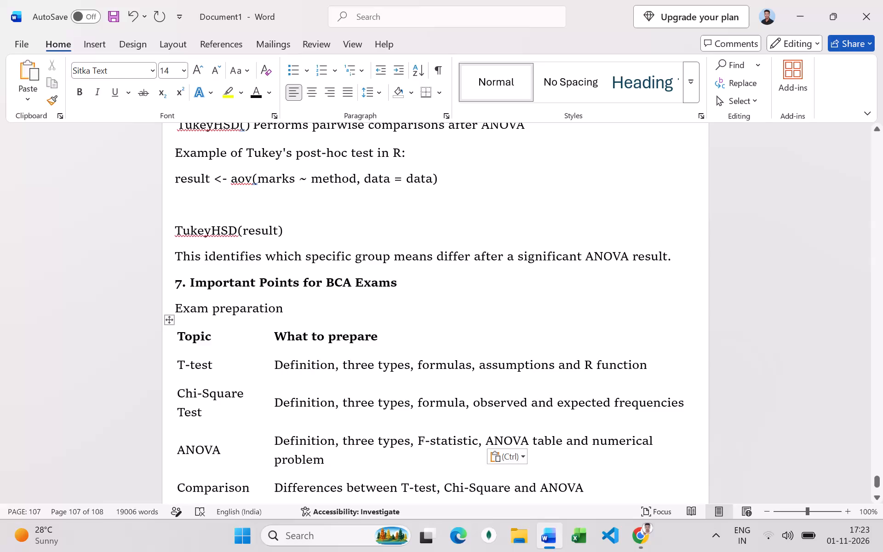
Review the statistics notes from the closing exam points back through the ANOVA section to its definition and examples.
scroll(282, 427, "down", 12)
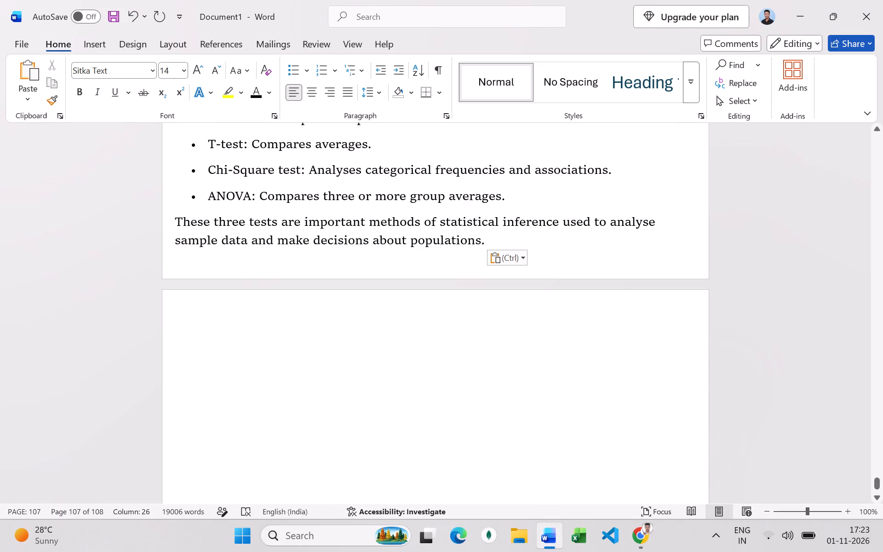
scroll(334, 279, "up", 8)
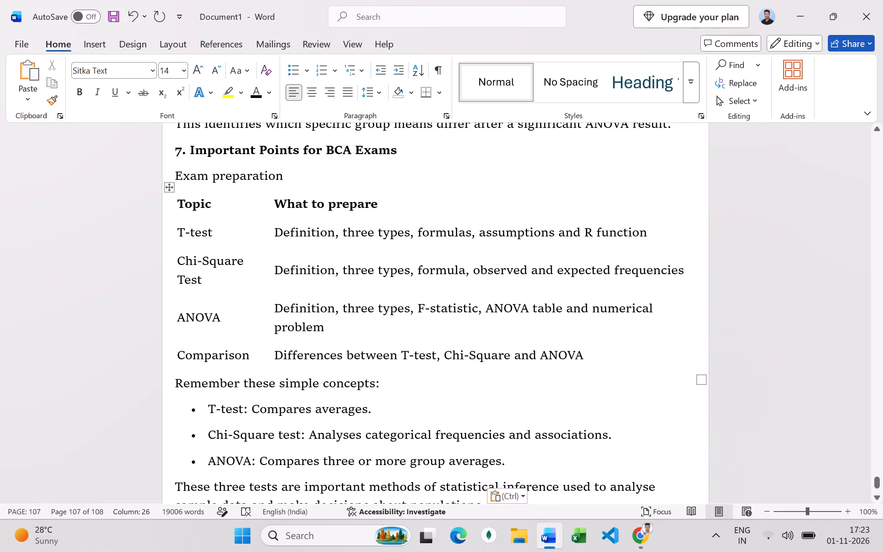
scroll(327, 282, "up", 8)
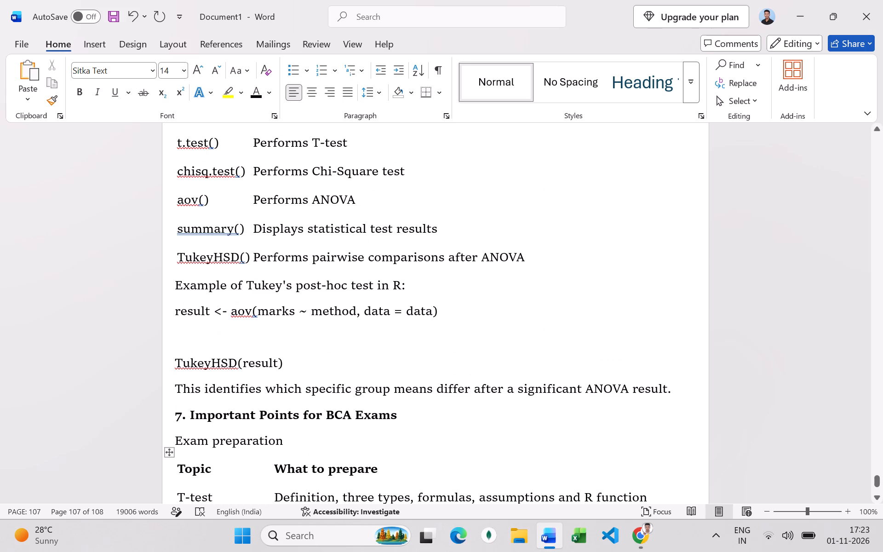
scroll(291, 314, "up", 4)
scroll(291, 314, "down", 3)
scroll(291, 314, "up", 1)
scroll(291, 314, "down", 2)
scroll(291, 314, "up", 20)
scroll(291, 314, "up", 10)
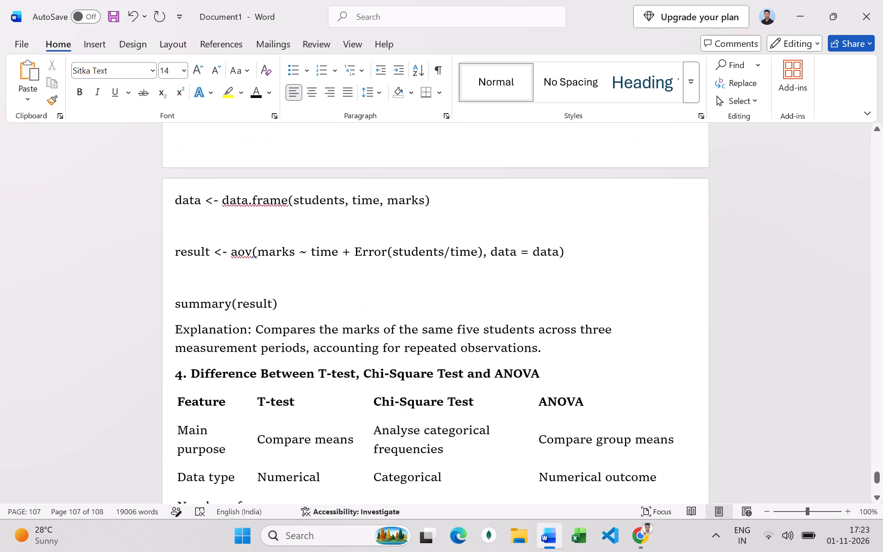
scroll(301, 339, "up", 11)
scroll(290, 344, "down", 1)
scroll(290, 344, "up", 7)
scroll(290, 344, "down", 1)
scroll(290, 344, "up", 1)
scroll(290, 344, "down", 1)
scroll(290, 344, "up", 1)
scroll(290, 344, "down", 1)
scroll(290, 344, "up", 20)
scroll(290, 344, "up", 20)
scroll(290, 344, "up", 2)
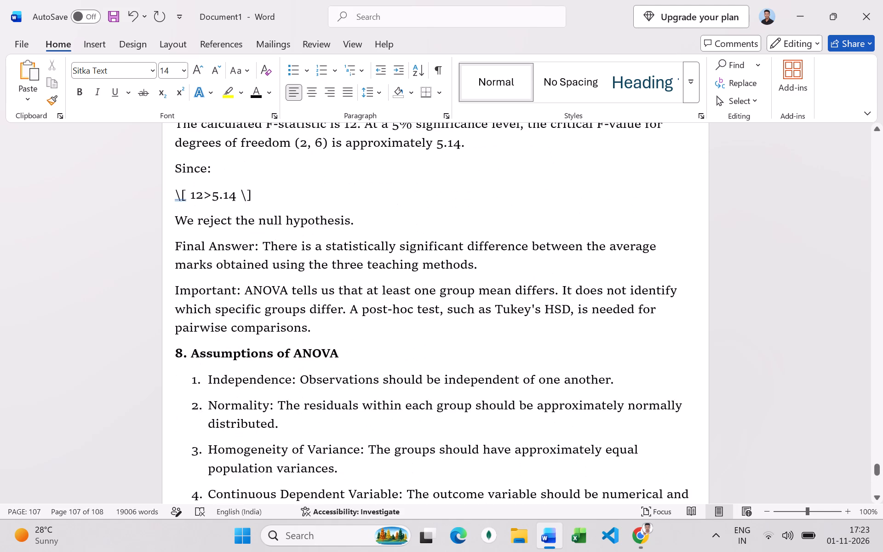
scroll(276, 353, "down", 1)
scroll(276, 353, "up", 20)
scroll(276, 353, "up", 9)
scroll(32, 551, "down", 1)
scroll(32, 551, "up", 16)
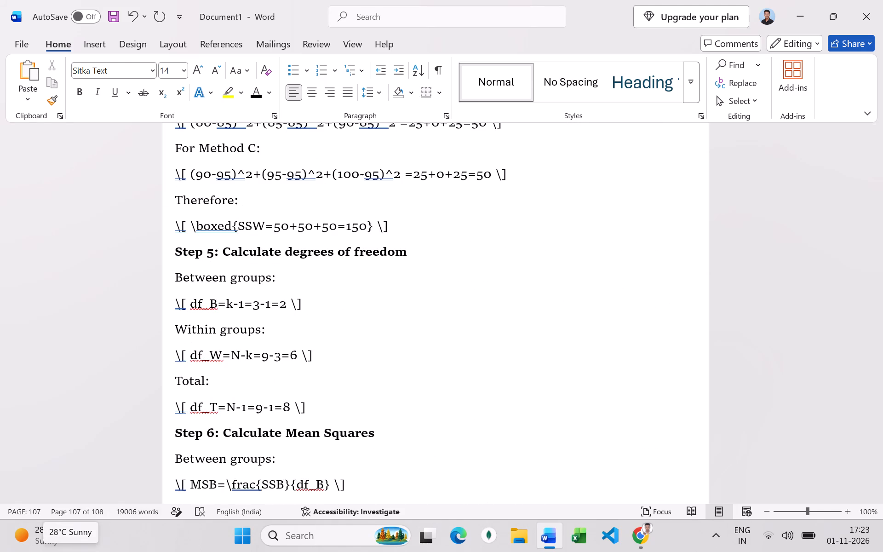
scroll(240, 409, "up", 20)
scroll(240, 409, "up", 11)
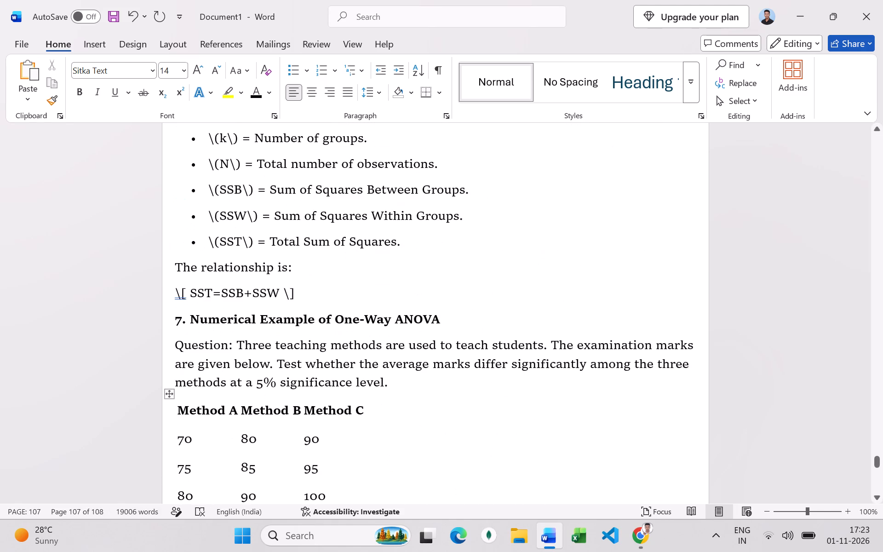
scroll(280, 372, "up", 15)
scroll(292, 374, "up", 19)
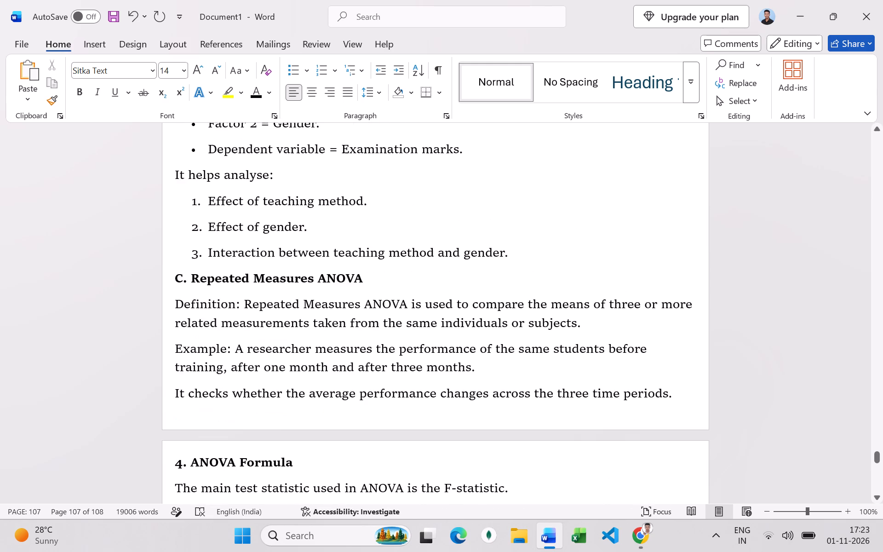
scroll(264, 358, "up", 13)
scroll(261, 343, "down", 1)
scroll(261, 343, "up", 18)
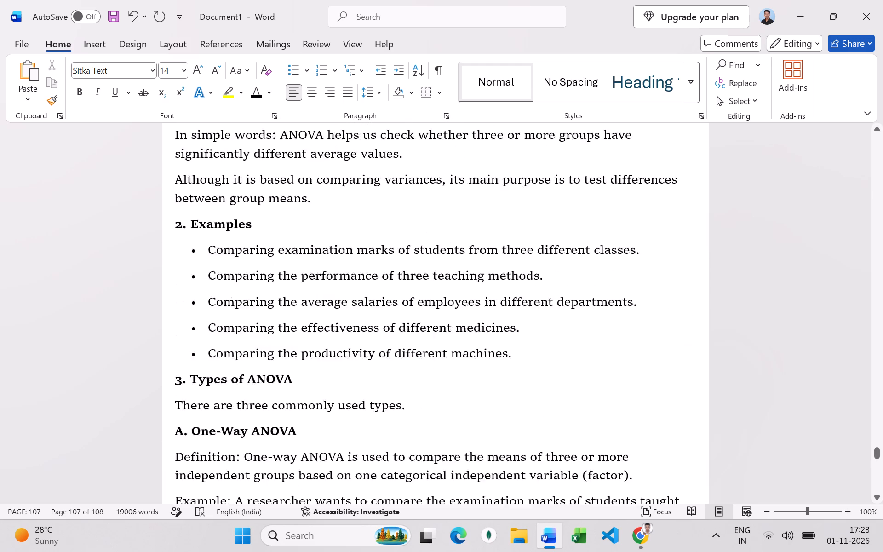
Review the Chi-Square Test section from its disadvantages back to its definition and the preceding paired T-test code.
scroll(255, 360, "up", 20)
scroll(255, 360, "up", 18)
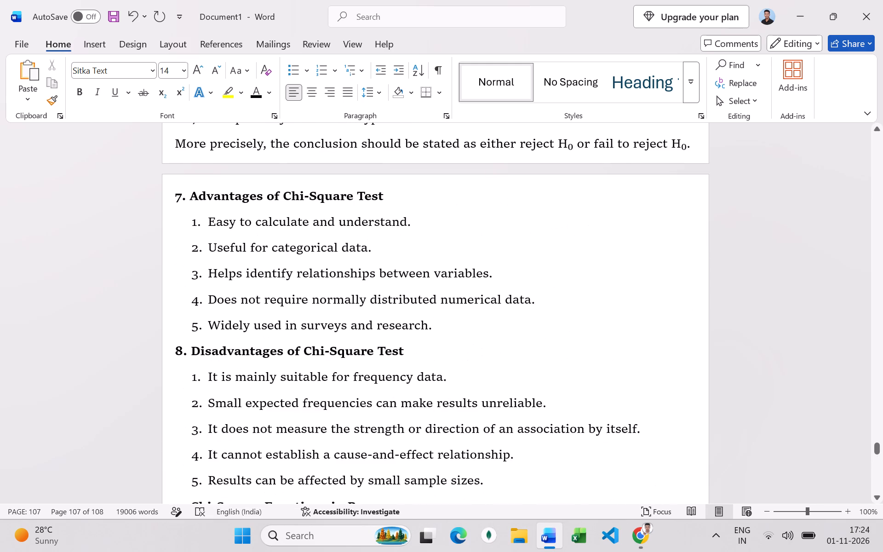
scroll(258, 375, "down", 8)
scroll(236, 390, "up", 2)
scroll(236, 390, "down", 1)
scroll(236, 390, "up", 5)
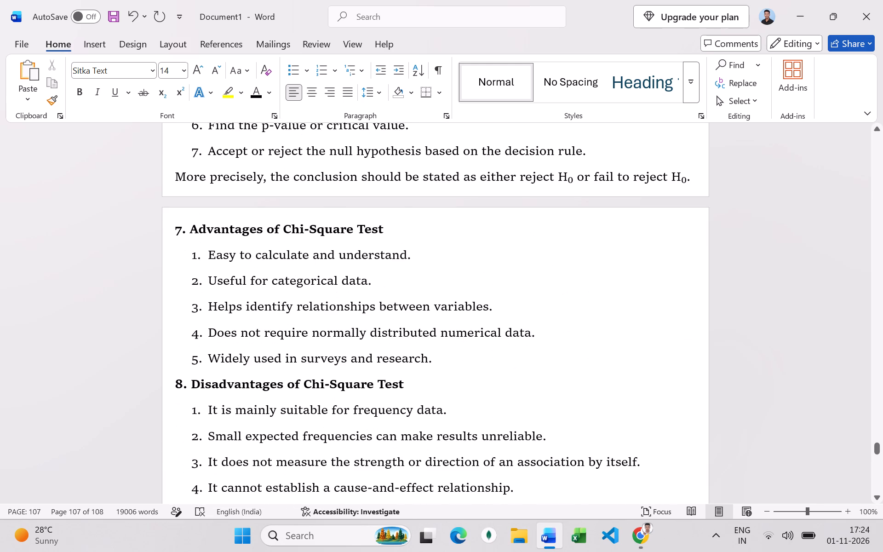
scroll(250, 383, "up", 12)
scroll(282, 363, "down", 1)
scroll(281, 362, "up", 20)
scroll(281, 362, "up", 6)
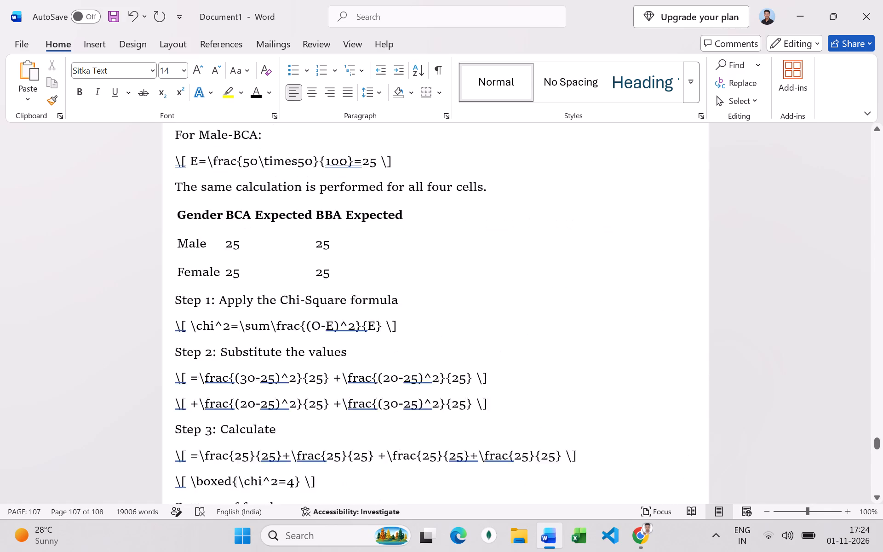
scroll(291, 356, "up", 9)
scroll(296, 366, "up", 16)
scroll(295, 356, "up", 8)
scroll(293, 368, "up", 20)
scroll(293, 368, "up", 5)
scroll(289, 360, "down", 1)
scroll(289, 361, "up", 6)
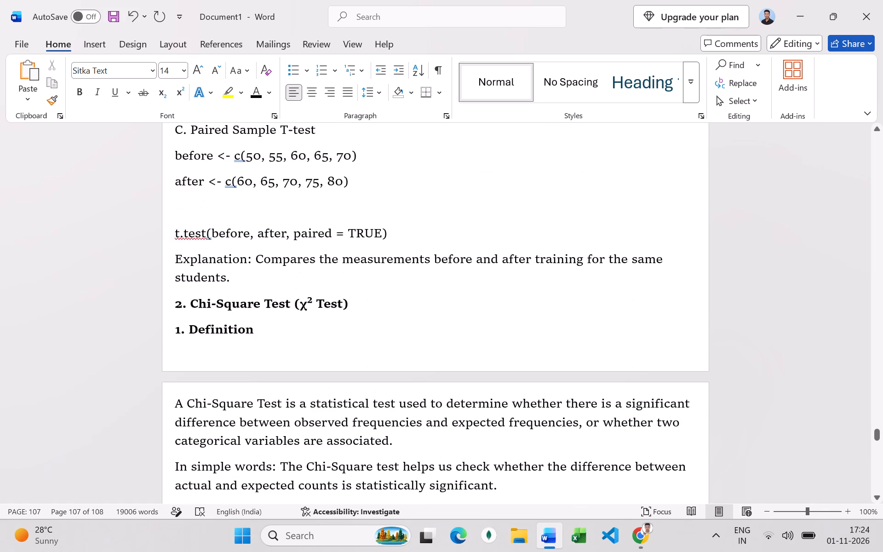
scroll(292, 355, "up", 2)
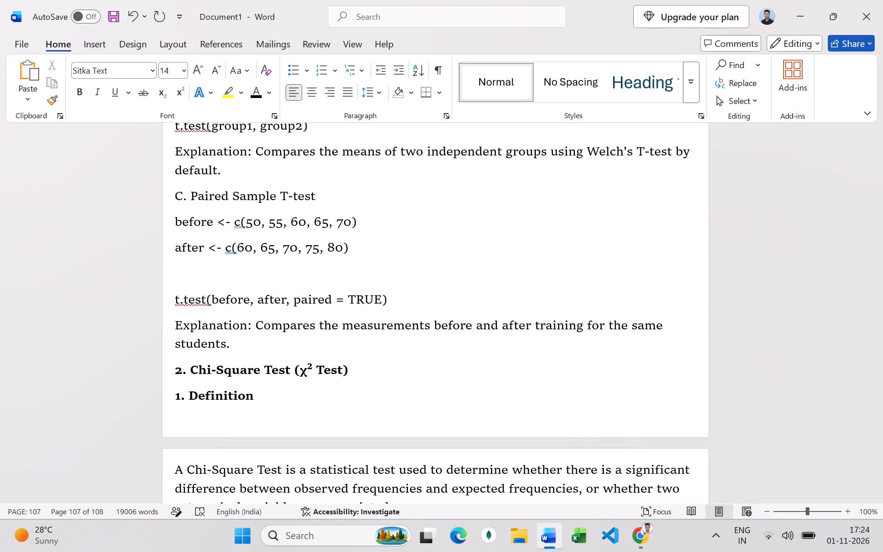
Read forward through the Chi-Square Test section, checking its examples, steps and R functions up to the ANOVA heading.
scroll(183, 402, "down", 7)
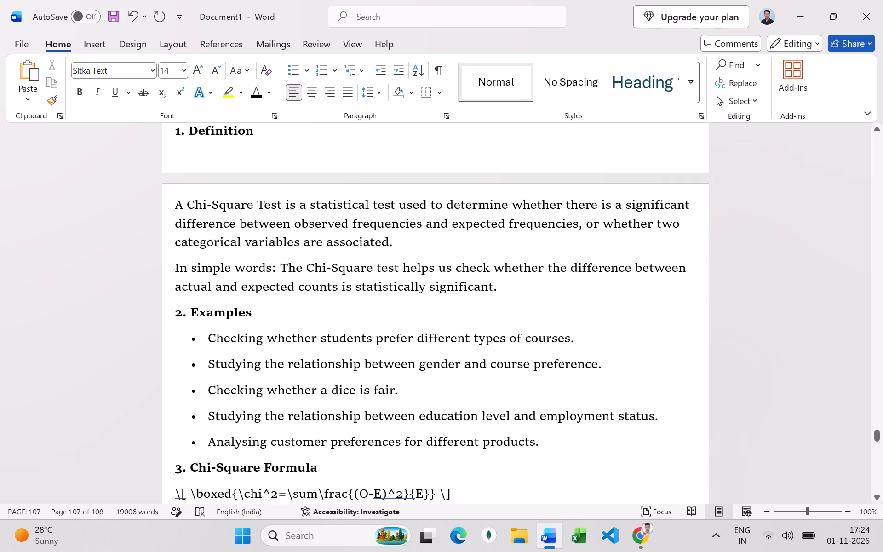
scroll(268, 398, "down", 10)
scroll(276, 374, "down", 20)
scroll(276, 374, "down", 6)
scroll(231, 356, "down", 4)
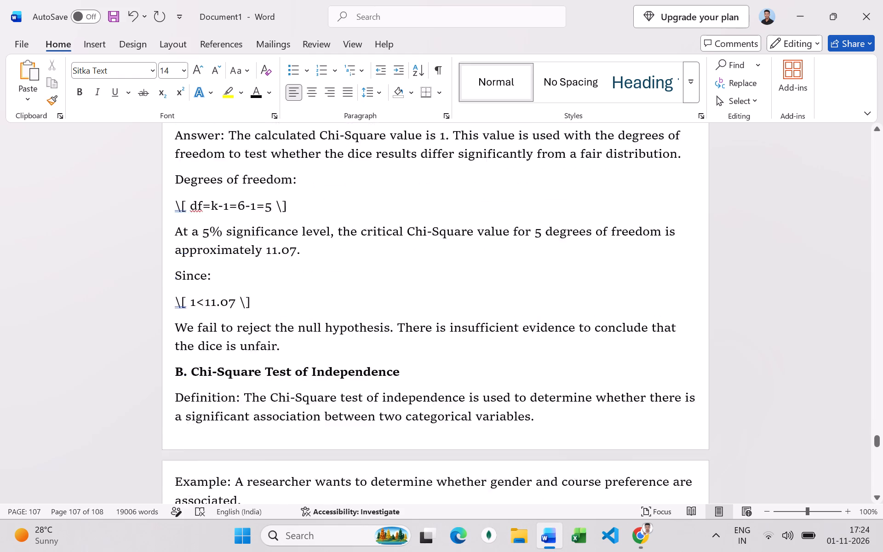
scroll(231, 363, "down", 7)
scroll(219, 350, "down", 19)
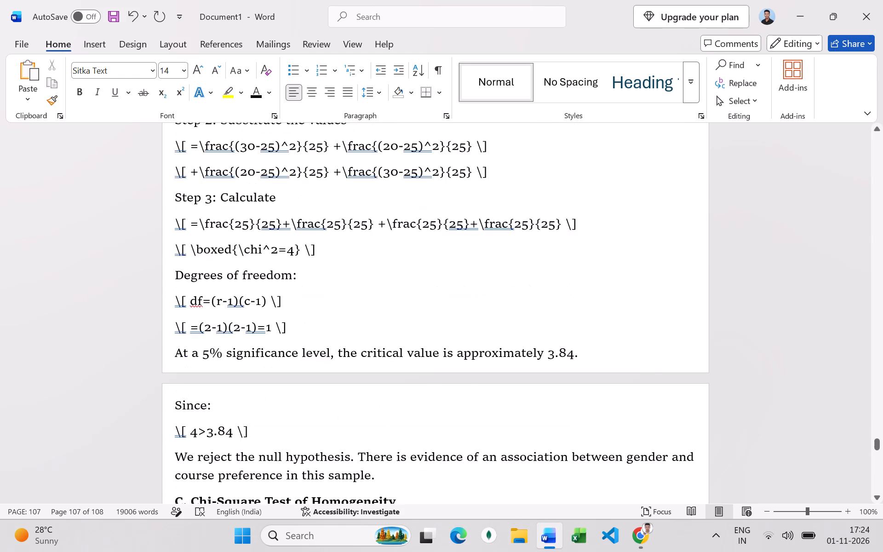
scroll(222, 348, "down", 12)
scroll(216, 368, "up", 1)
scroll(216, 368, "down", 17)
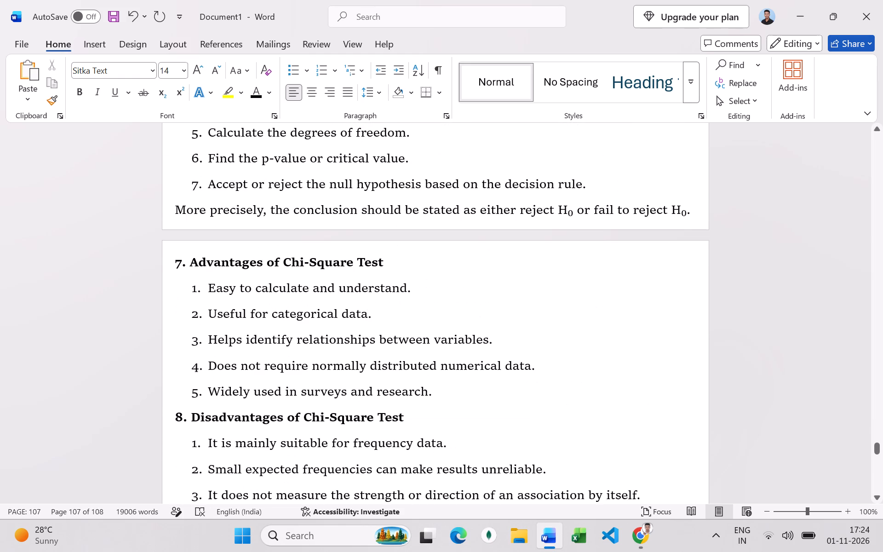
scroll(237, 345, "down", 10)
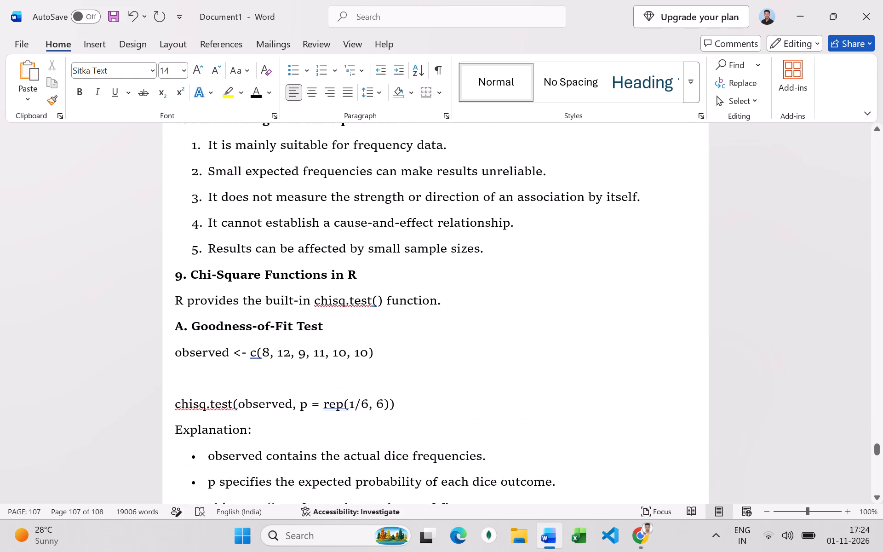
scroll(251, 331, "down", 16)
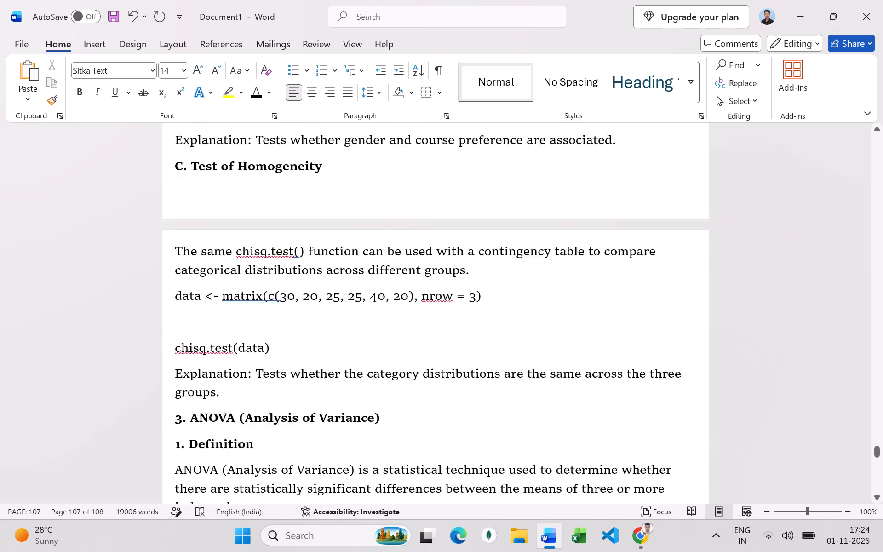
Insert a horizontal line between the test of homogeneity explanation and the "3. ANOVA (Analysis of Variance)" heading.
scroll(246, 332, "down", 2)
left_click(238, 265)
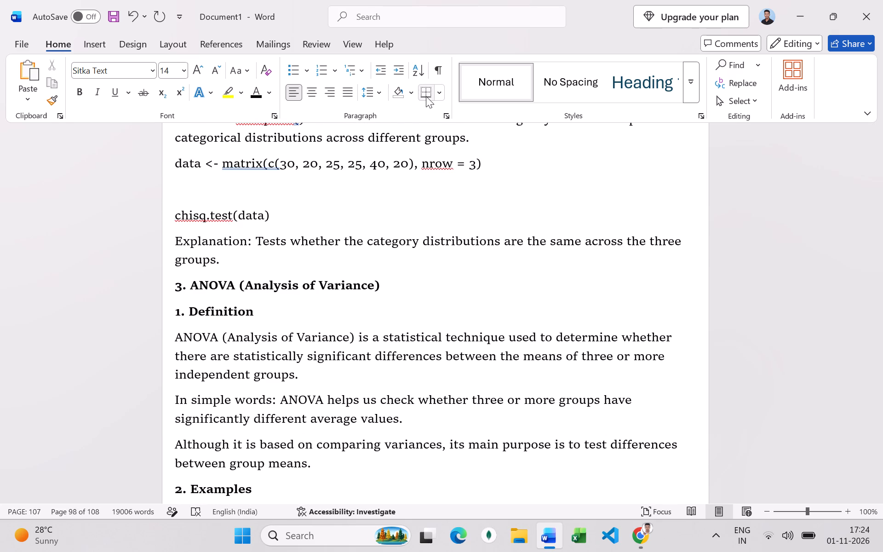
left_click(438, 95)
left_click(444, 347)
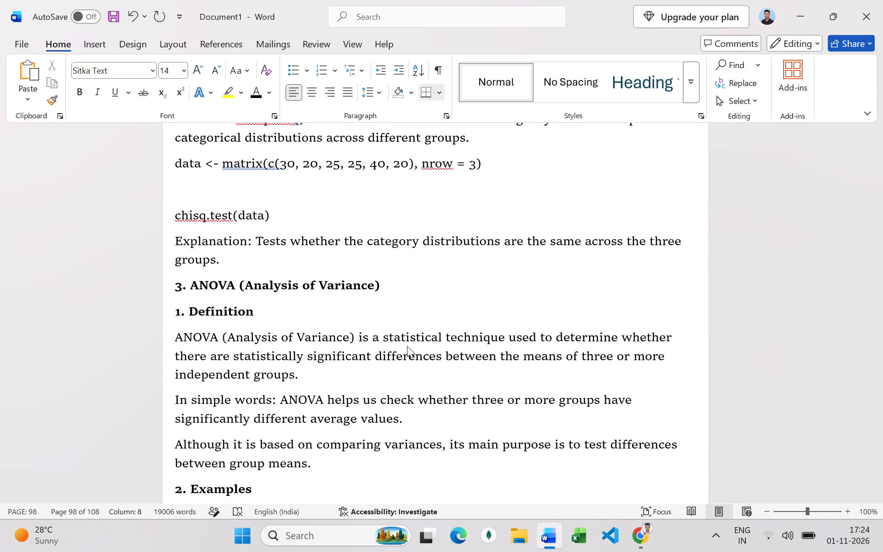
left_click(173, 296)
key("BackSpace")
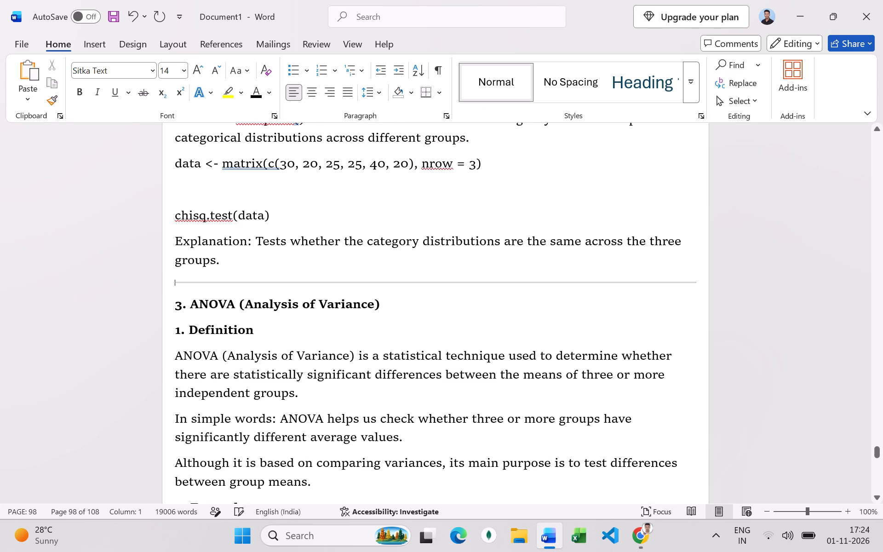
Remove the number "3." from the "ANOVA (Analysis of Variance)" heading and centre the heading.
left_click_drag(393, 311, 226, 301)
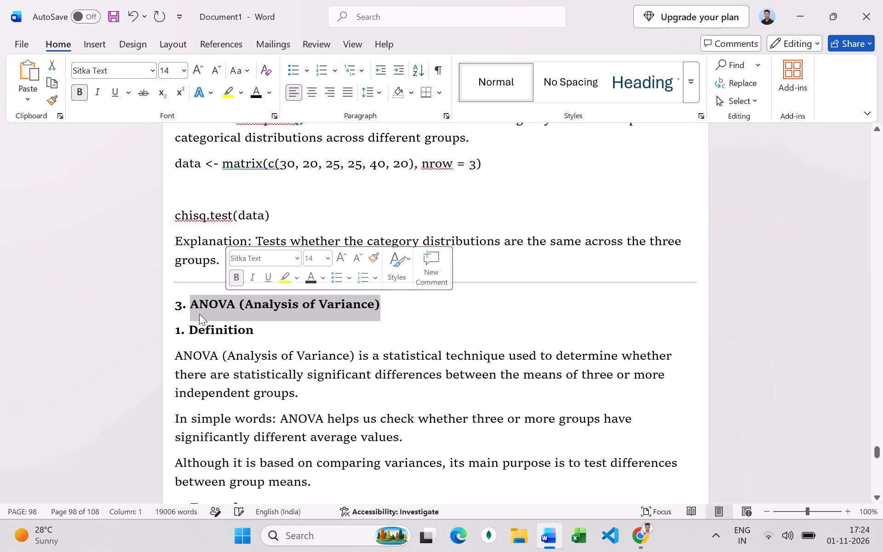
left_click(193, 309)
key("BackSpace")
key("BackSpace")
key("BackSpace")
left_click_drag(366, 309, 202, 305)
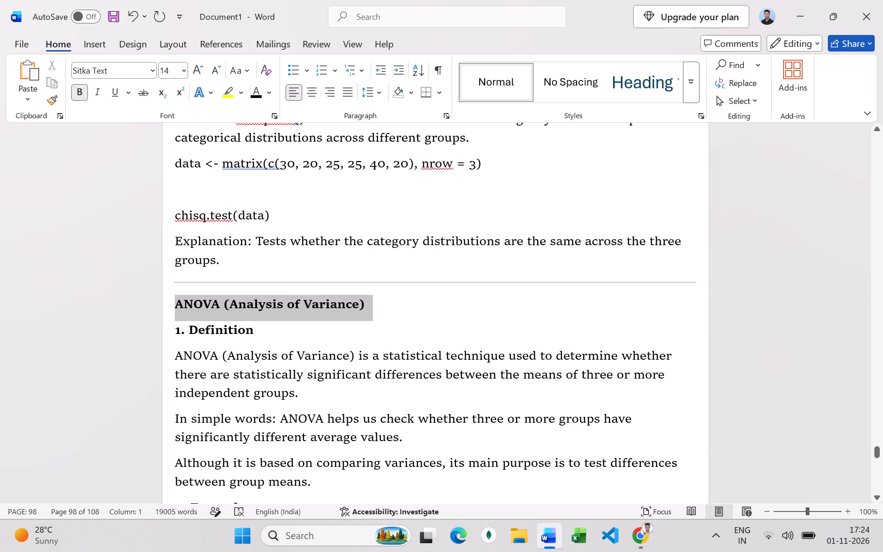
left_click_drag(202, 305, 194, 305)
left_click(320, 90)
left_click(311, 95)
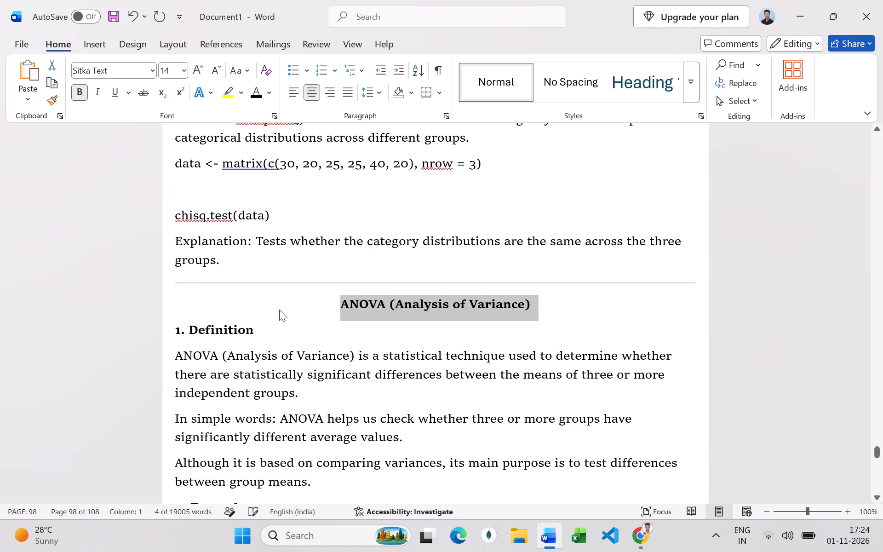
Delete the "1. Definition" subheading under the ANOVA heading.
left_click_drag(259, 331, 176, 345)
key("BackSpace")
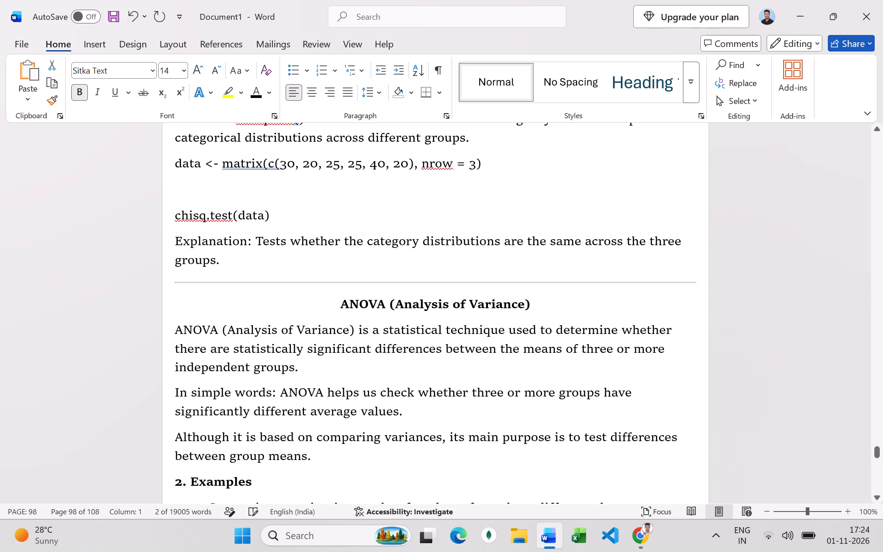
Justify the ANOVA definition paragraph below the centred heading.
scroll(266, 391, "down", 1)
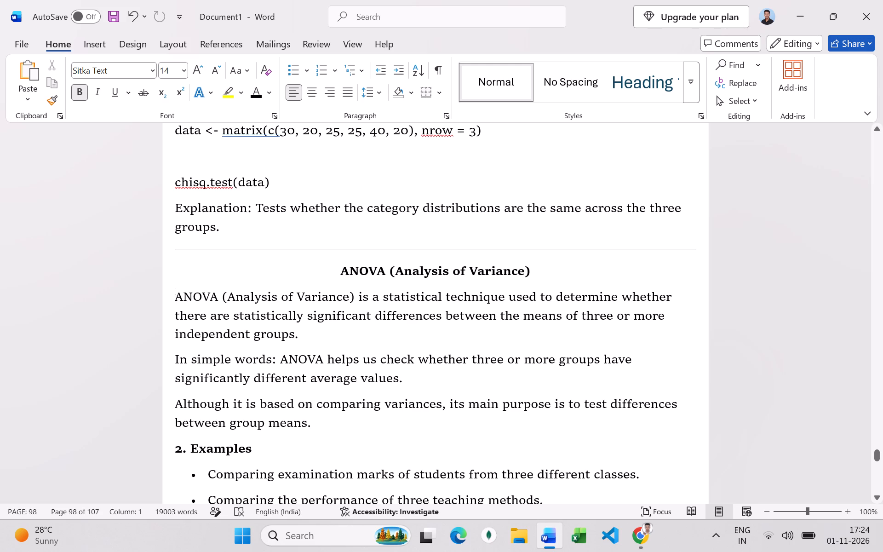
left_click_drag(308, 331, 181, 292)
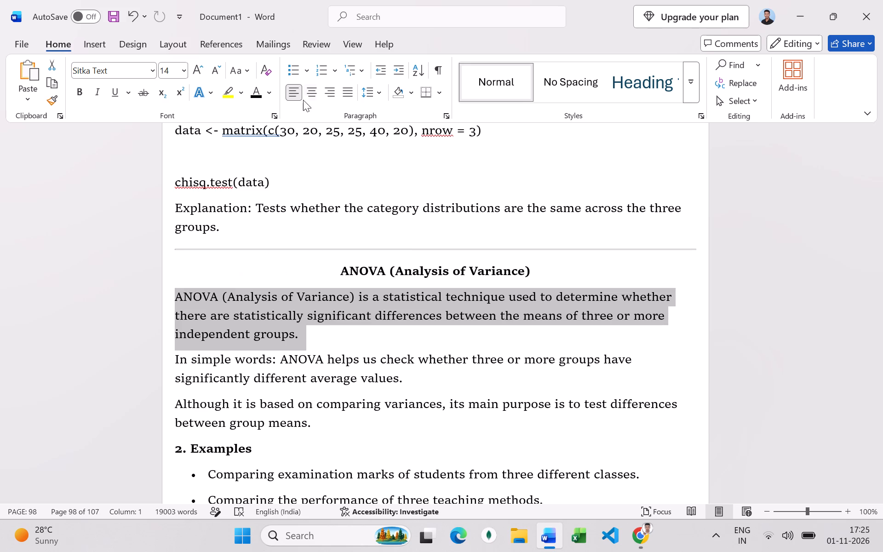
left_click(347, 91)
left_click(299, 333)
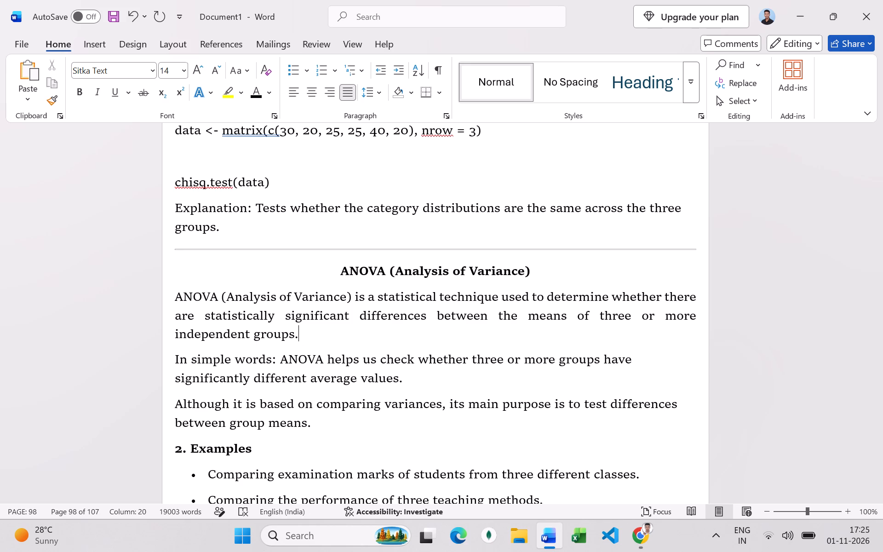
left_click_drag(309, 333, 286, 334)
left_click_drag(286, 334, 242, 324)
left_click(305, 409)
left_click_drag(317, 421, 145, 316)
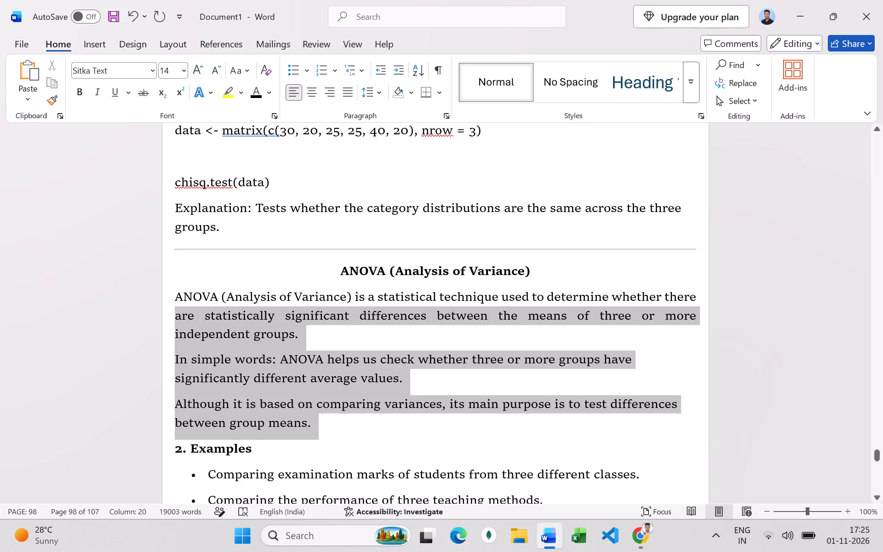
left_click_drag(145, 316, 136, 300)
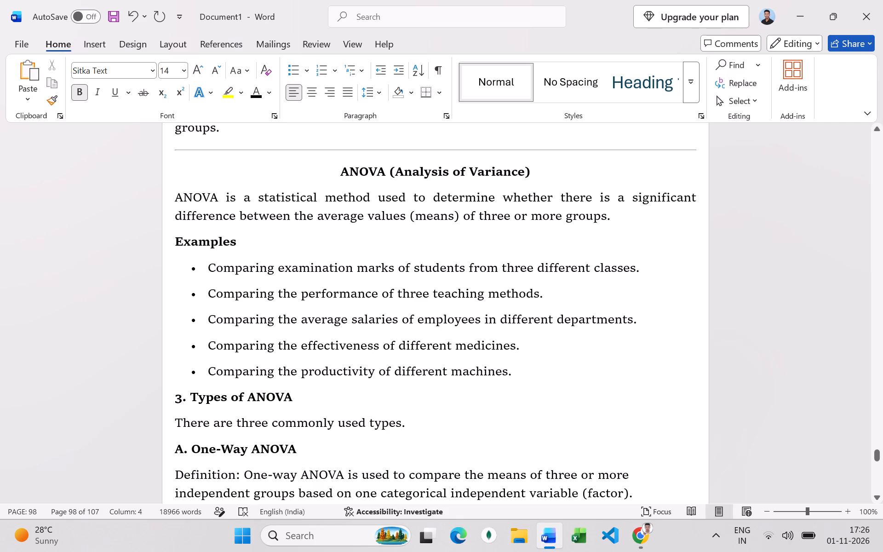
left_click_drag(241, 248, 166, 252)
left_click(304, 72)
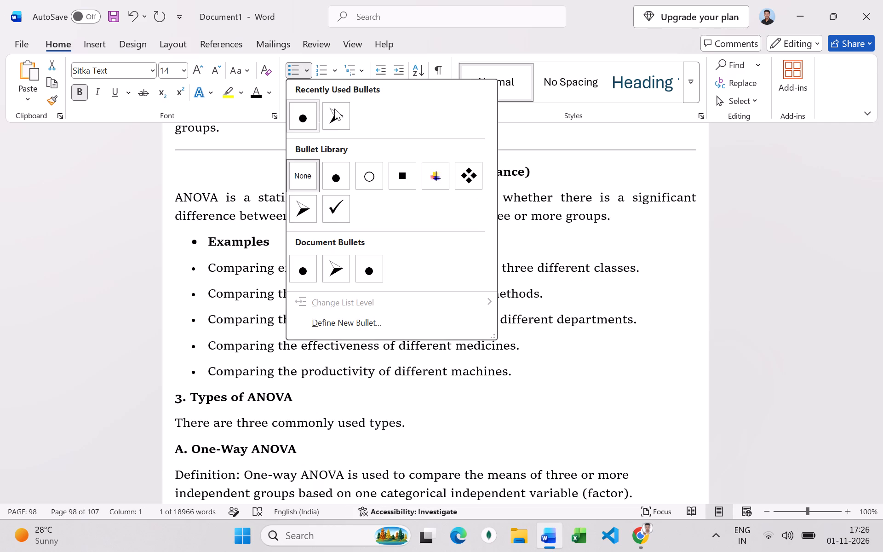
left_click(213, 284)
Delete the teaching methods, medicines and machines bullets from the ANOVA Examples list.
left_click(307, 291)
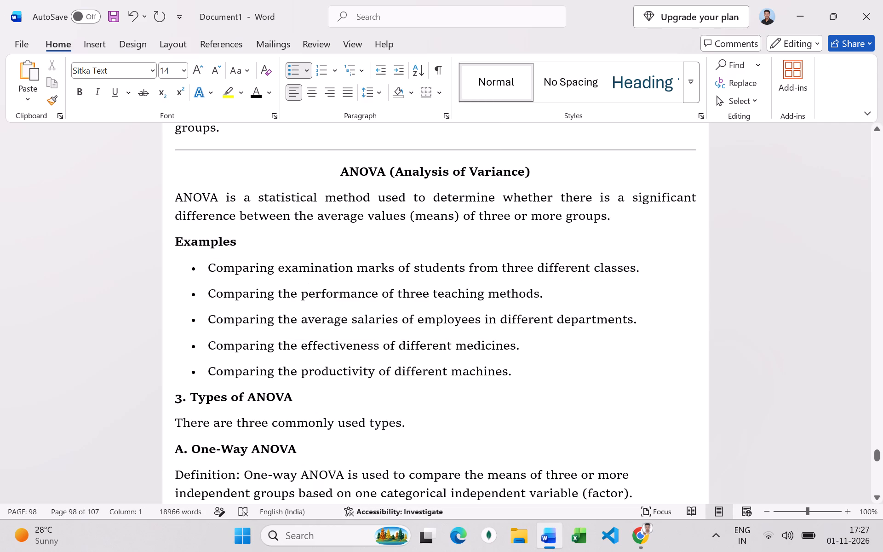
left_click_drag(553, 292, 269, 303)
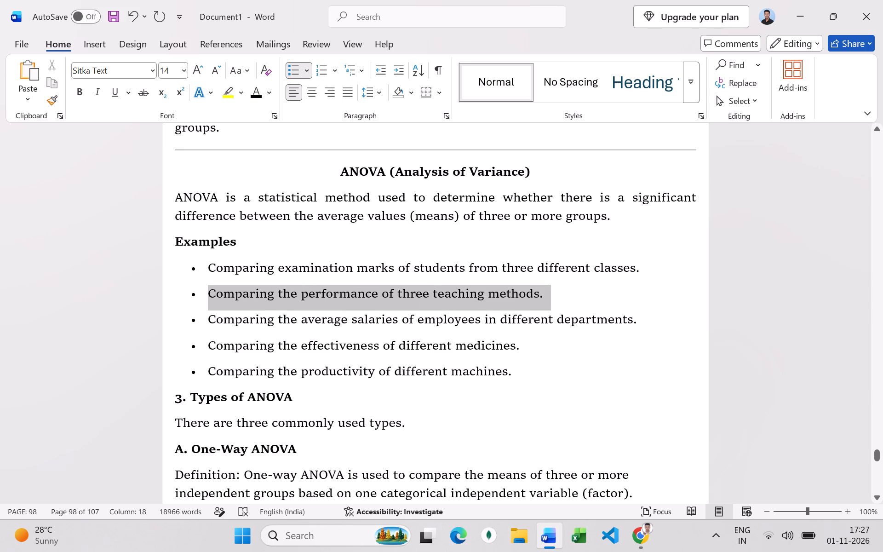
left_click_drag(269, 303, 239, 303)
key("BackSpace")
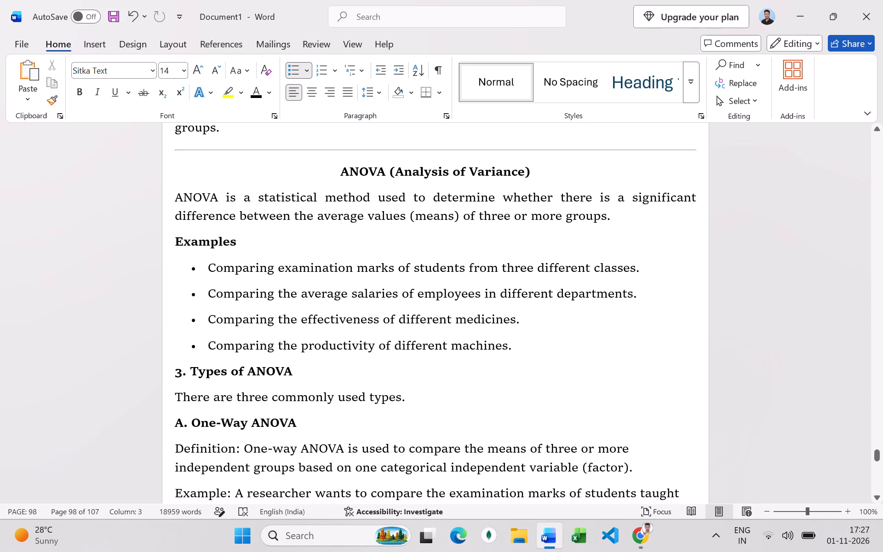
left_click(515, 348)
left_click_drag(521, 354, 315, 339)
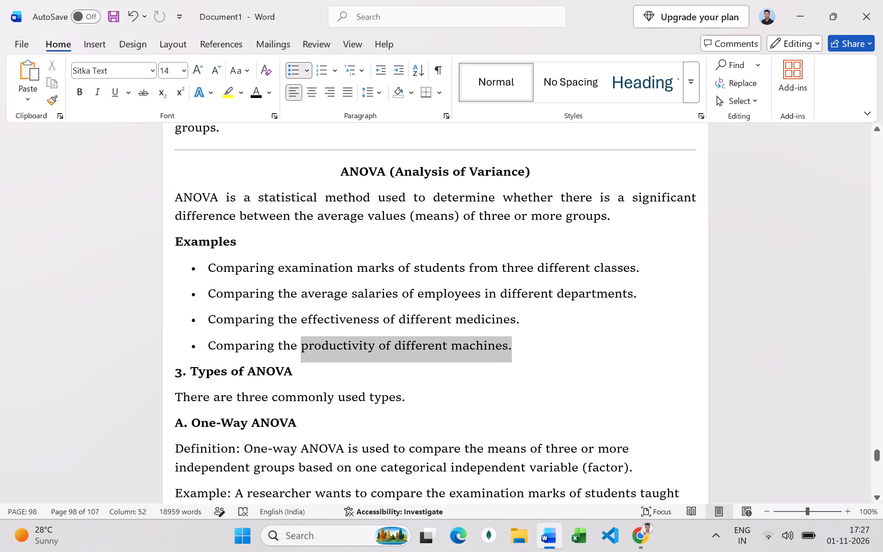
left_click_drag(315, 339, 248, 331)
key("BackSpace")
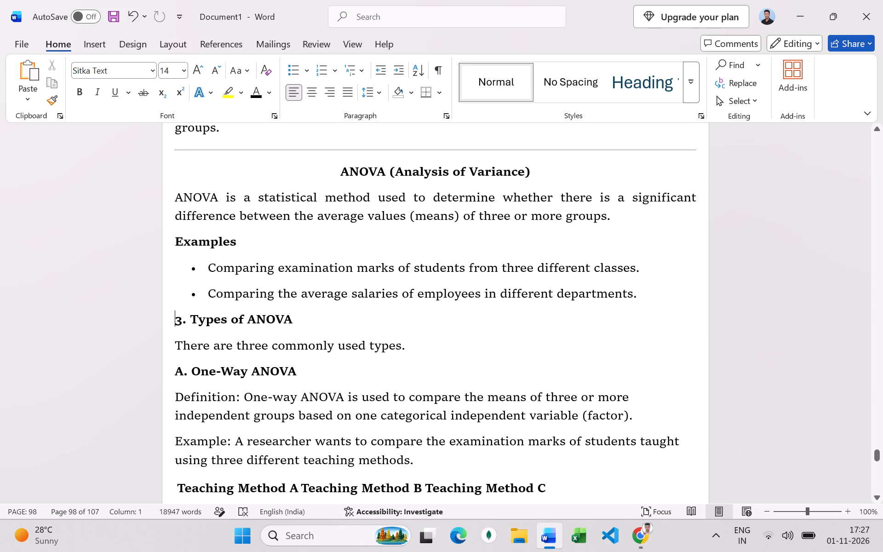
Examine the rest of the ANOVA section, from One-Way ANOVA through the ANOVA table components to the worked calculation steps.
scroll(280, 320, "down", 7)
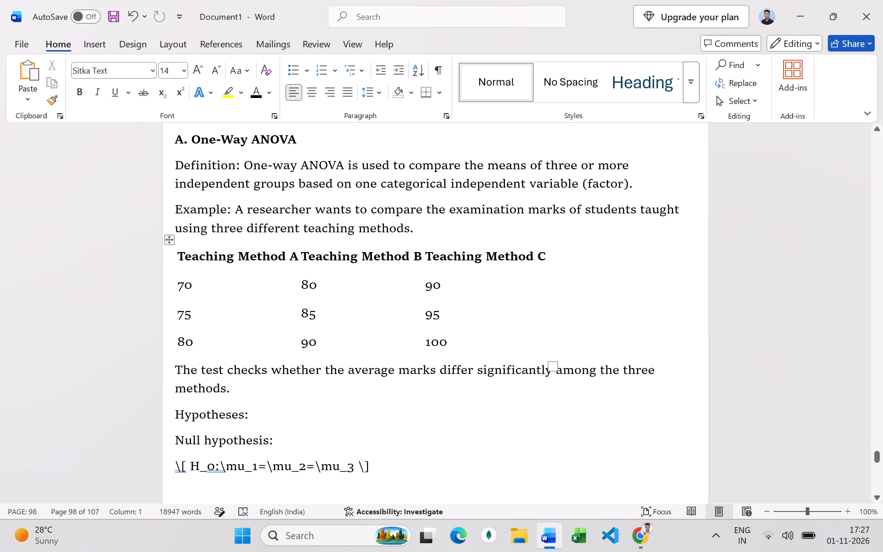
scroll(269, 313, "down", 7)
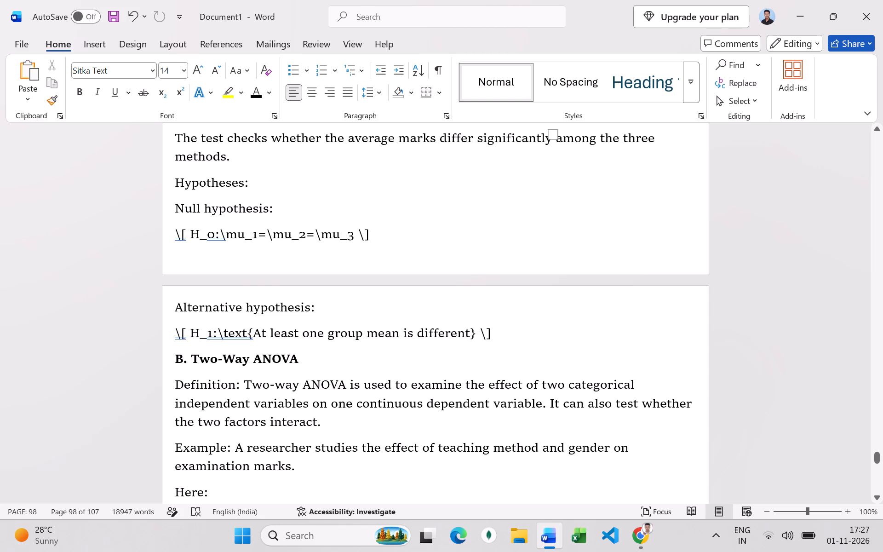
scroll(307, 327, "down", 10)
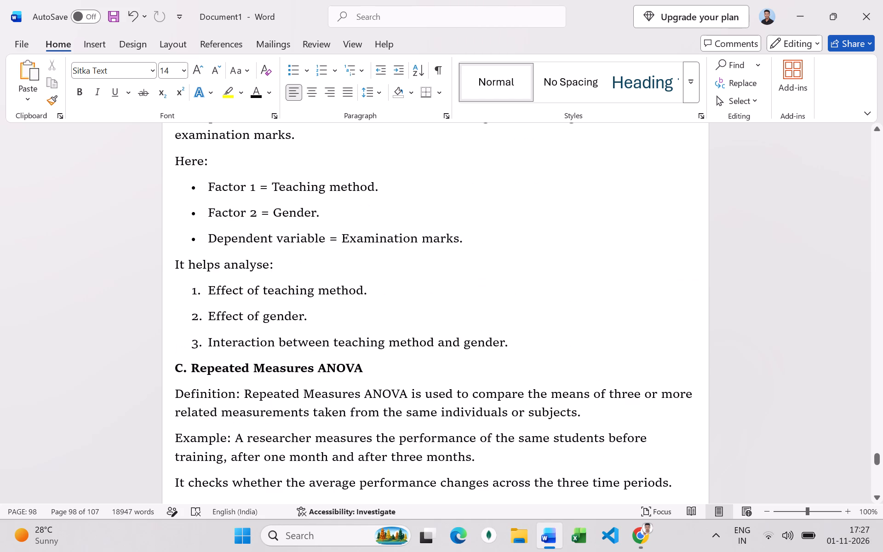
scroll(310, 336, "down", 17)
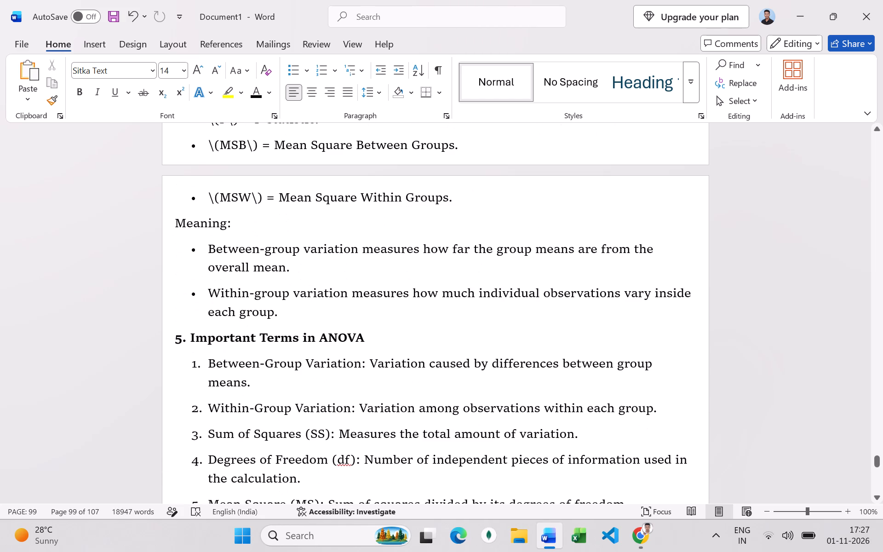
scroll(303, 335, "down", 14)
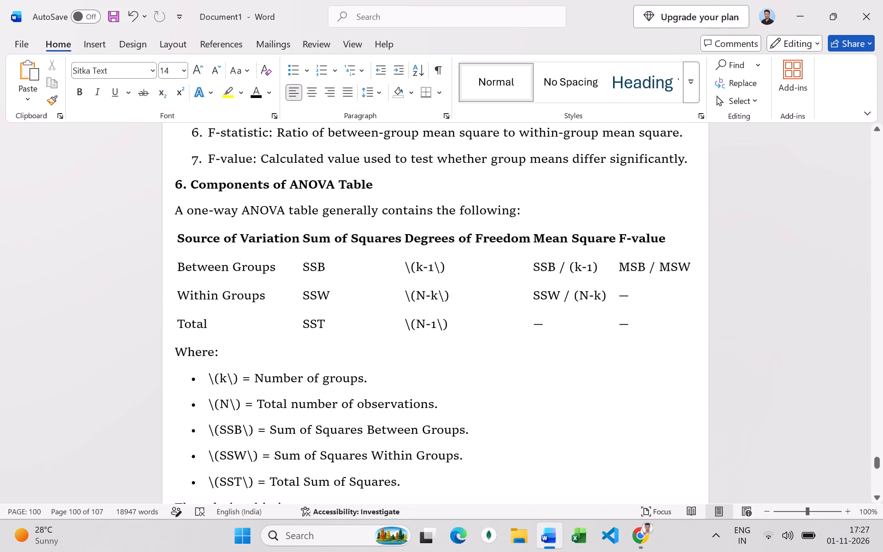
scroll(303, 334, "down", 18)
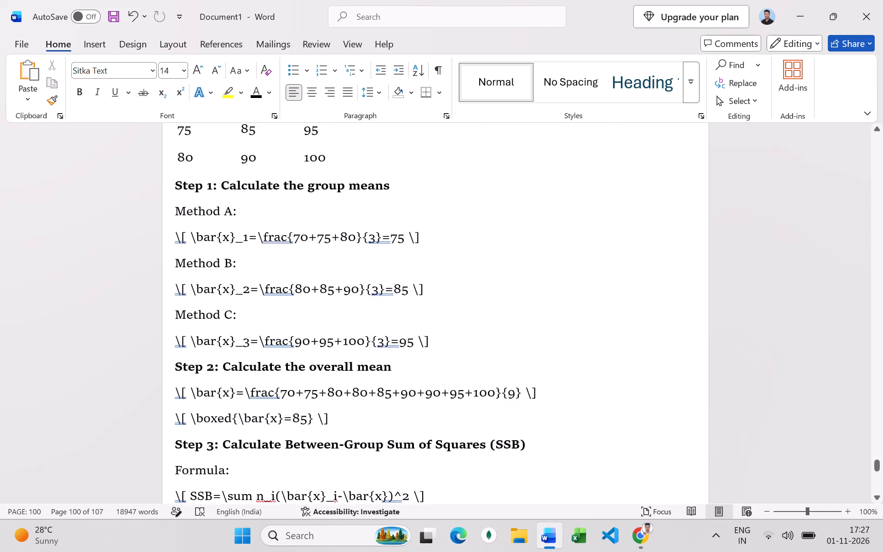
Examine the One-Way ANOVA numerical example, from the group means through the ANOVA table to the Step 9 conclusion.
scroll(271, 324, "down", 6)
scroll(271, 323, "up", 8)
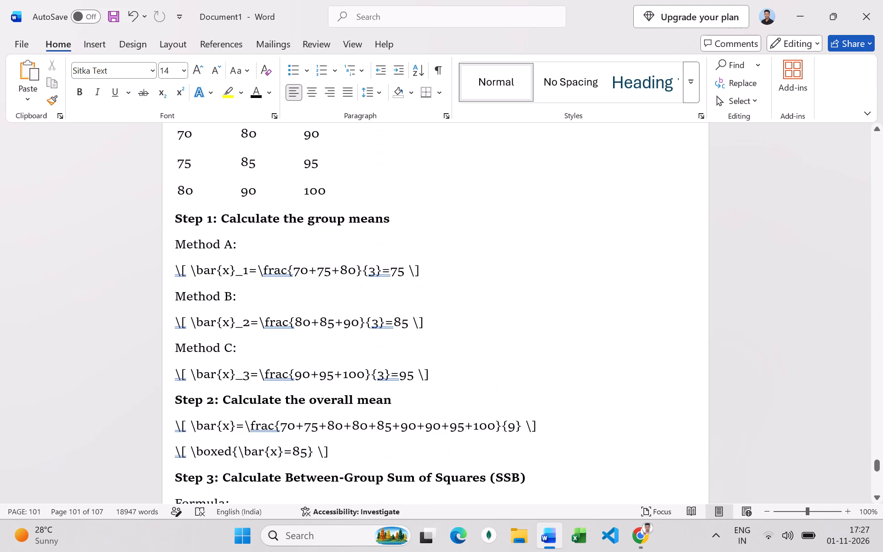
scroll(271, 323, "down", 1)
scroll(271, 323, "up", 1)
scroll(271, 323, "down", 1)
scroll(271, 323, "up", 6)
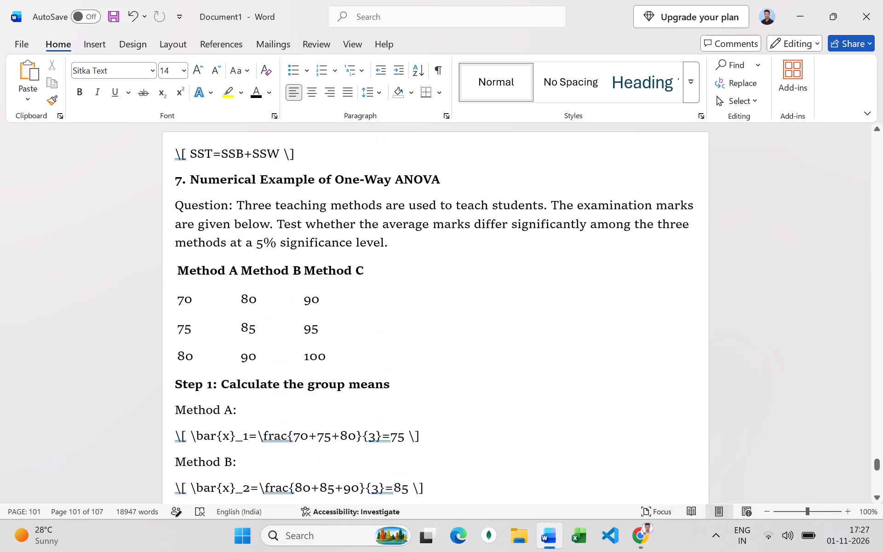
scroll(271, 323, "down", 20)
scroll(271, 323, "down", 5)
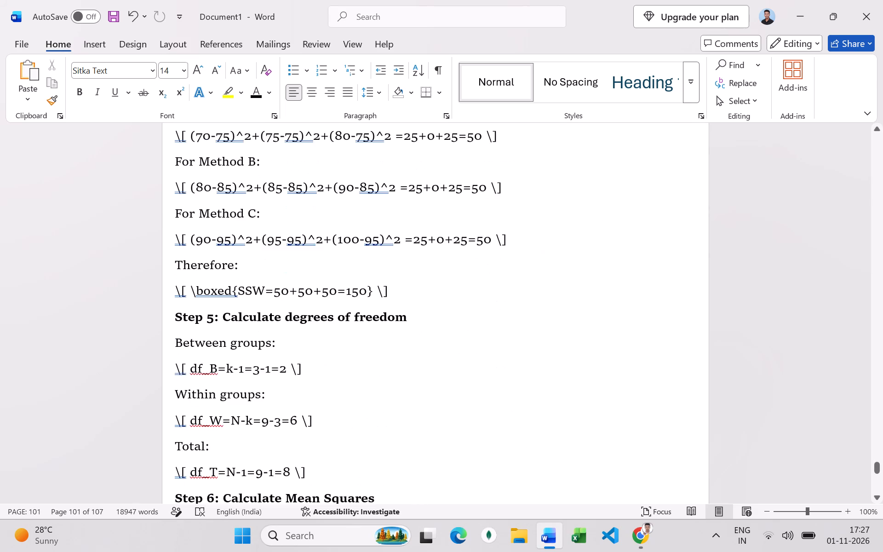
scroll(267, 322, "down", 5)
scroll(264, 320, "up", 1)
scroll(264, 320, "down", 16)
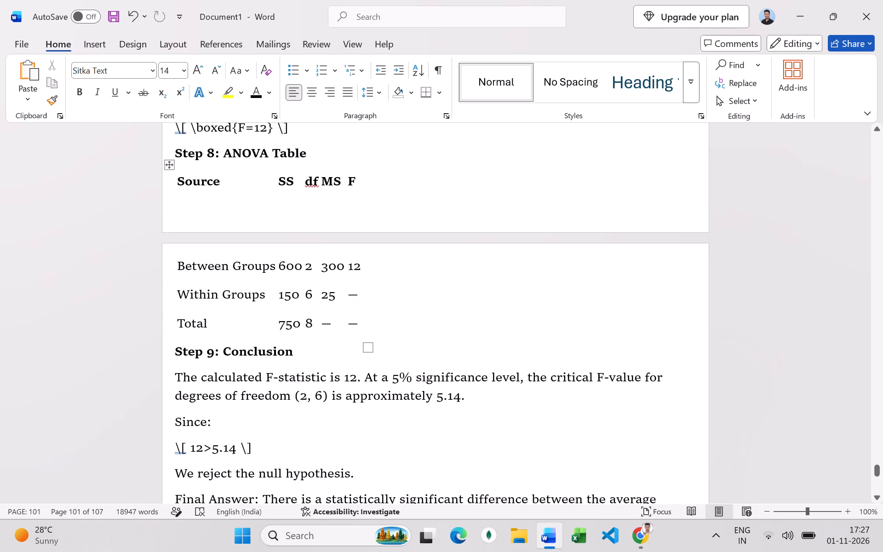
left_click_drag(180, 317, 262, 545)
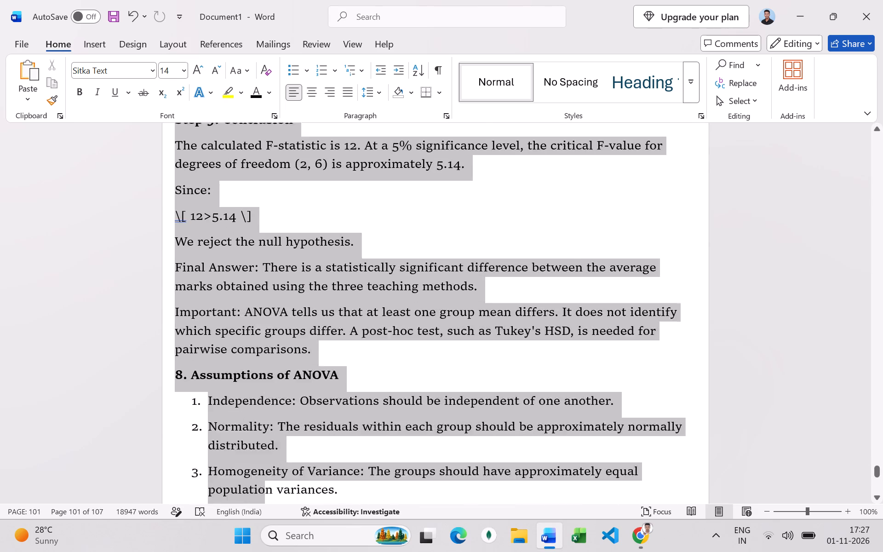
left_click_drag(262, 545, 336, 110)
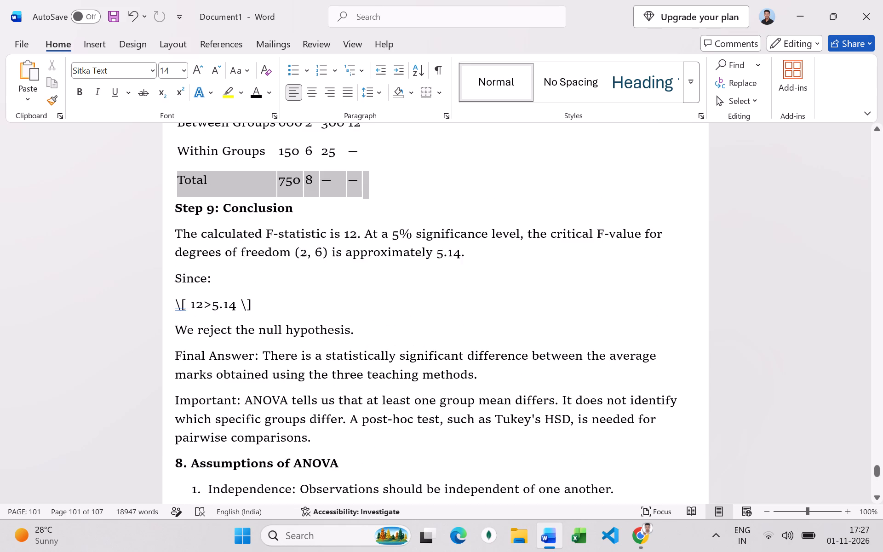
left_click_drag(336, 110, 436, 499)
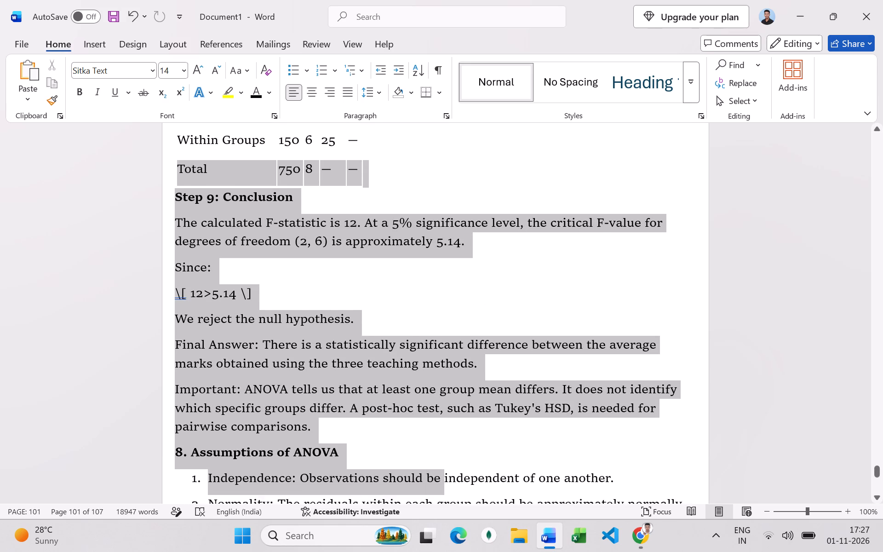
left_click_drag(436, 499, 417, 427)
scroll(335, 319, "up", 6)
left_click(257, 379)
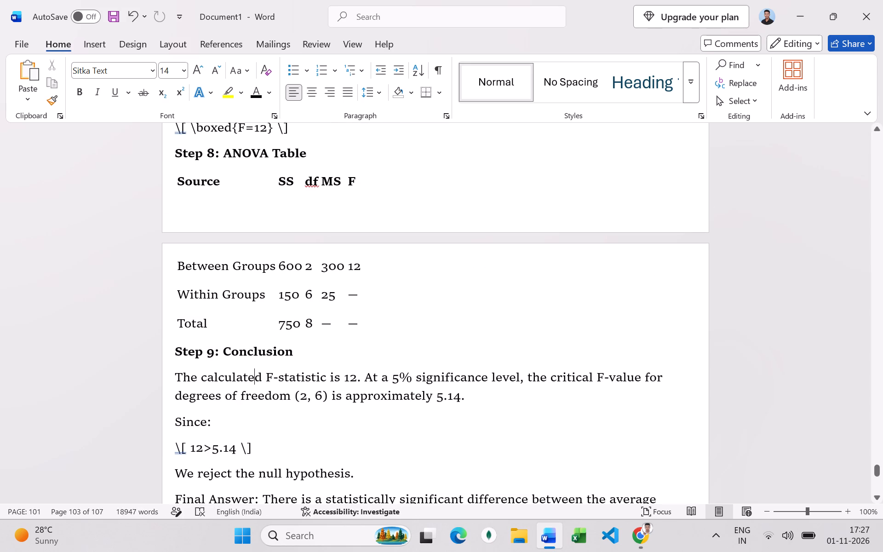
Delete everything from the "Step 9: Conclusion" heading through the end of the "8. Assumptions of ANOVA" list.
left_click_drag(167, 348, 428, 305)
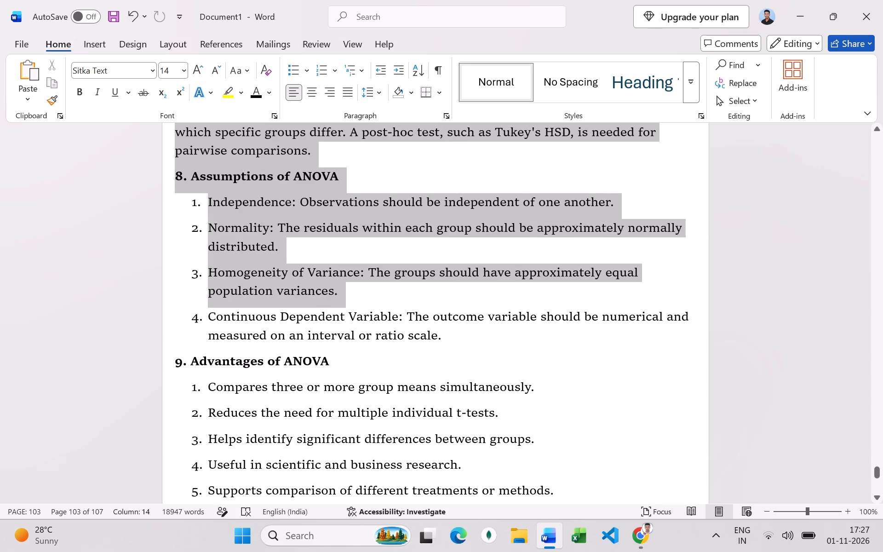
left_click_drag(428, 305, 445, 336)
key("BackSpace")
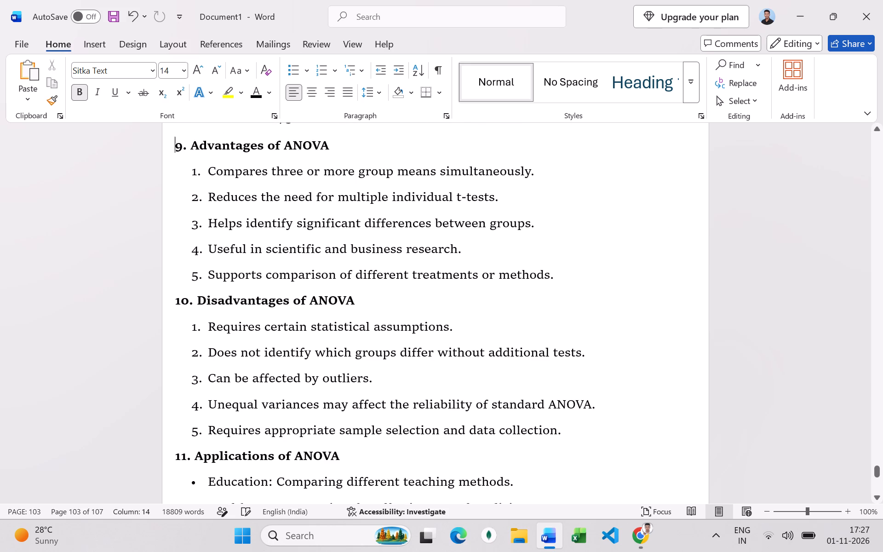
Shorten the "9. Advantages of ANOVA" heading to "Advantages".
left_click(191, 145)
key("BackSpace")
key("BackSpace")
key("BackSpace")
left_click_drag(322, 152, 254, 151)
key("BackSpace")
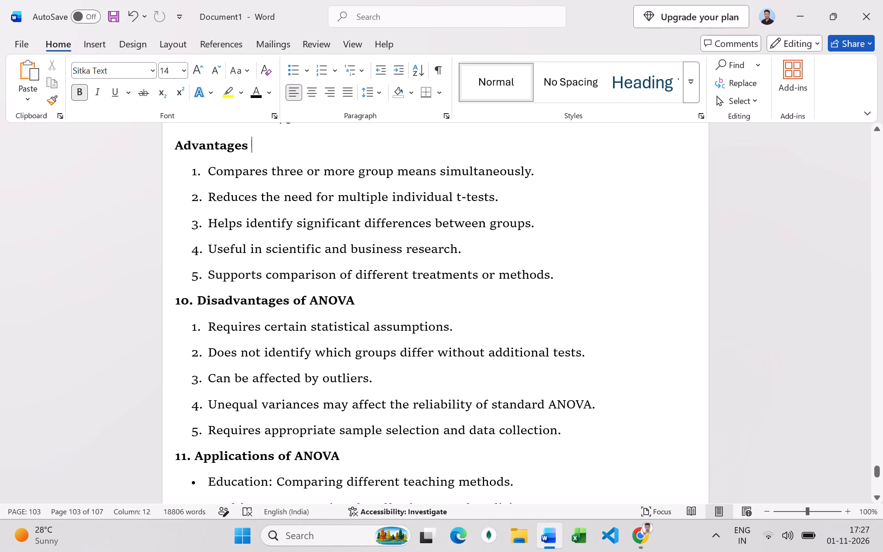
Delete the Advantages items about identifying significant differences between groups and supporting comparison of treatments or methods.
left_click_drag(557, 272, 190, 229)
left_click(287, 260)
left_click_drag(553, 224, 212, 218)
key("BackSpace")
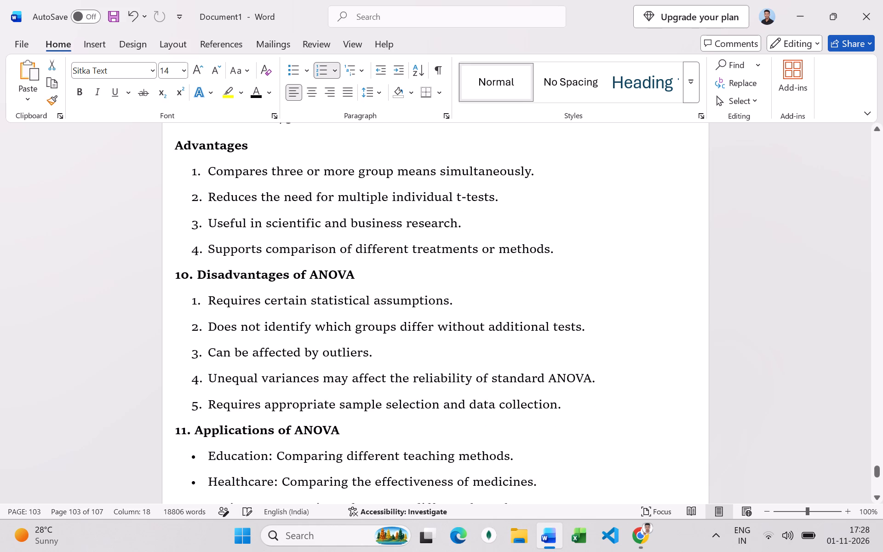
left_click_drag(558, 250, 212, 250)
key("BackSpace")
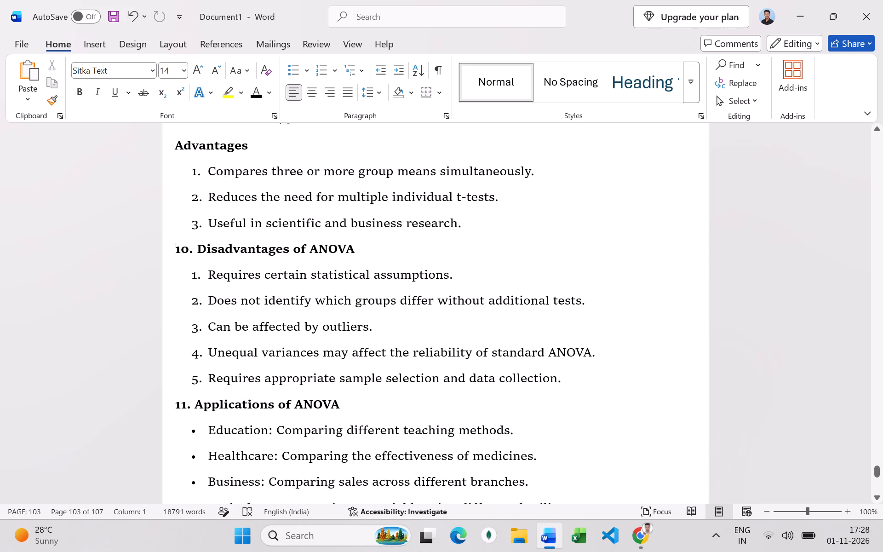
Convert the three remaining numbered Advantages items to a bulleted list.
left_click_drag(470, 225, 205, 177)
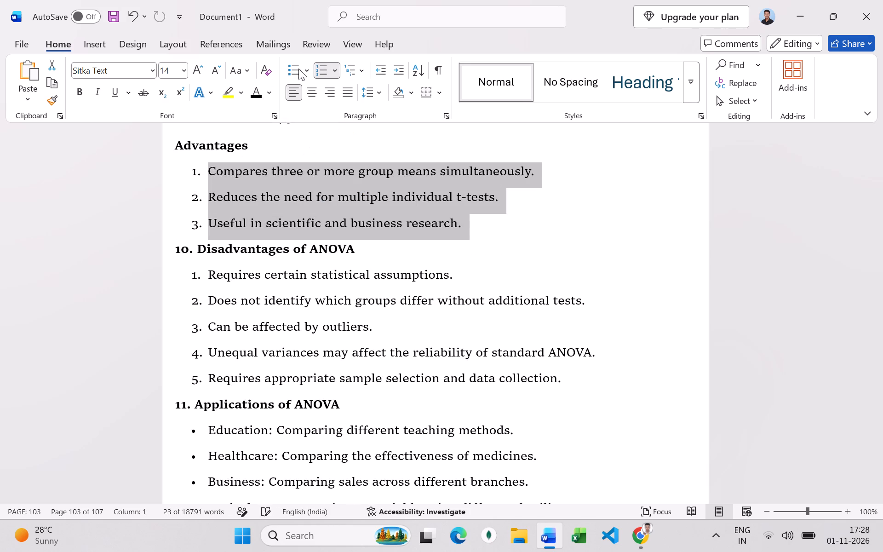
left_click(294, 69)
left_click(232, 219)
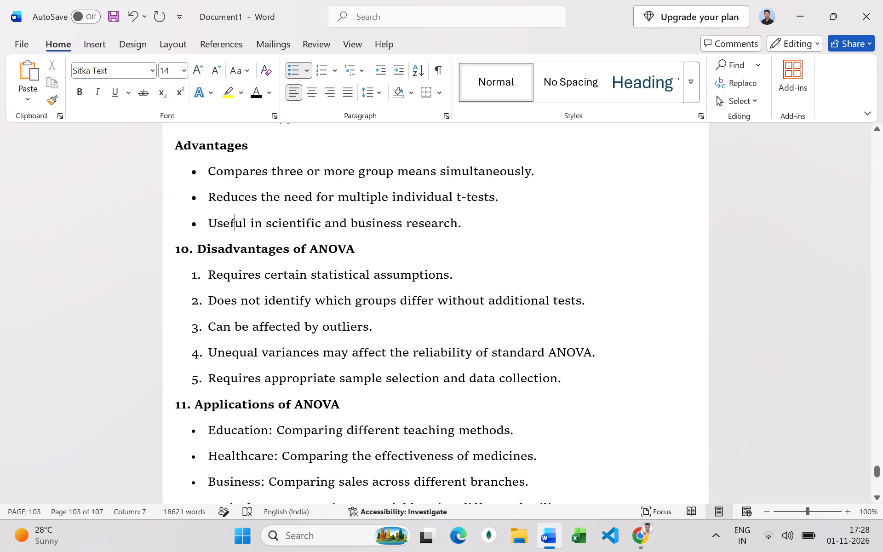
Shorten the "10. Disadvantages of ANOVA" heading to "Disadvantages", keeping the statistical assumptions item on its own line below.
left_click(200, 245)
key("BackSpace")
key("BackSpace")
key("BackSpace")
key("BackSpace")
left_click_drag(367, 249, 326, 249)
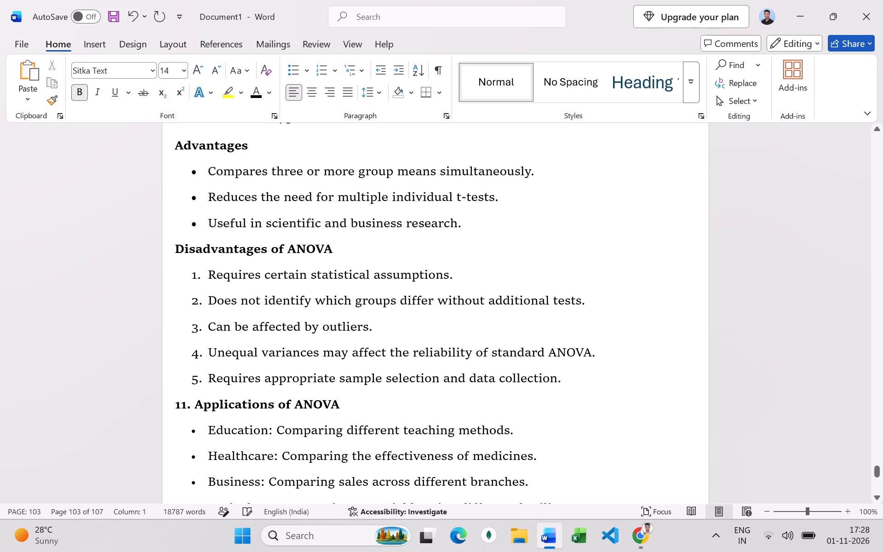
left_click_drag(326, 249, 280, 259)
key("BackSpace")
key("Return")
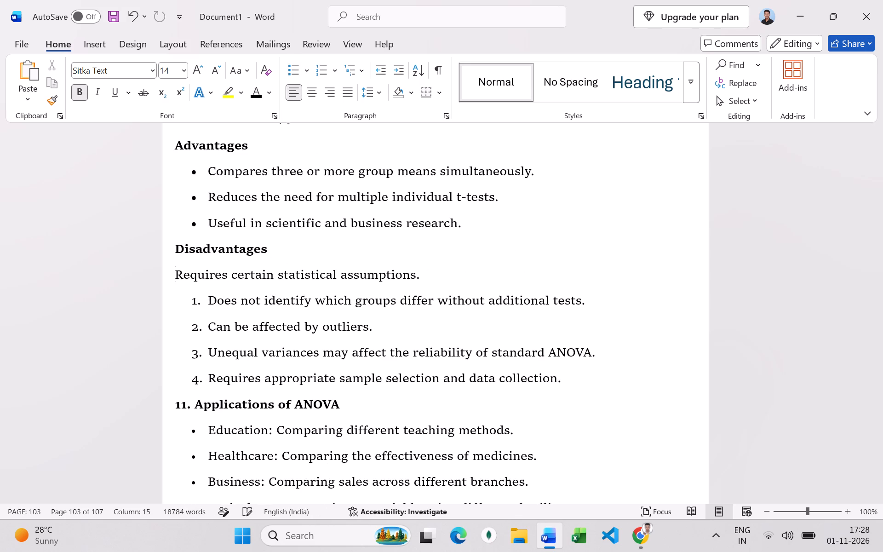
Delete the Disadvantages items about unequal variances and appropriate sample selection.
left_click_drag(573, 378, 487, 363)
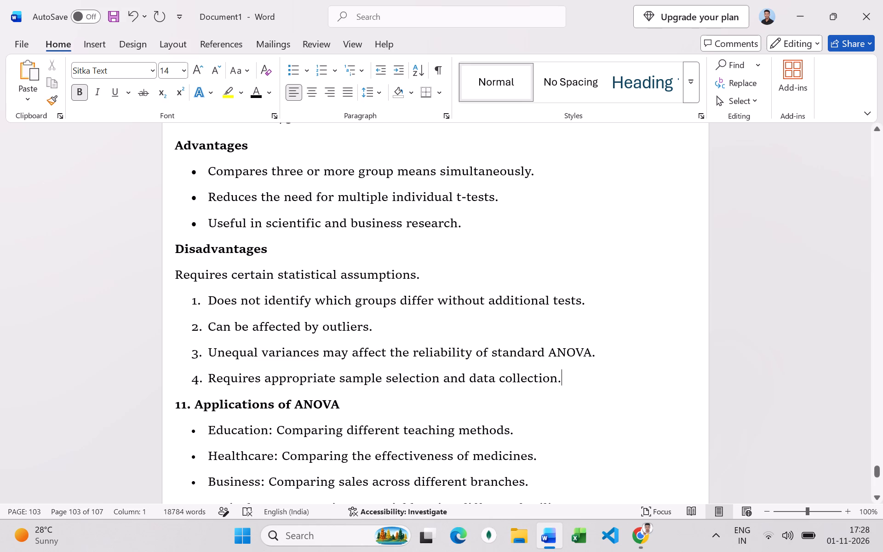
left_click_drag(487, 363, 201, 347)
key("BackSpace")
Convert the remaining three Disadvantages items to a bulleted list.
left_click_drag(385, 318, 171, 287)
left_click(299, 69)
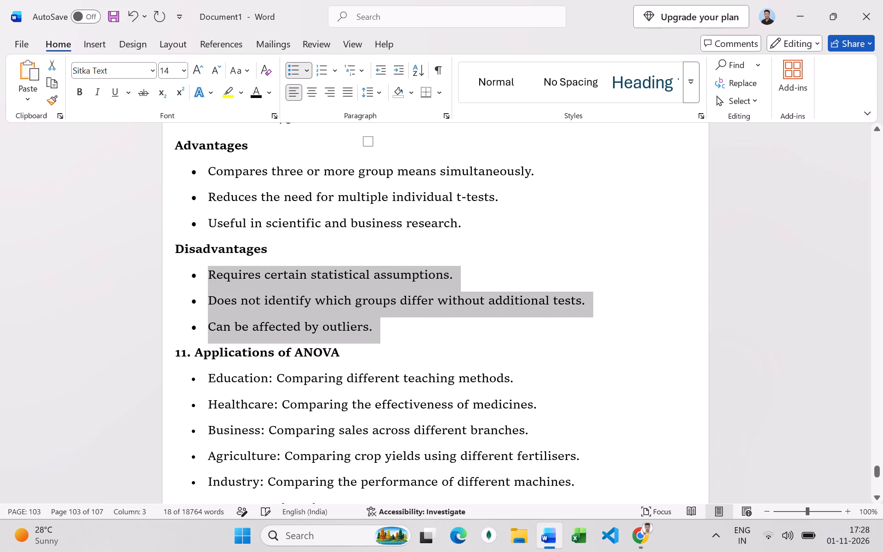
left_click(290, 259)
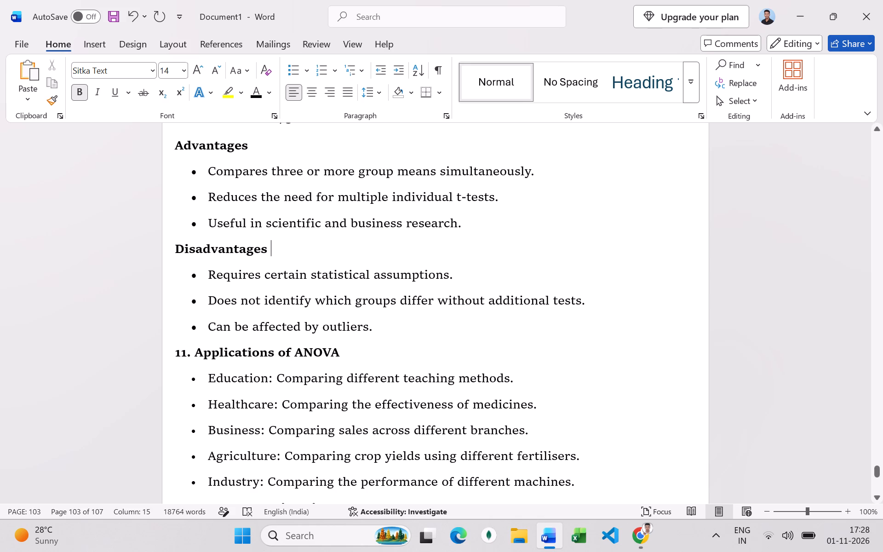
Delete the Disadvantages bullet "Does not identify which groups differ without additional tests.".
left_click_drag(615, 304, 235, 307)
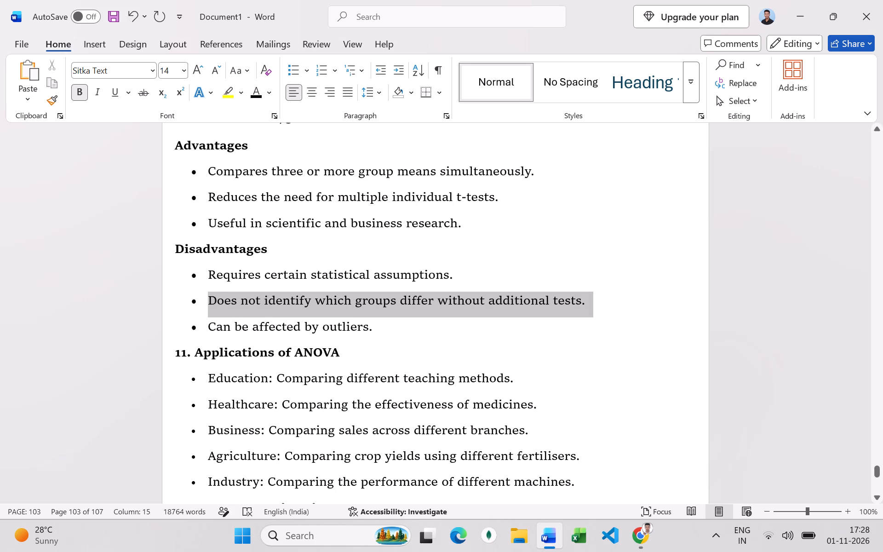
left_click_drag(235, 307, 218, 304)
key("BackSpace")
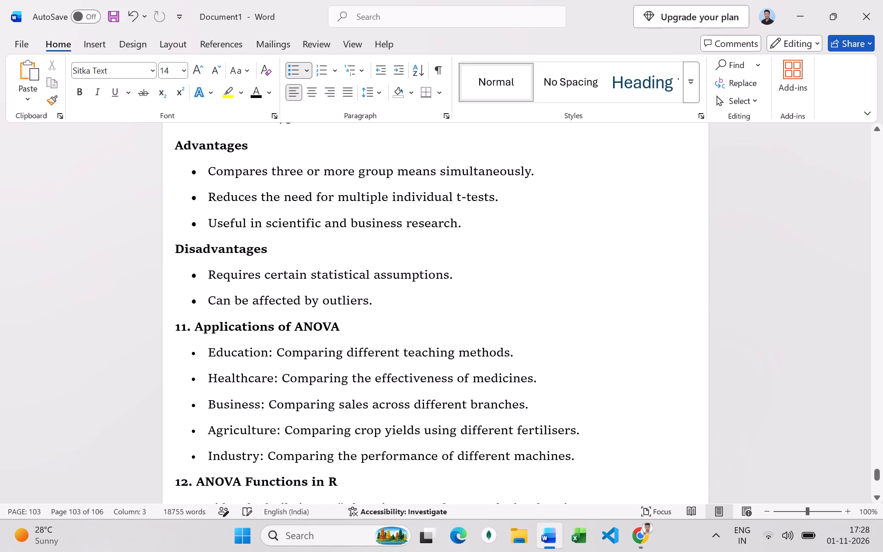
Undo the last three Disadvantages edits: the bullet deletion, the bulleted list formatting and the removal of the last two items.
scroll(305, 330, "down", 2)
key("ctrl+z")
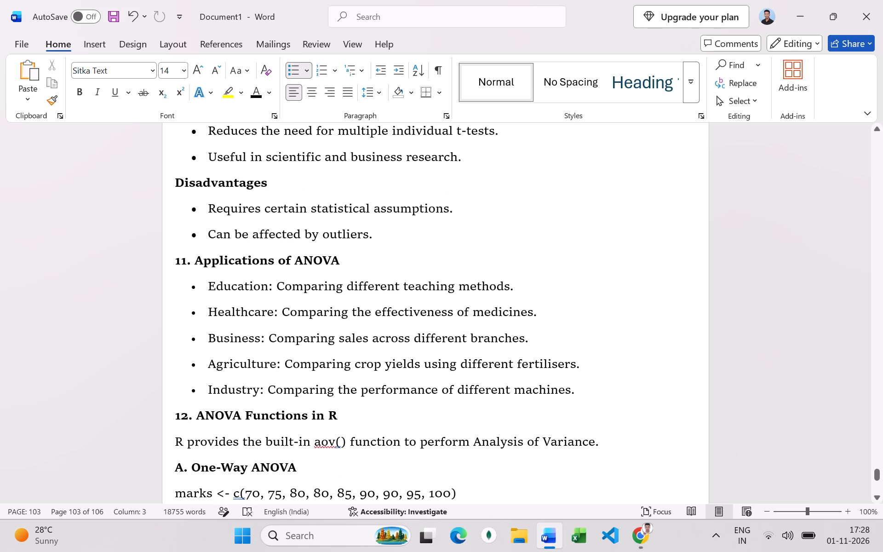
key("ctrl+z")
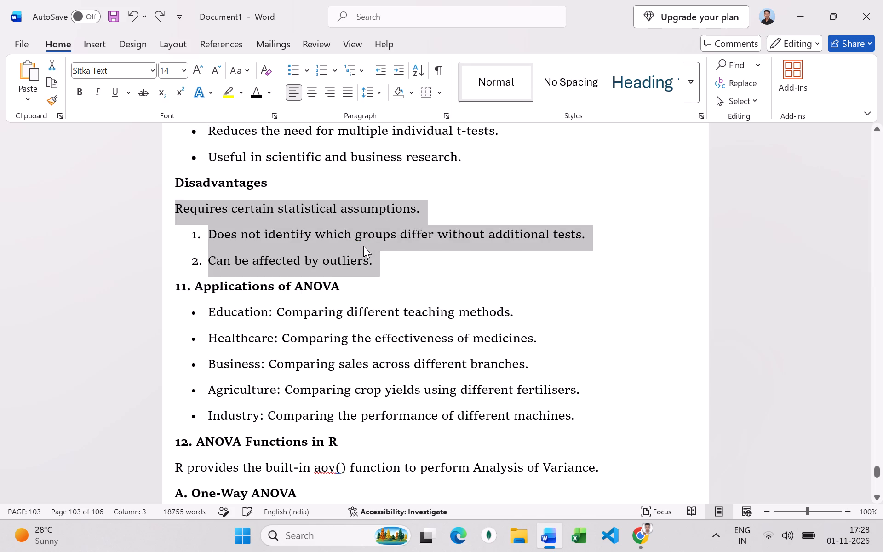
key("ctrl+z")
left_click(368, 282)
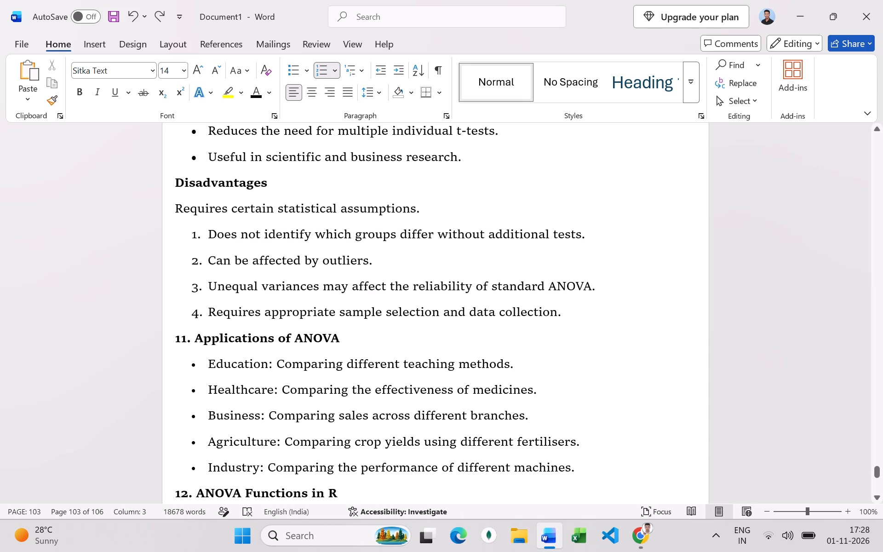
Delete the Disadvantages items about unequal variances affecting reliability and being affected by outliers.
left_click_drag(605, 289, 256, 253)
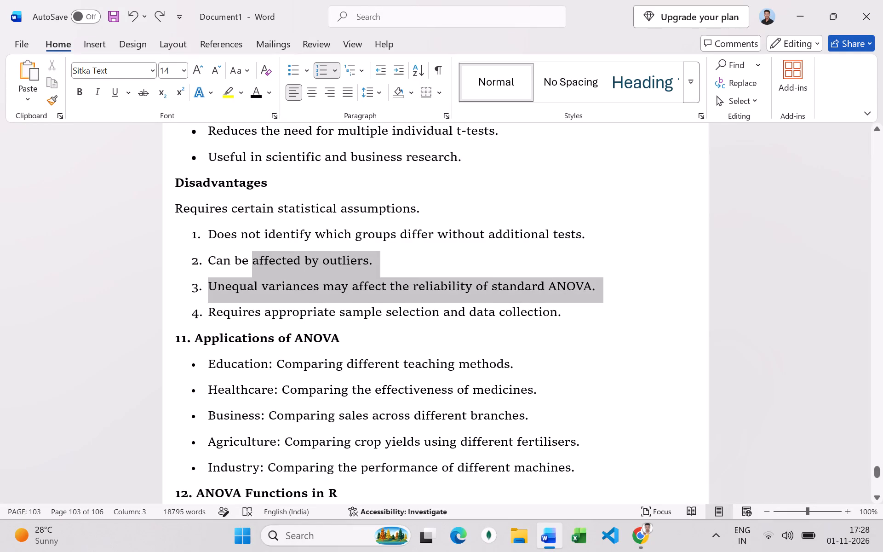
left_click_drag(256, 253, 213, 291)
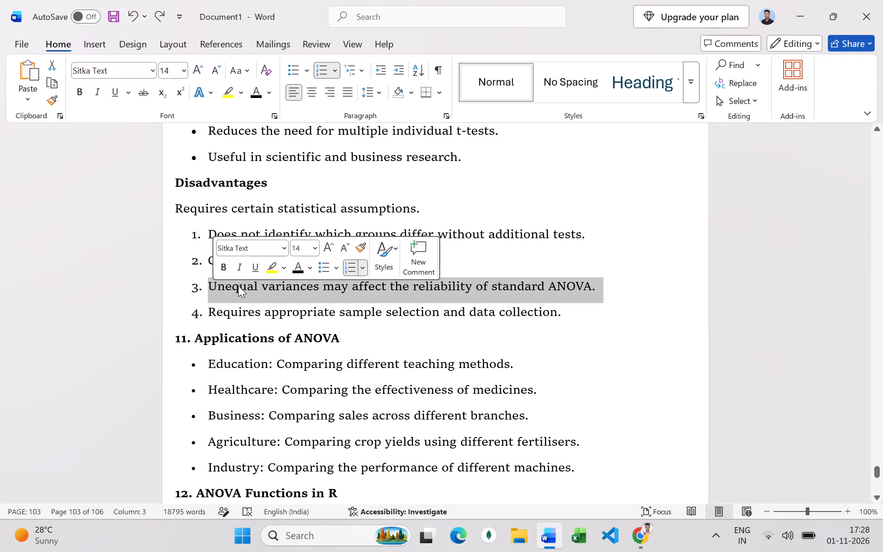
key("BackSpace")
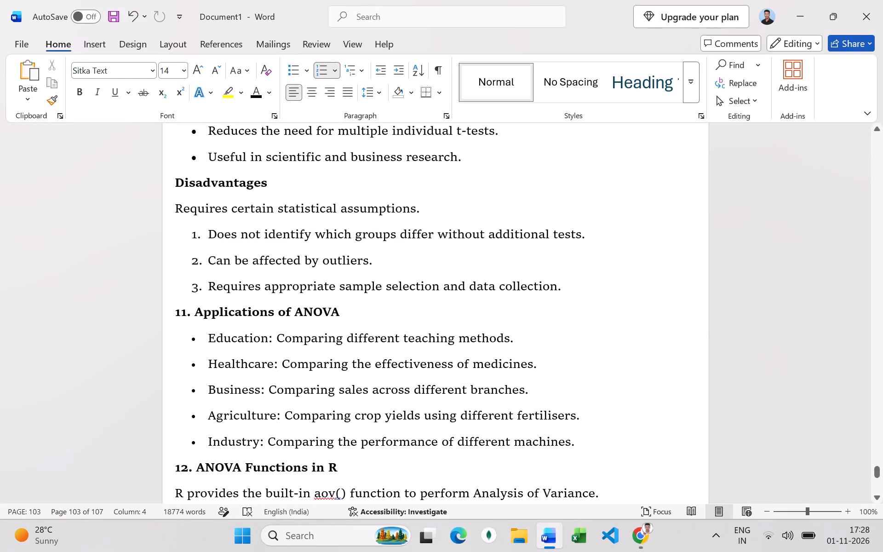
left_click_drag(588, 299, 198, 210)
left_click(314, 270)
left_click_drag(404, 258, 256, 268)
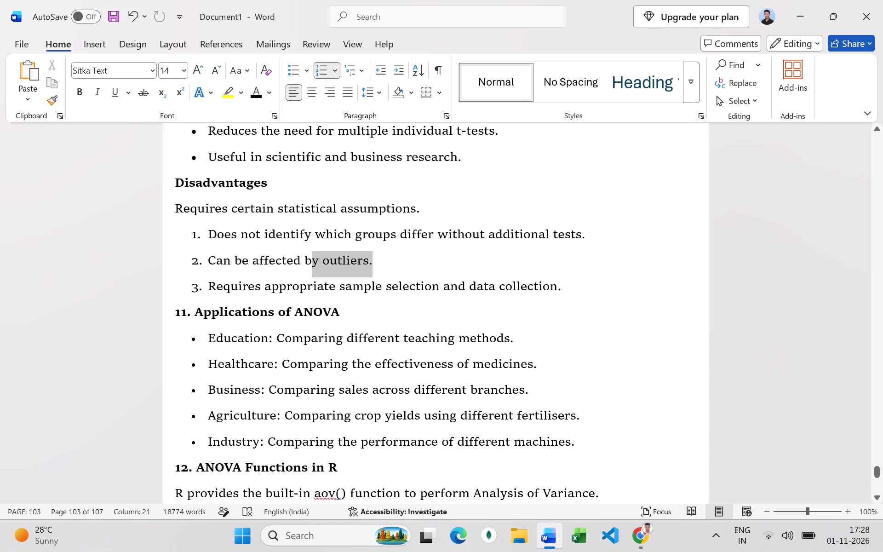
left_click_drag(256, 268, 235, 268)
key("BackSpace")
key("BackSpace")
key("BackSpace")
key("BackSpace")
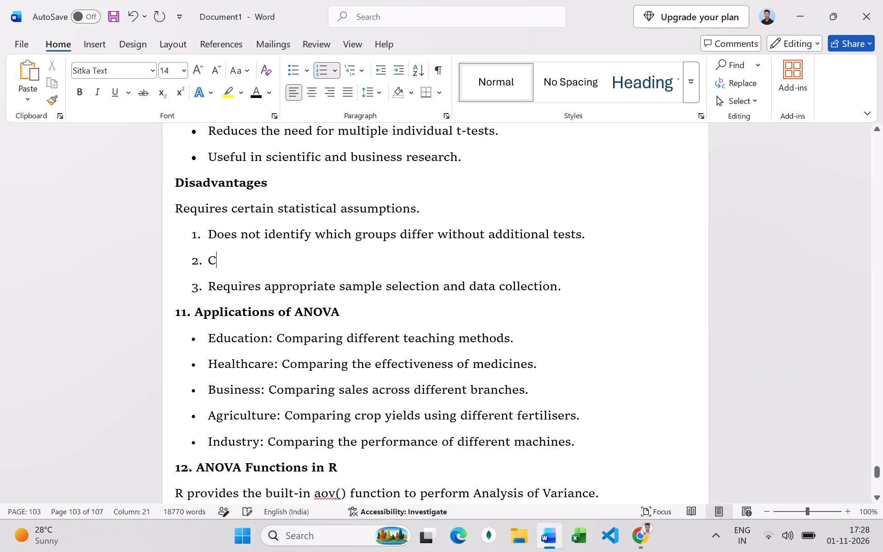
key("BackSpace")
key("BackSpace")
key("BackSpace")
Format the three Disadvantages lines, from statistical assumptions to sample selection, as a bulleted list.
left_click_drag(570, 262, 495, 259)
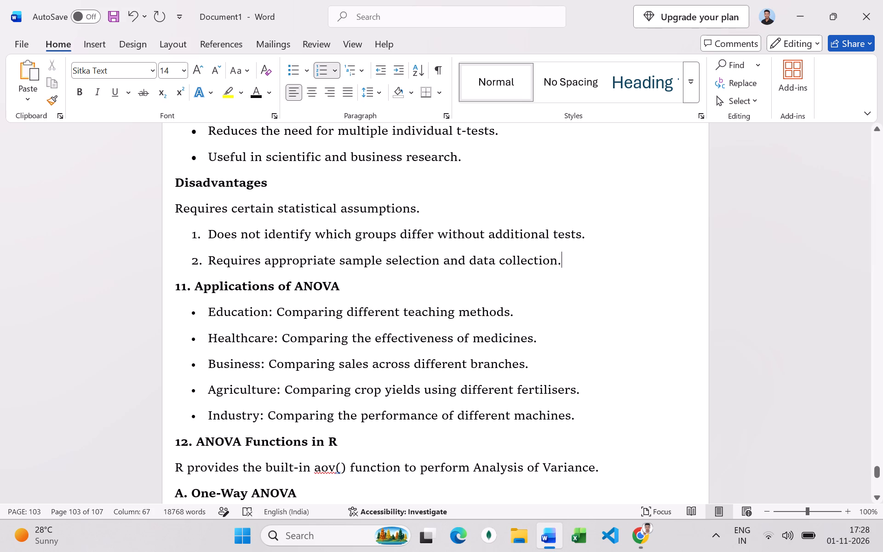
left_click_drag(495, 259, 166, 202)
left_click(295, 68)
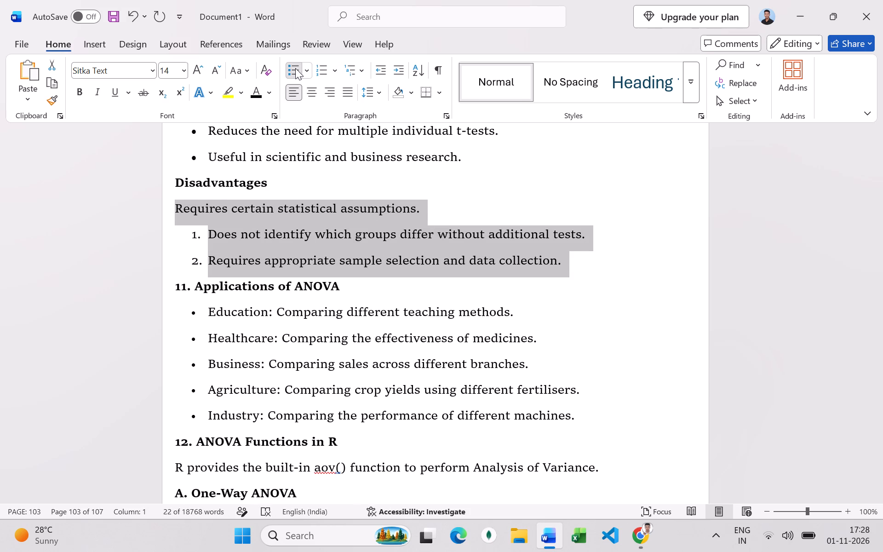
Reduce the bullet symbols of the Disadvantages list to font size 12.
left_click(327, 245)
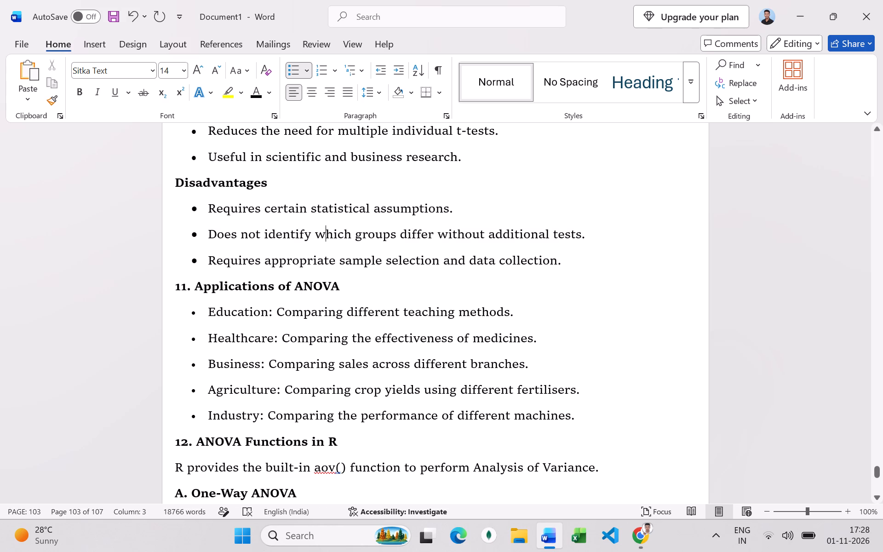
left_click(194, 212)
double_click(216, 69)
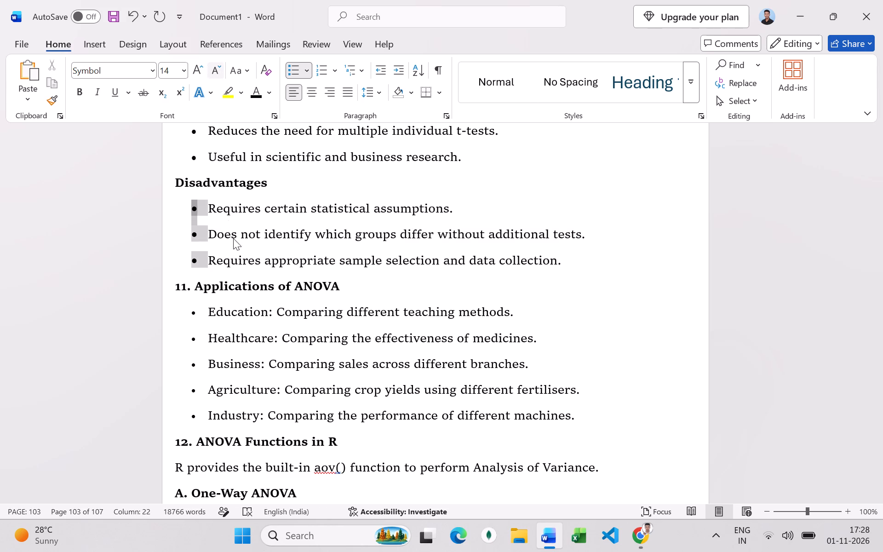
left_click(253, 271)
Delete everything from the heading "12. ANOVA Functions in R" to the end of the document.
scroll(266, 312, "down", 4)
scroll(211, 354, "down", 3)
left_click(211, 354)
scroll(195, 402, "down", 7)
left_click(205, 391)
scroll(229, 401, "up", 6)
scroll(254, 353, "up", 8)
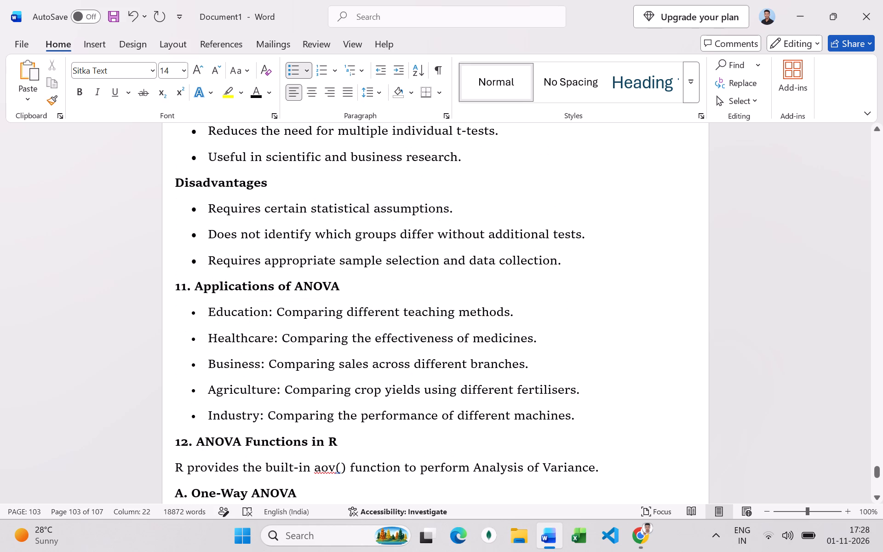
left_click_drag(174, 442, 207, 551)
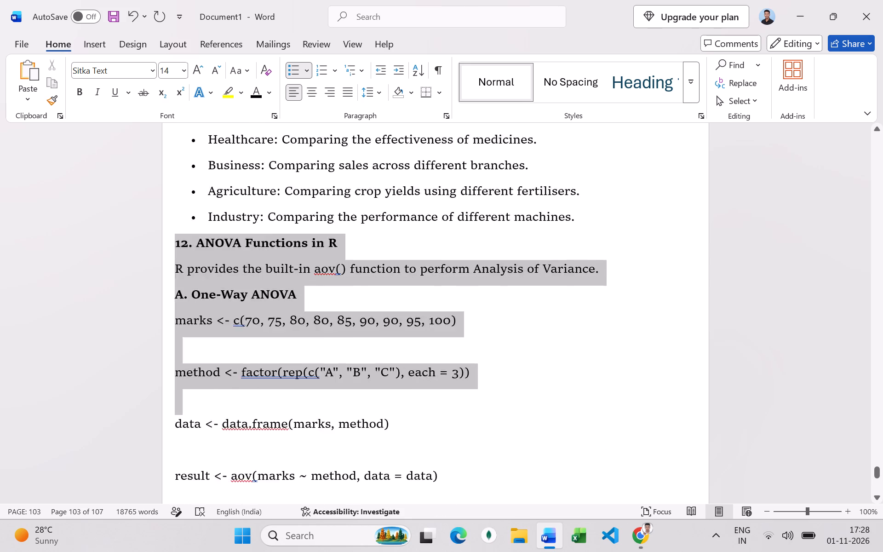
left_click_drag(207, 551, 218, 551)
key("BackSpace")
scroll(237, 407, "up", 7)
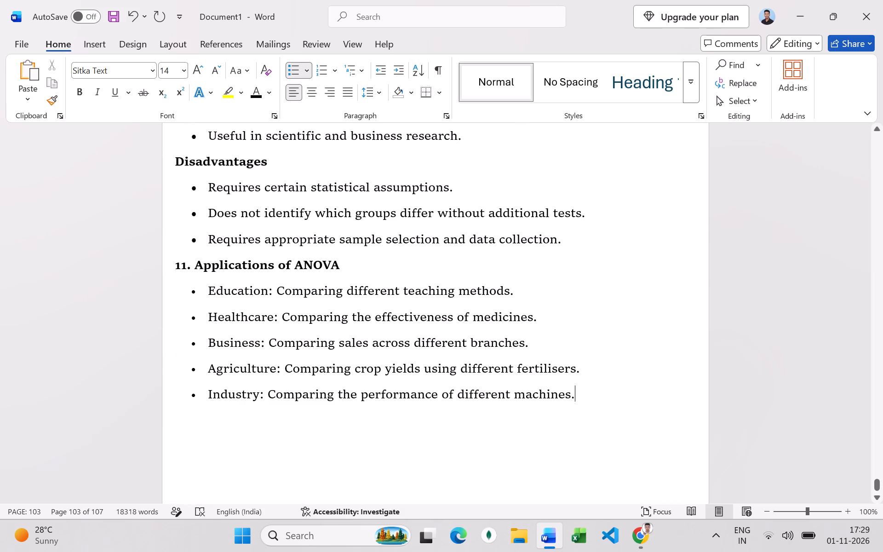
Shorten the heading "11. Applications of ANOVA" to "Applications".
scroll(245, 344, "up", 3)
left_click(196, 370)
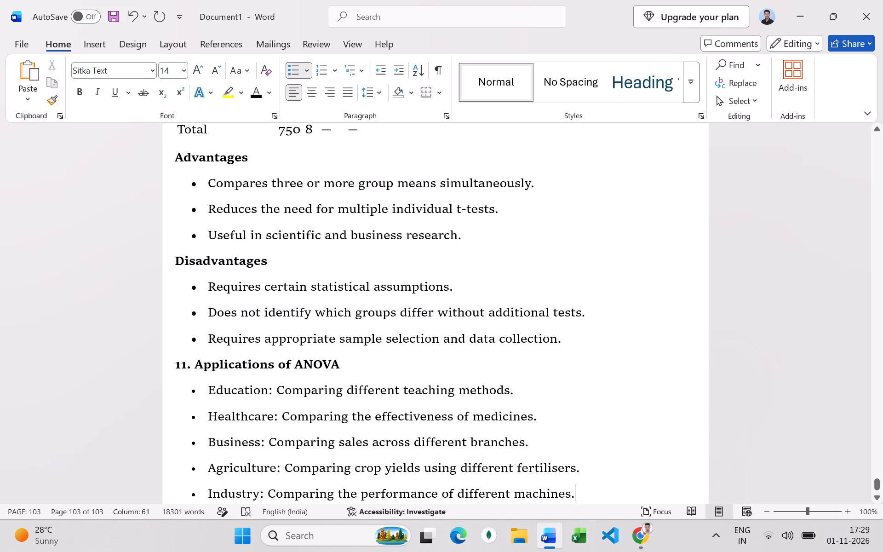
key("BackSpace")
key("BackSpace")
key("BackSpace")
key("BackSpace")
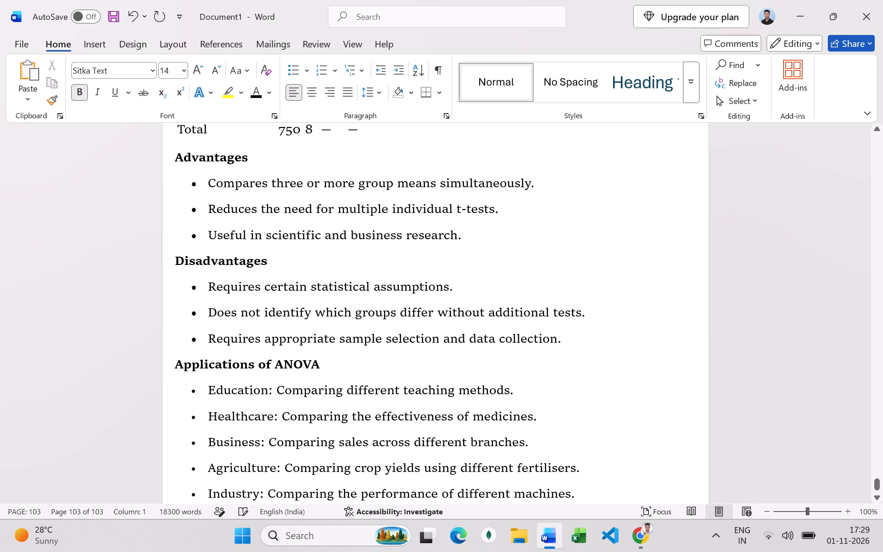
left_click_drag(321, 363, 257, 366)
key("BackSpace")
Reduce the bullet symbols of the Disadvantages and Advantages lists by one font size, to 11.
left_click(189, 289)
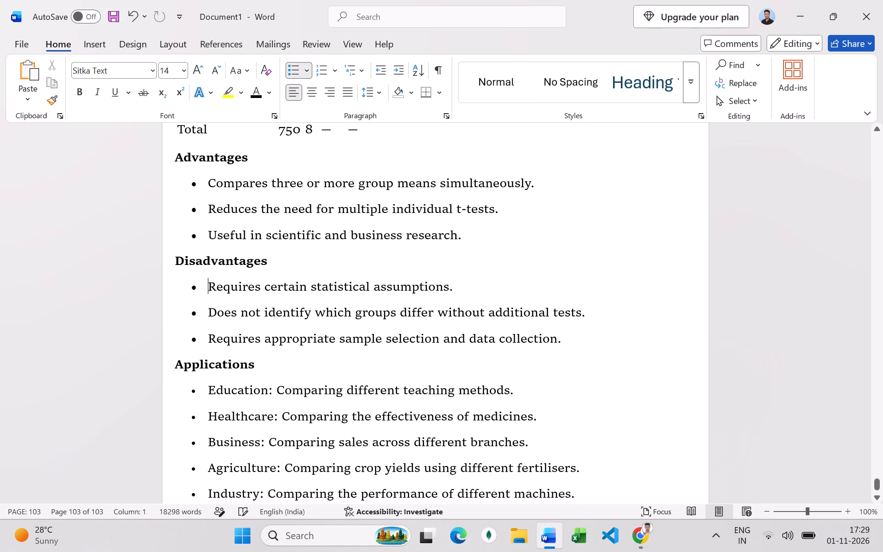
left_click(191, 289)
left_click(193, 290)
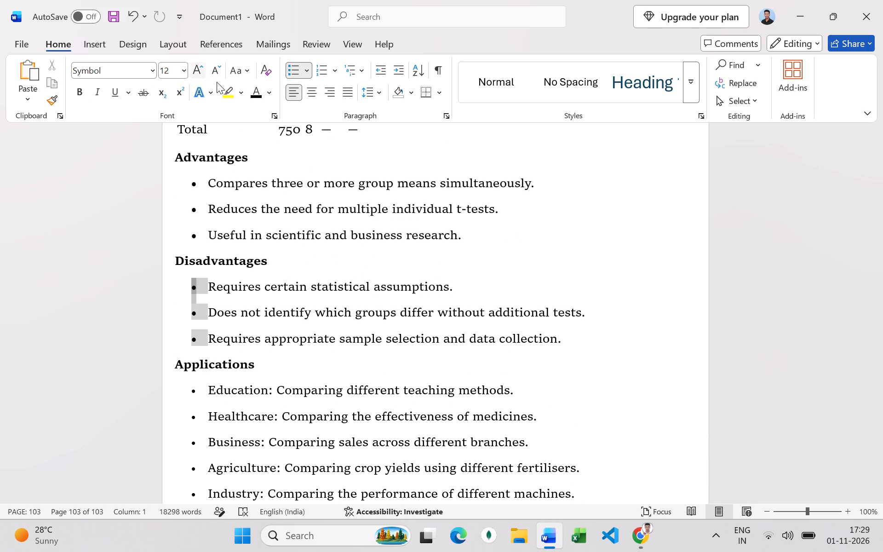
left_click(216, 68)
left_click(196, 184)
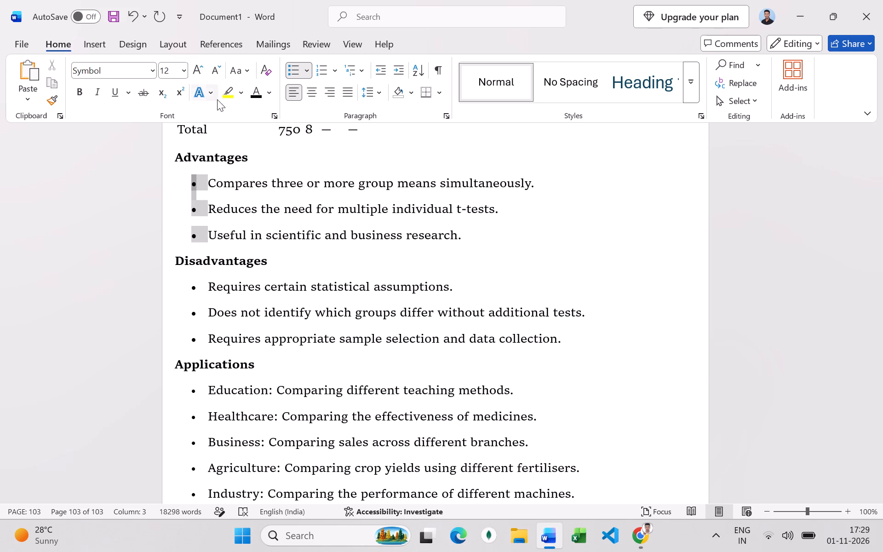
left_click(221, 74)
Delete the Agriculture and Industry bullets at the end of the Applications list.
scroll(211, 312, "down", 4)
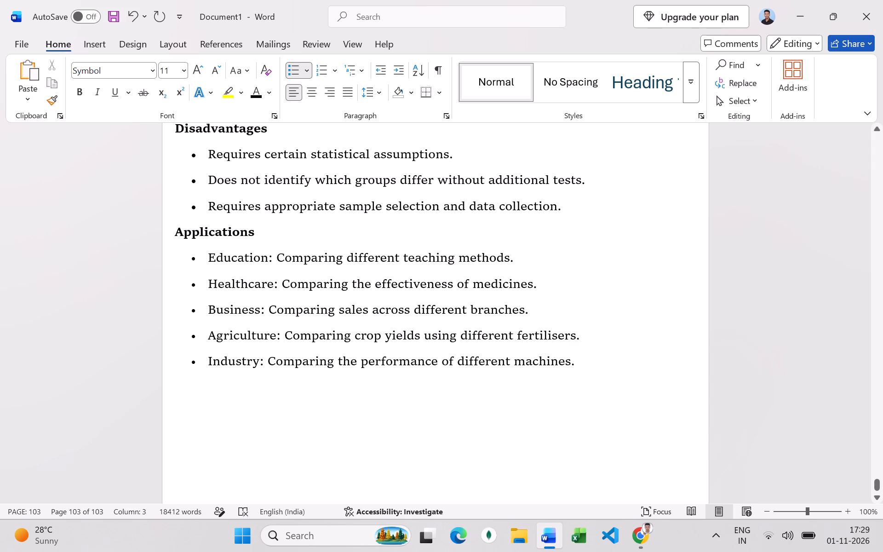
left_click_drag(585, 356, 190, 330)
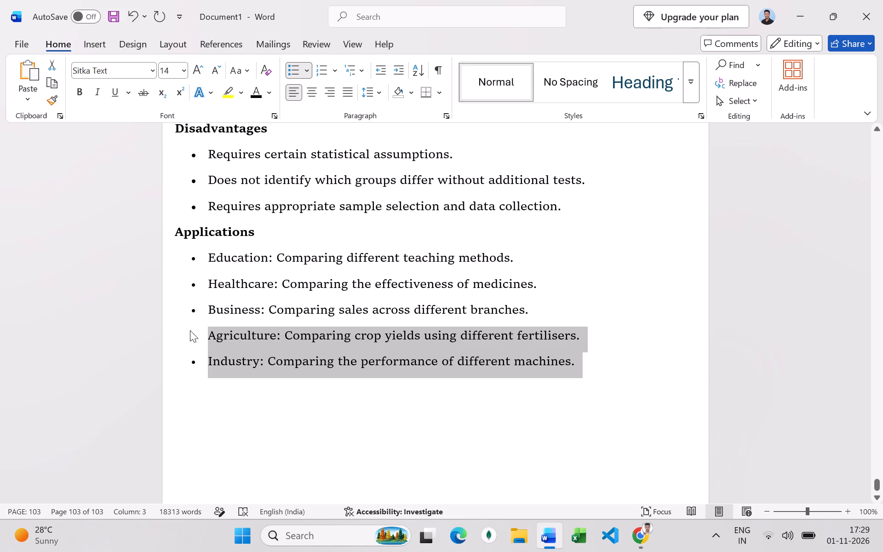
key("BackSpace")
key("BackSpace")
Copy the one-way ANOVA numerical example, from the teaching methods question through the Step 8 ANOVA table.
scroll(255, 337, "up", 4)
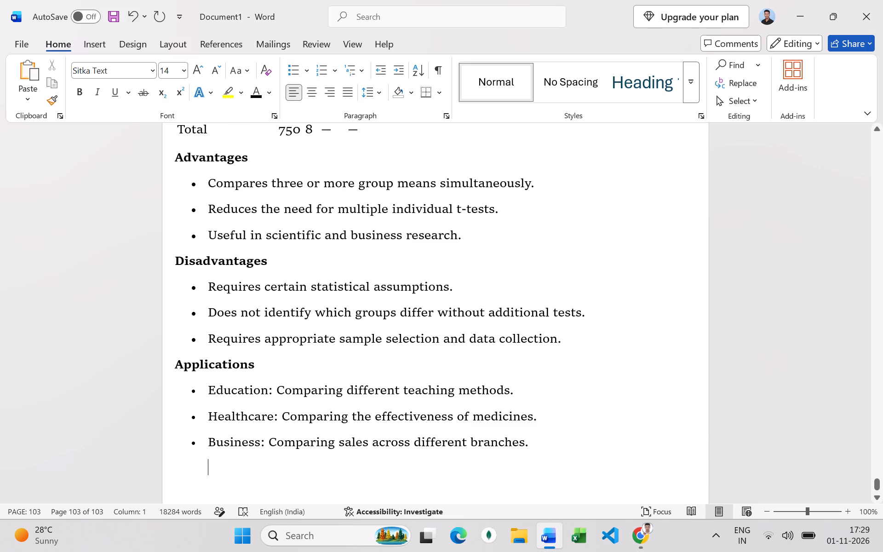
scroll(261, 338, "up", 7)
scroll(279, 330, "down", 1)
scroll(279, 330, "up", 3)
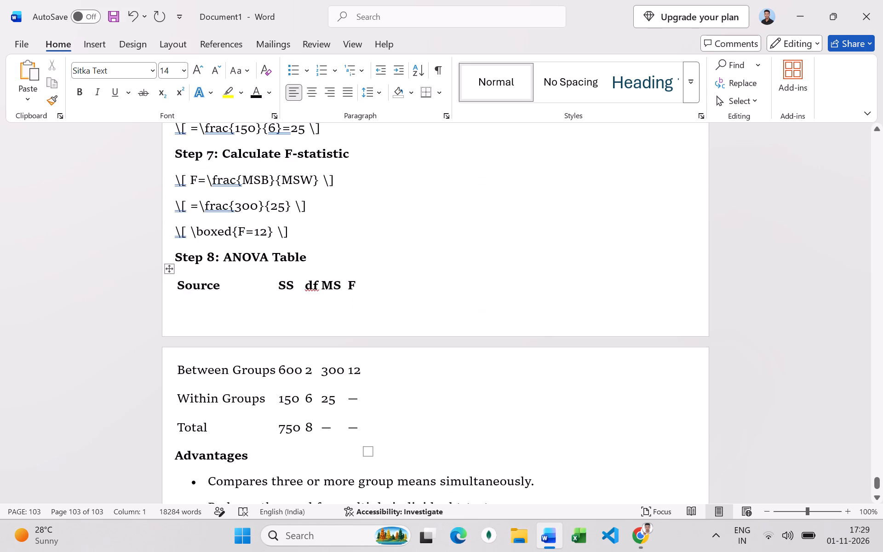
left_click_drag(387, 431, 161, 190)
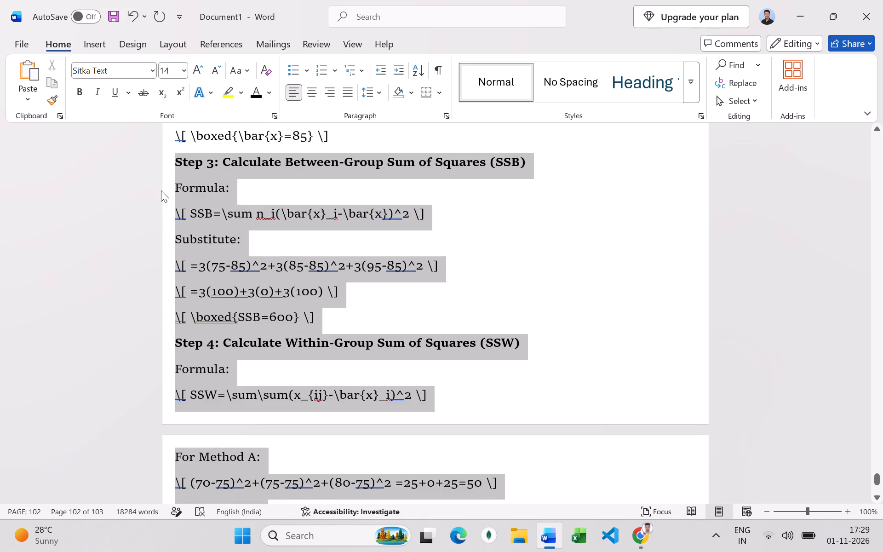
left_click_drag(161, 190, 131, 158)
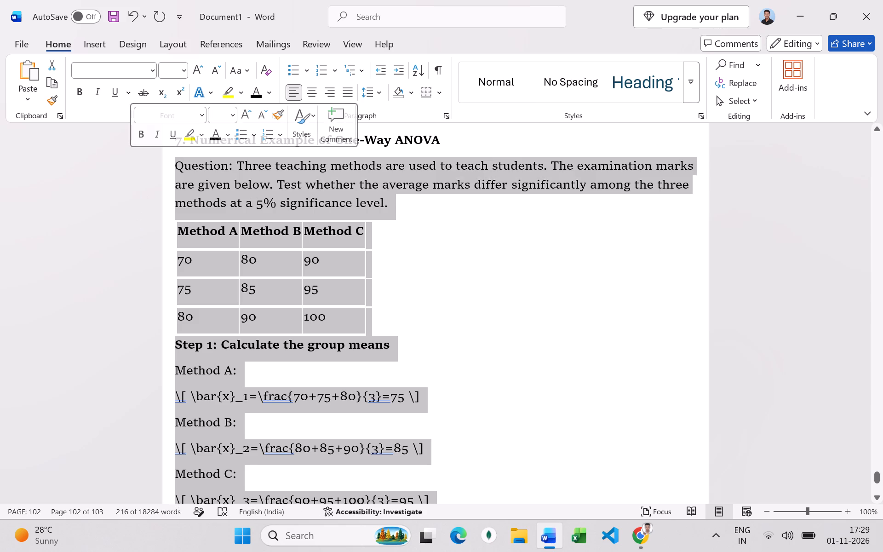
key("ctrl+c")
key("ctrl+c")
key("ctrl+c")
key("ctrl+c")
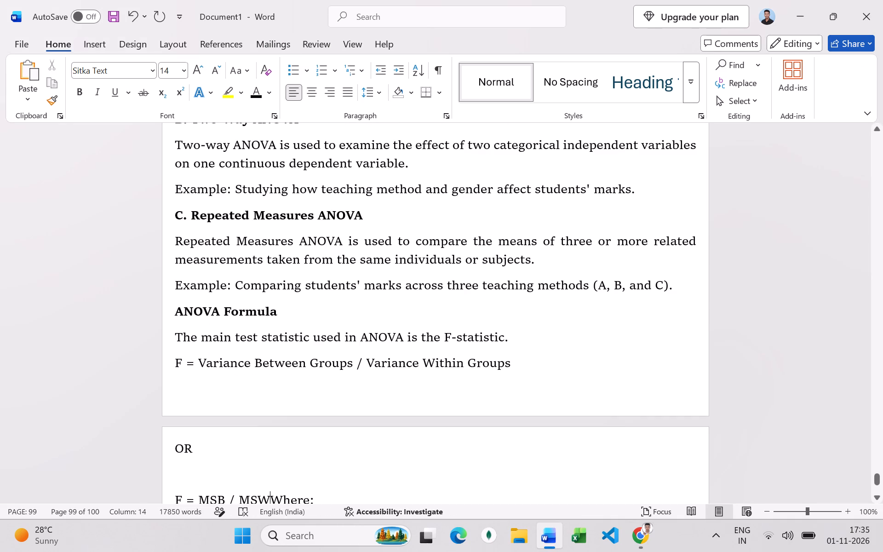
left_click_drag(286, 322, 146, 319)
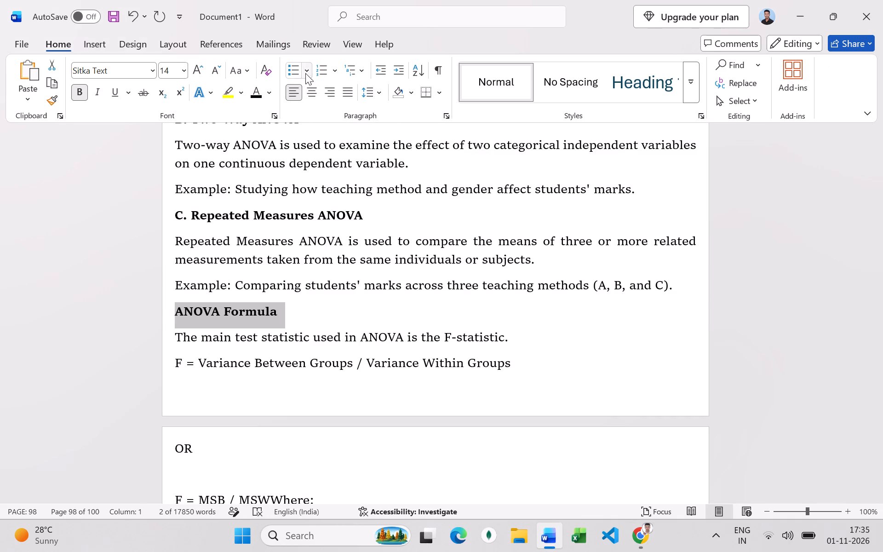
left_click(305, 73)
left_click(360, 116)
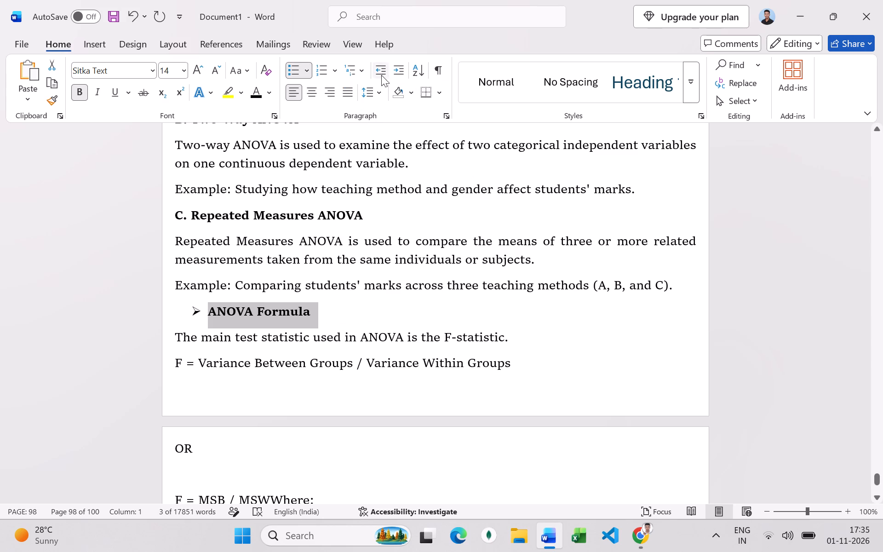
double_click(377, 72)
Apply a bullet to the "Types" heading above "A. One-Way ANOVA".
scroll(298, 252, "up", 8)
left_click(178, 264)
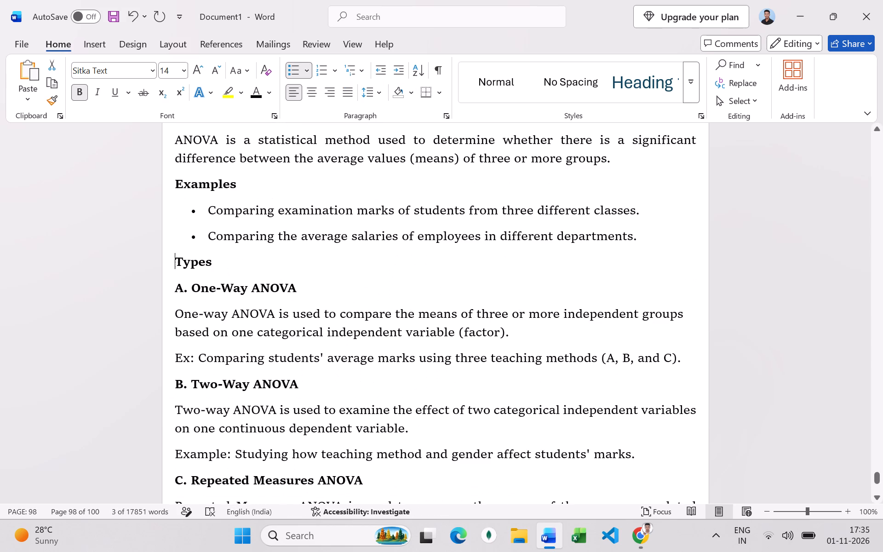
left_click(306, 74)
left_click(301, 114)
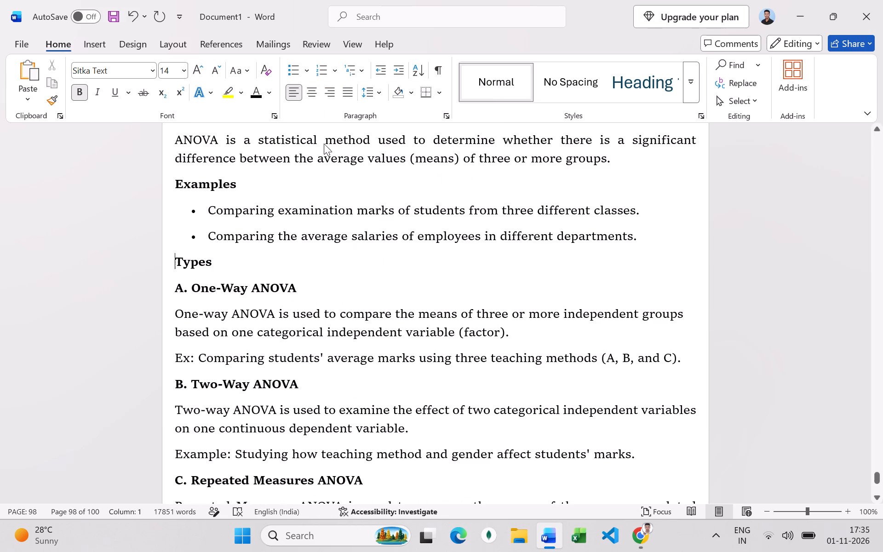
Bring "OR" up onto the "F = Variance Between Groups / Variance Within Groups" line, separated from the formula by two tabs.
scroll(252, 275, "down", 6)
scroll(252, 275, "up", 2)
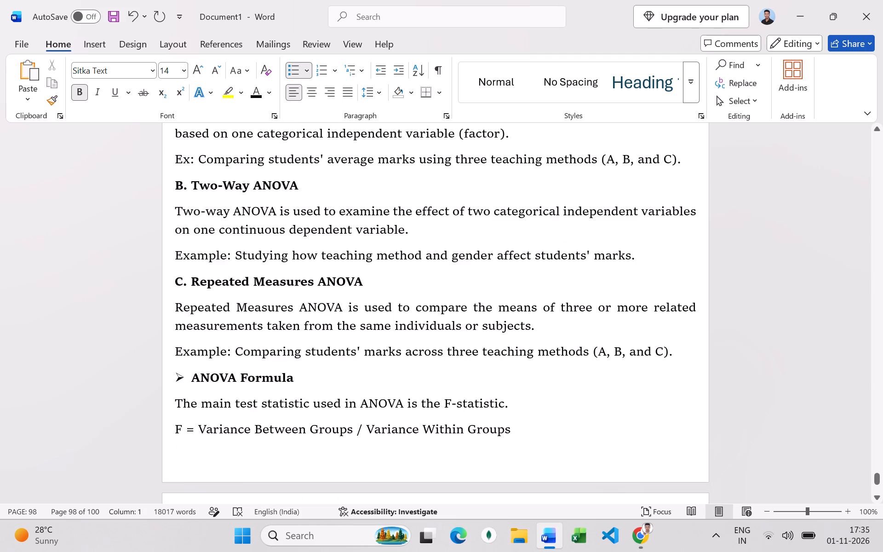
scroll(252, 275, "up", 2)
scroll(246, 269, "down", 6)
scroll(333, 363, "down", 2)
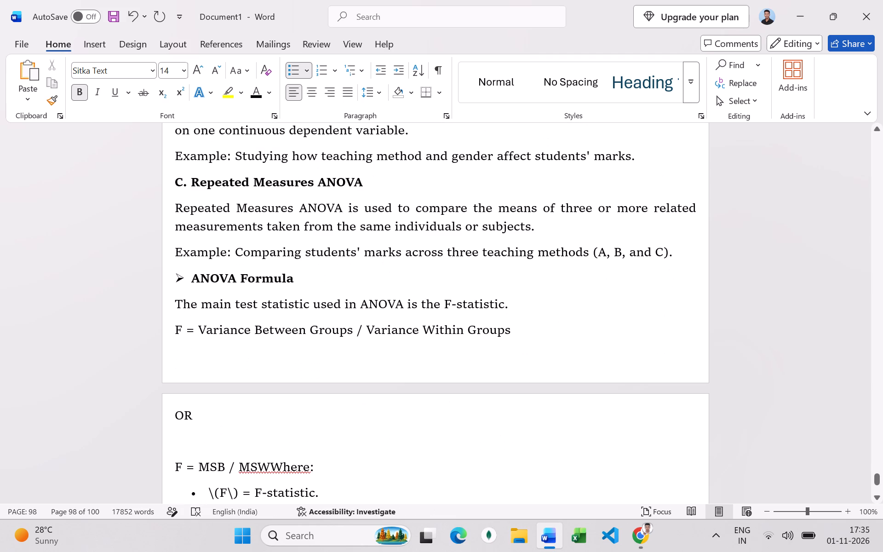
left_click(173, 381)
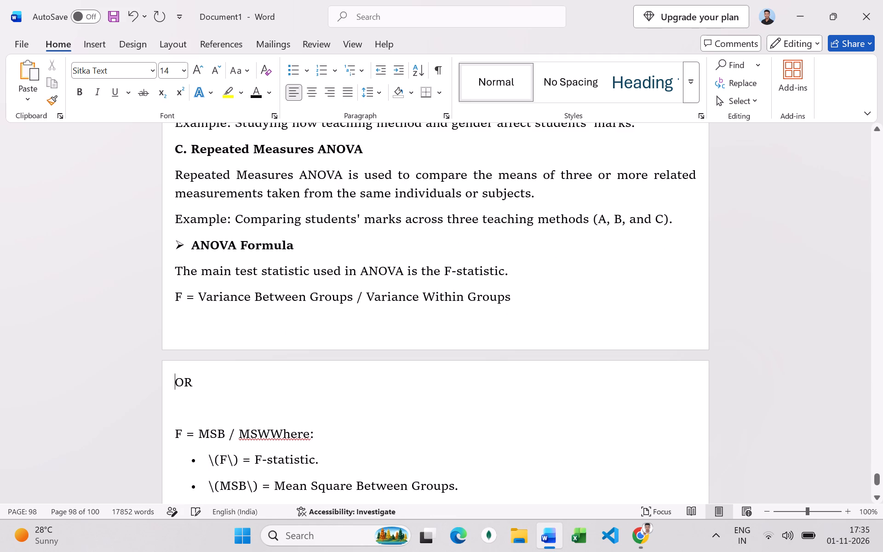
key("BackSpace")
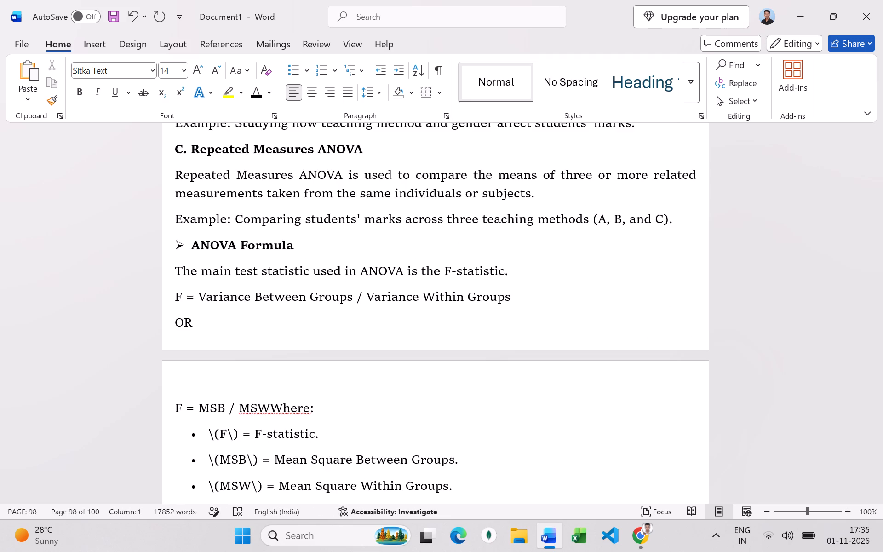
key("BackSpace")
key("Tab")
key("Tab")
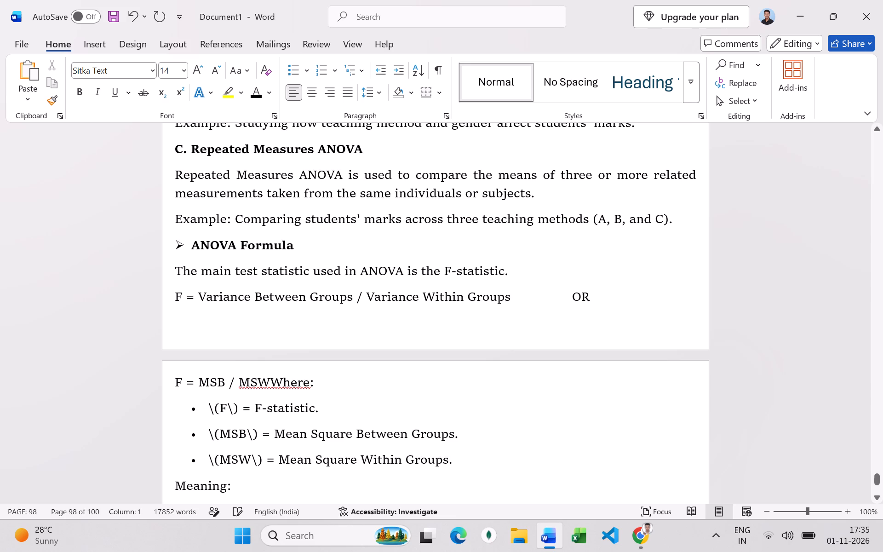
Make the "OR" after the first F formula bold.
left_click_drag(581, 302, 572, 302)
left_click(570, 302)
key("ctrl+b")
Move "Where:" onto its own line below "F = MSB / MSW".
left_click_drag(321, 387, 301, 394)
left_click(282, 399)
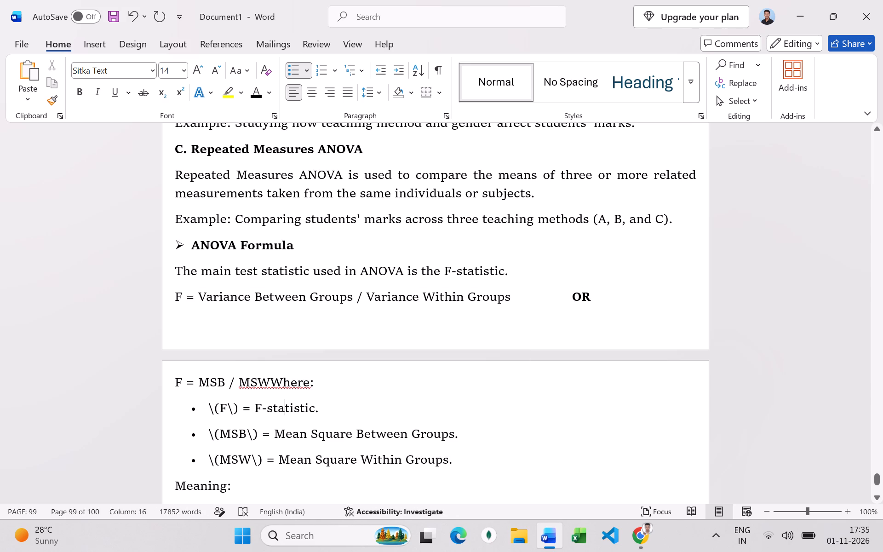
left_click(274, 385)
key("Return")
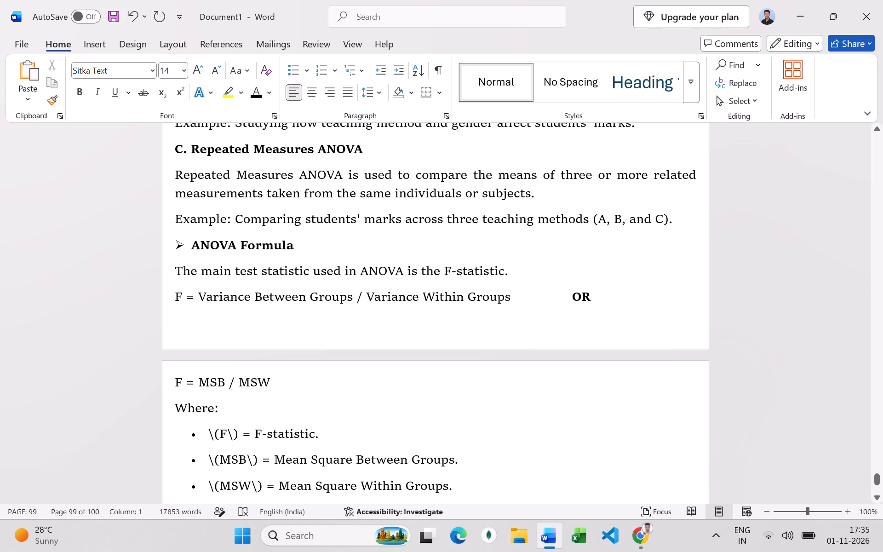
Join the "F = MSB / MSW" line to the ANOVA formula block and indent it with eleven tabs so it sits beneath "OR".
left_click(172, 380)
key("BackSpace")
key("Tab")
key("Tab")
key("Tab")
key("Tab")
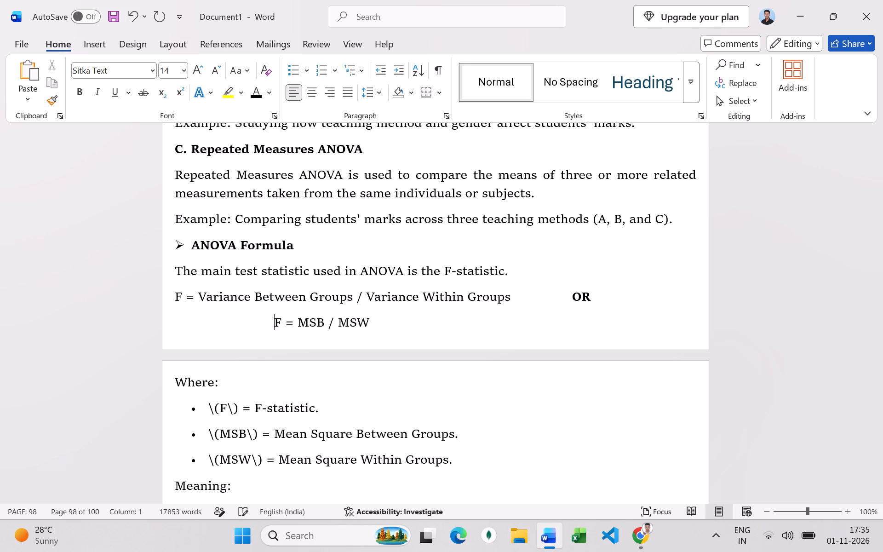
key("Tab")
key("Tab")
key("Tab")
key("Tab")
key("Tab")
key("Tab")
key("Tab")
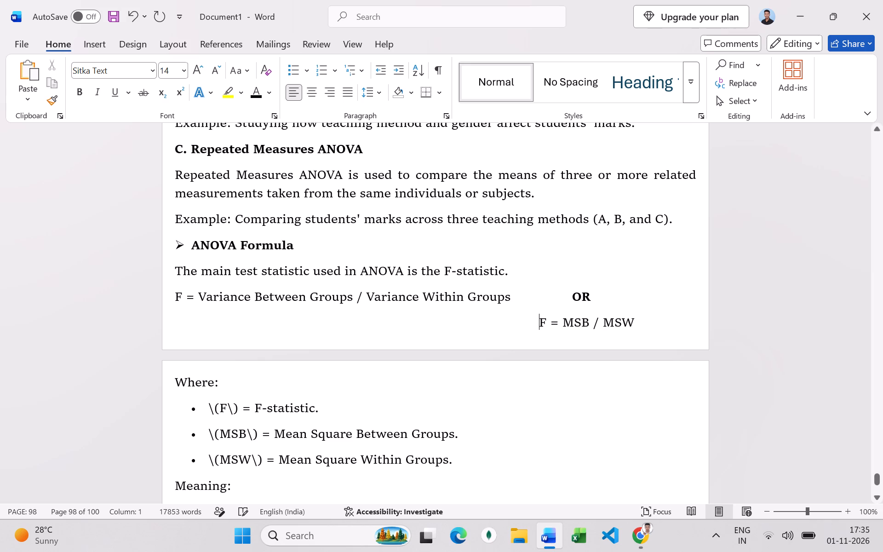
Remove the "\(" and "\)" markers around F in the first bullet under "Where:", leaving "F = F-statistic.".
scroll(283, 453, "down", 6)
left_click(239, 208)
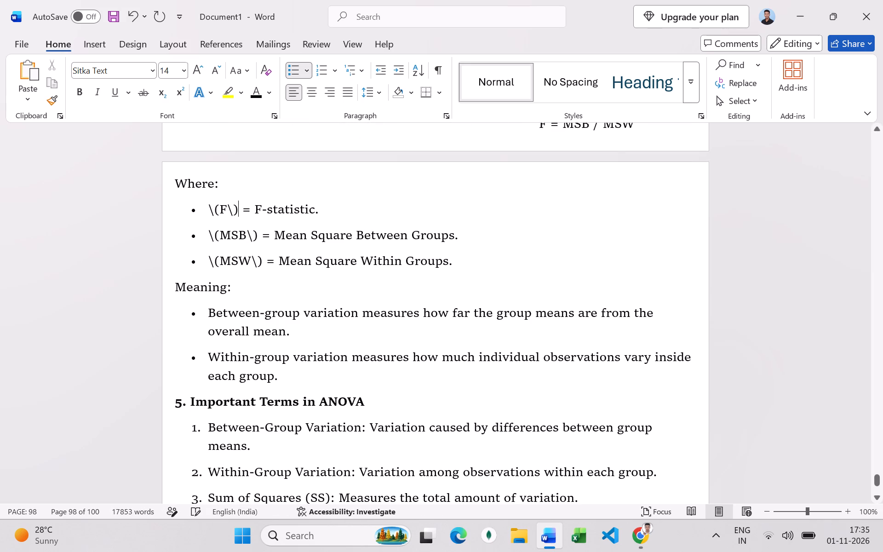
key("BackSpace")
key("BackSpace")
left_click(220, 209)
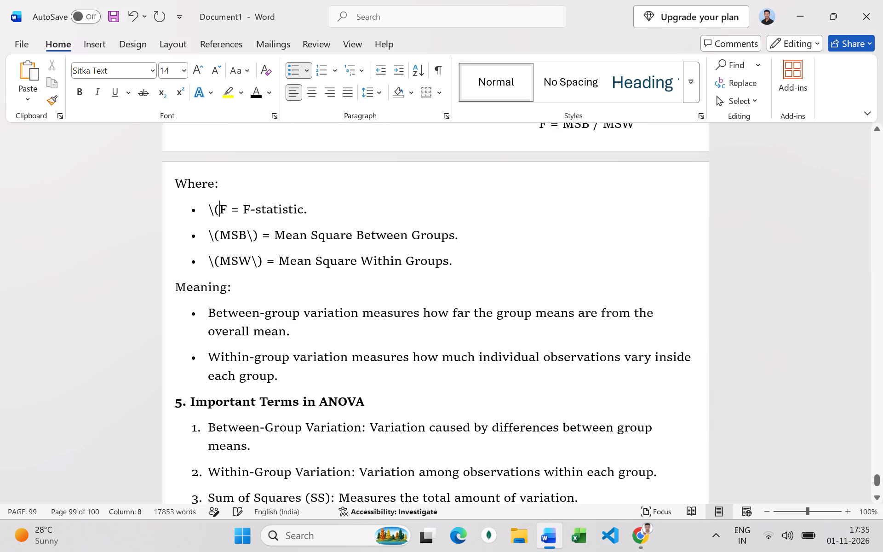
key("BackSpace")
key("BackSpace")
Remove the "\(" and "\)" markers around MSB so the second bullet reads "MSB = Mean Square Between Groups.".
left_click(255, 235)
key("BackSpace")
left_click(256, 235)
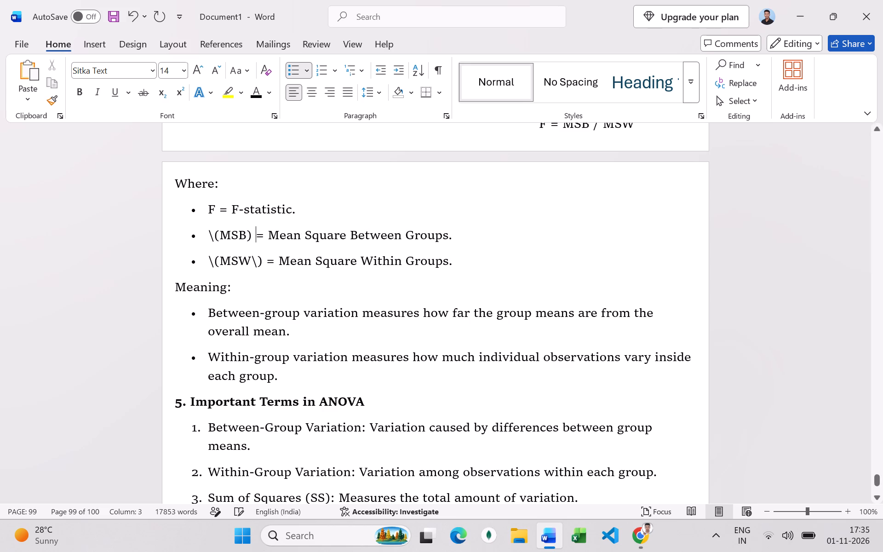
key("BackSpace")
key("BackSpace")
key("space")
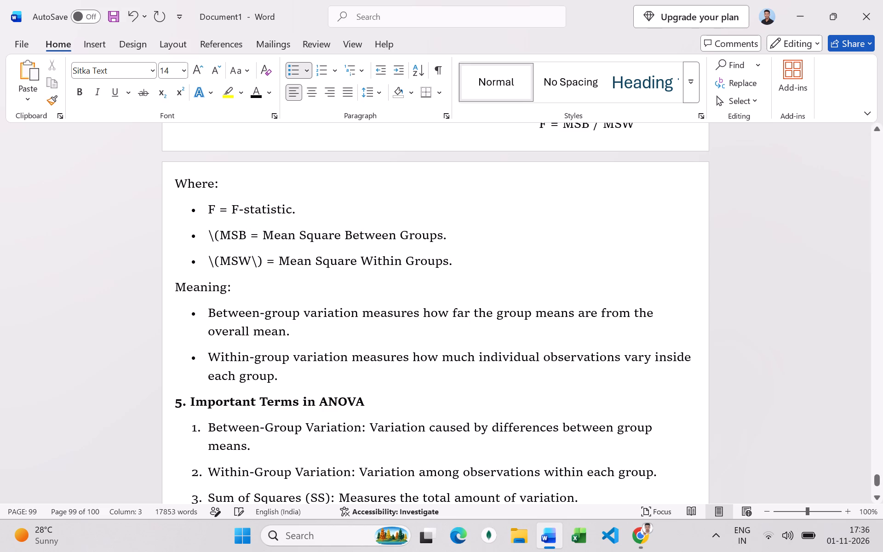
left_click(222, 236)
key("BackSpace")
key("BackSpace")
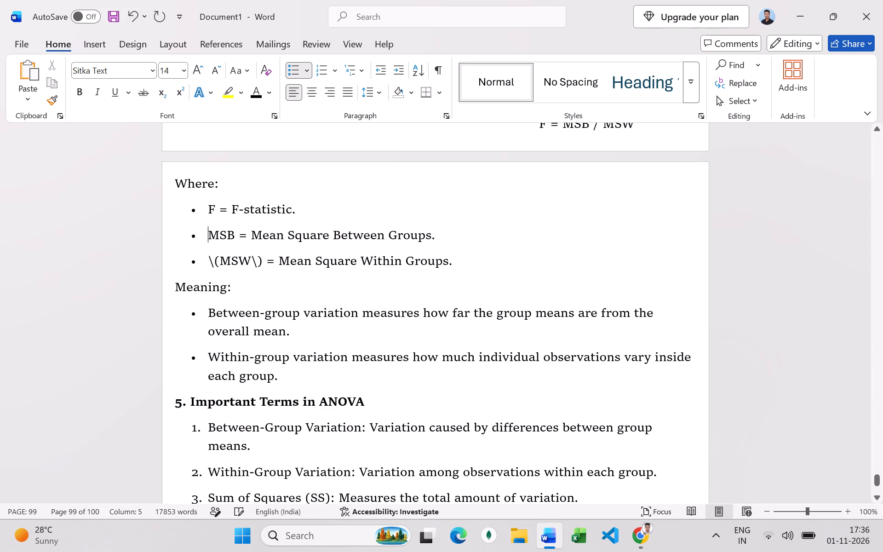
Remove the "\(" and "\)" markers around MSW so the third bullet reads "MSW = Mean Square Within Groups.".
left_click(221, 260)
key("BackSpace")
key("BackSpace")
left_click(253, 262)
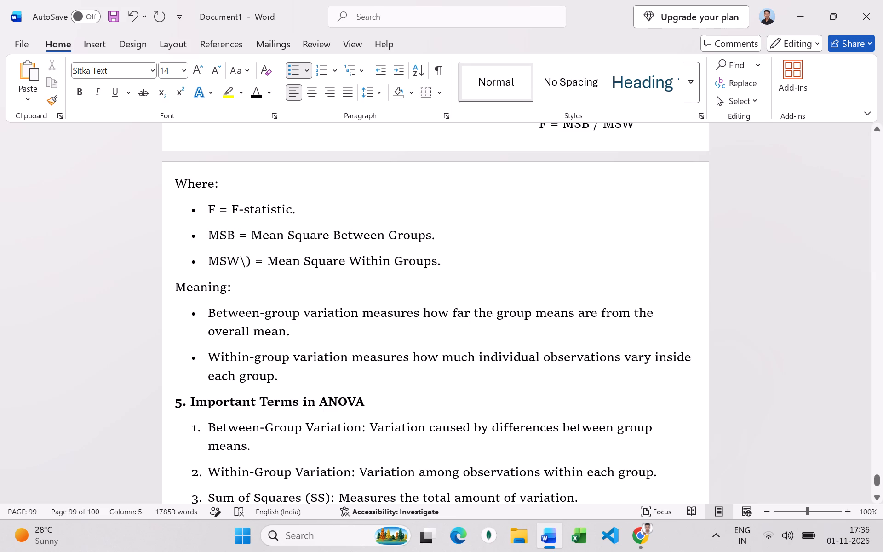
key("BackSpace")
key("BackSpace")
key("BackSpace")
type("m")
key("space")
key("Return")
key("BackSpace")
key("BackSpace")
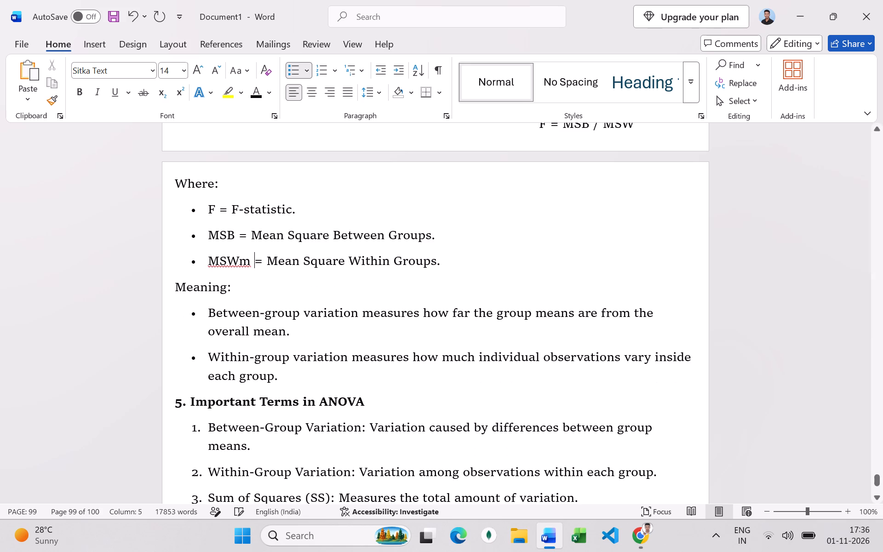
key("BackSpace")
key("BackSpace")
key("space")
left_click(271, 296)
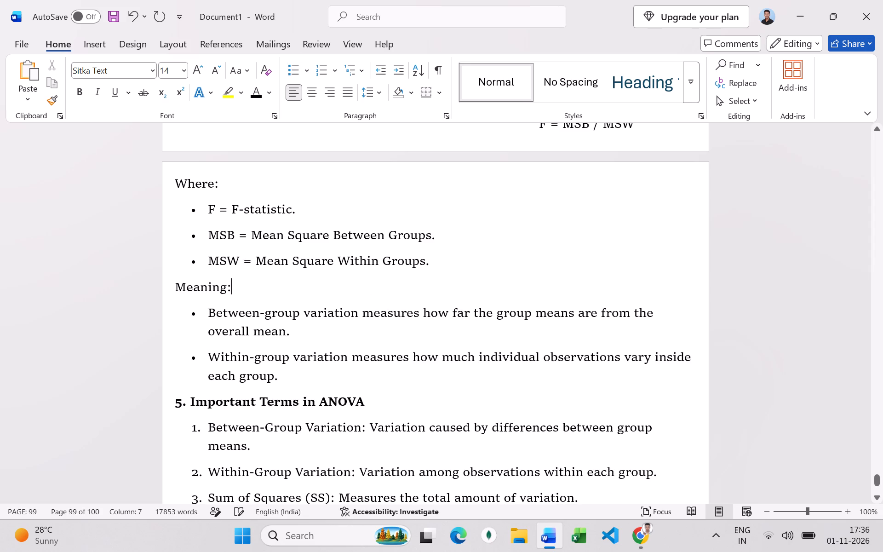
Switch to Chrome and view the open Statistical Computing & R Programming PDF and the Book printing design layout chat.
key("alt+Tab")
left_click(269, 0)
left_click_drag(390, 0, 385, 11)
left_click(364, 48)
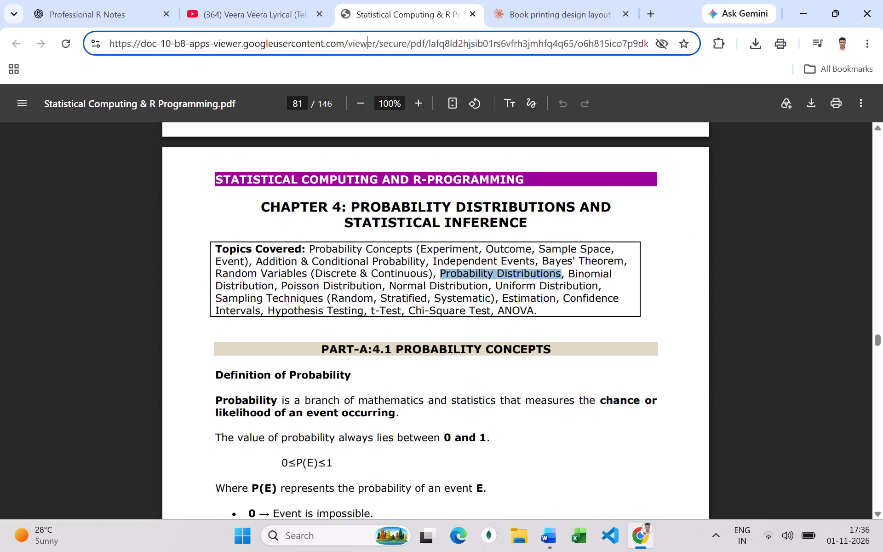
left_click(616, 0)
left_click(426, 50)
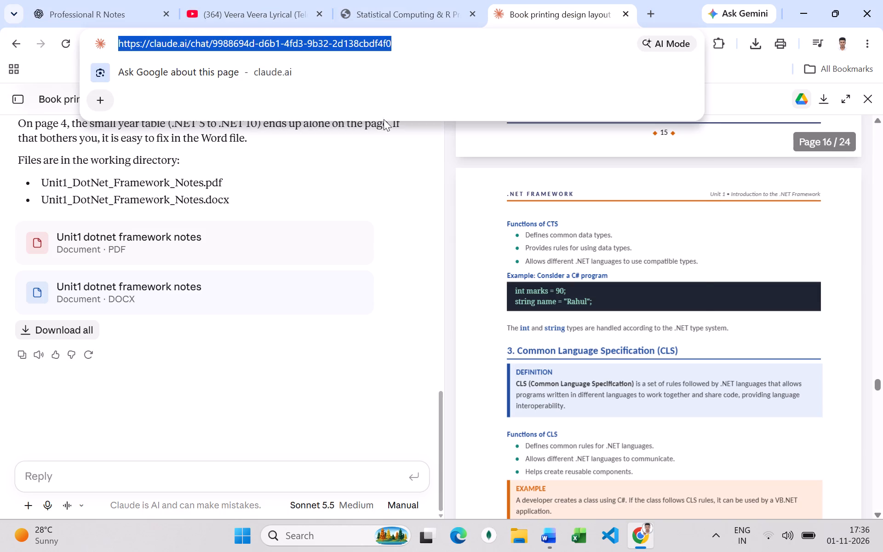
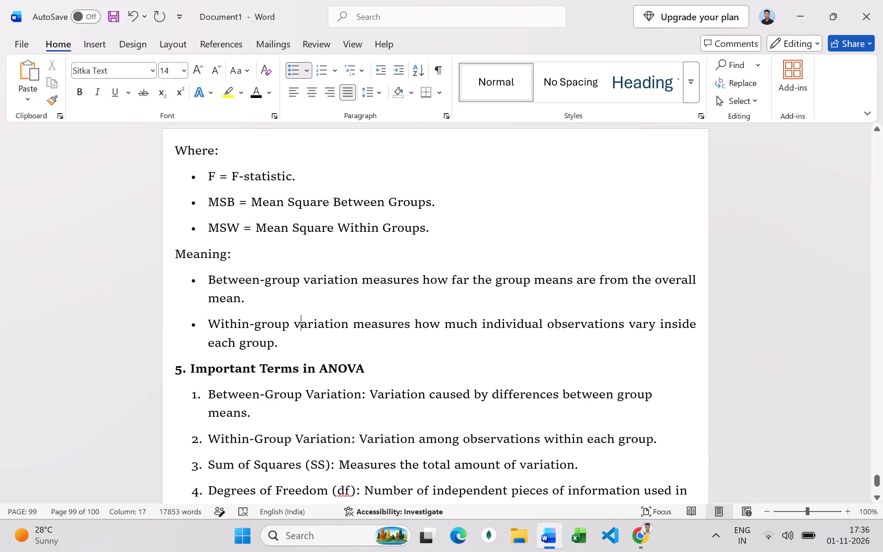
Select the text at the end of the "F-value" item under "5. Important Terms in ANOVA".
scroll(295, 323, "down", 3, "alt")
scroll(295, 323, "up", 1, "alt")
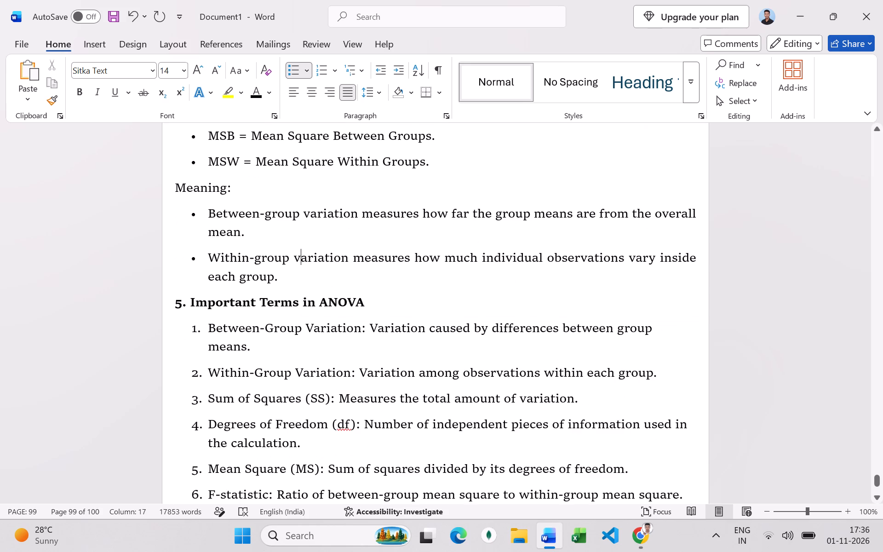
scroll(231, 329, "down", 5, "alt")
left_click_drag(689, 360, 661, 359, "alt")
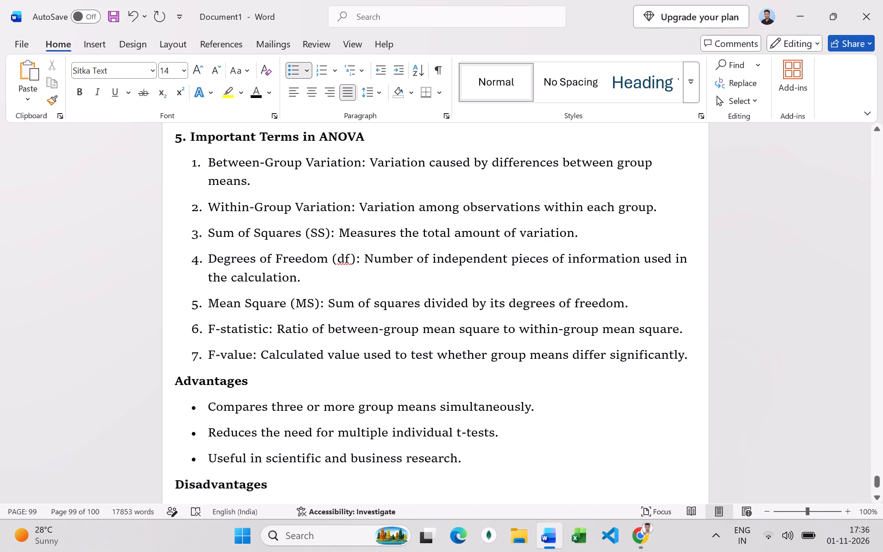
Delete the "5. Important Terms in ANOVA" heading together with its seven numbered definitions above "Advantages".
left_click_drag(661, 359, 128, 136, "alt")
key("BackSpace")
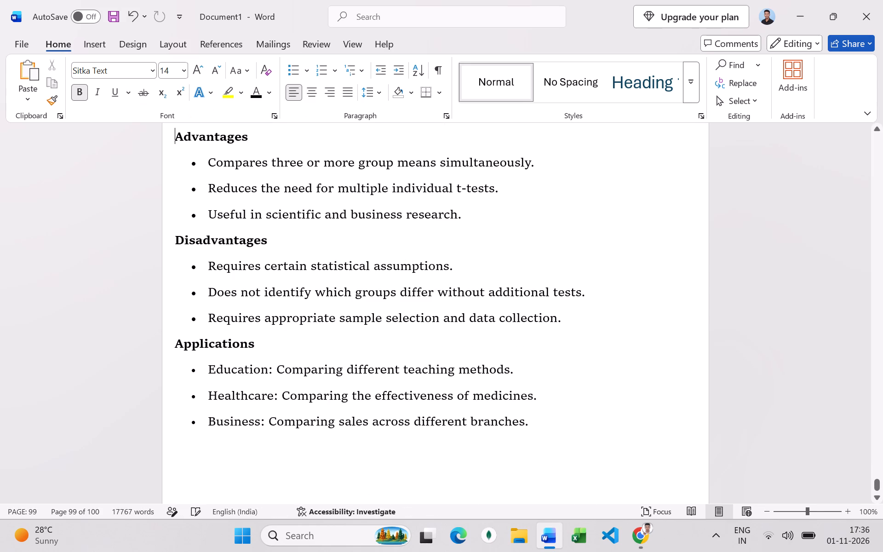
scroll(247, 223, "up", 16, "alt")
scroll(283, 240, "up", 3, "alt")
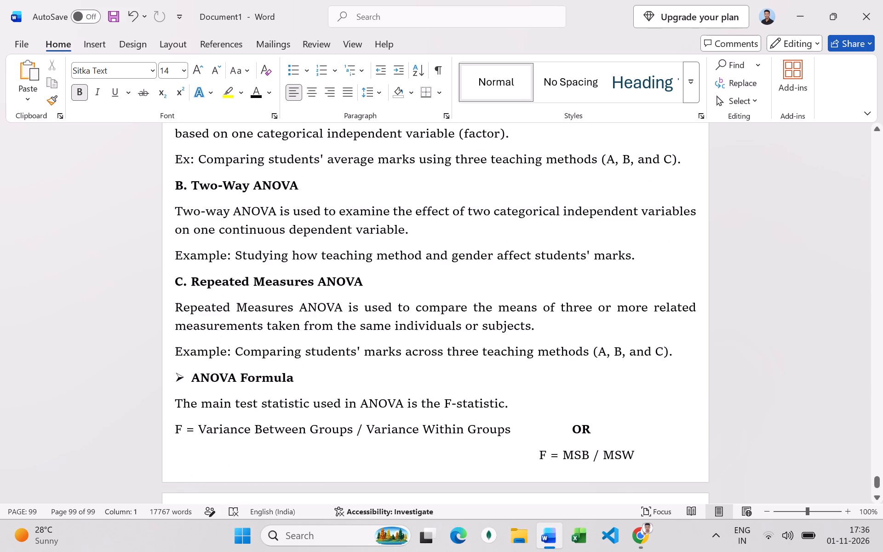
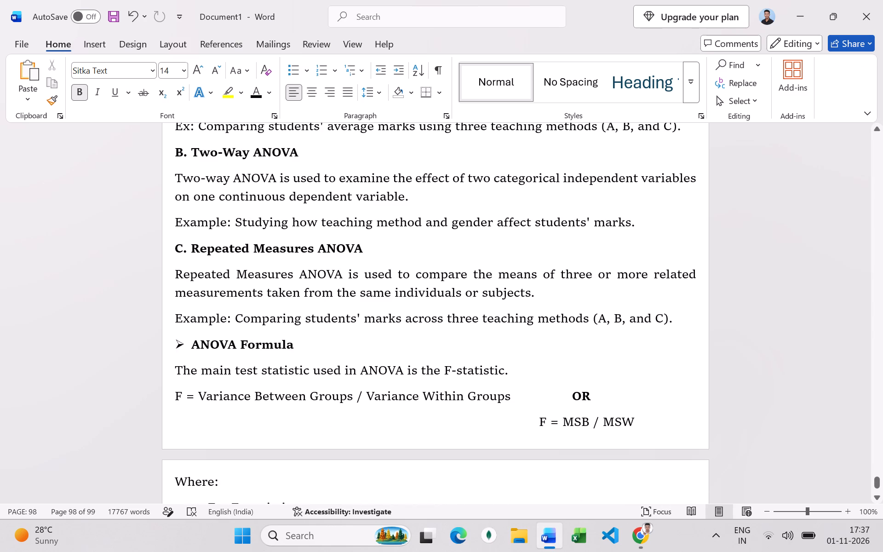
scroll(475, 387, "down", 7)
scroll(239, 385, "down", 4)
left_click(293, 311)
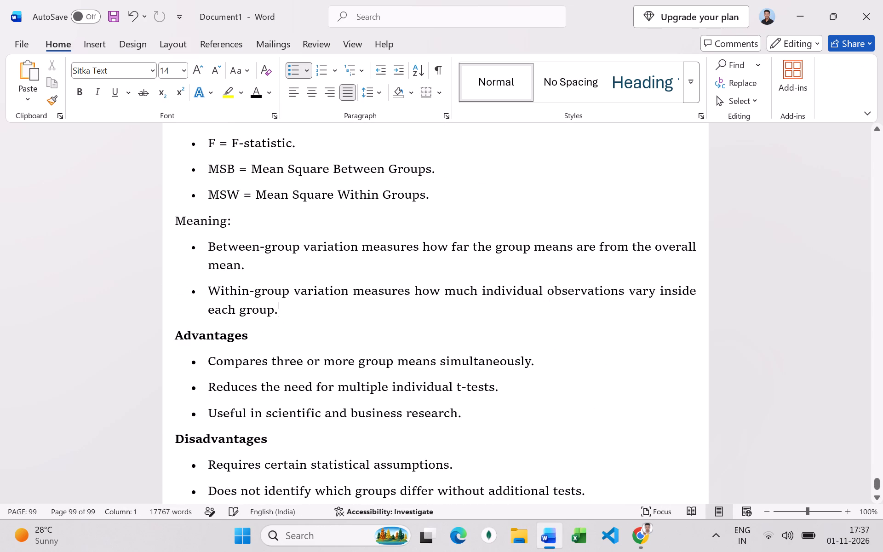
key("Return")
key("Return")
key("Return")
key("ctrl+v")
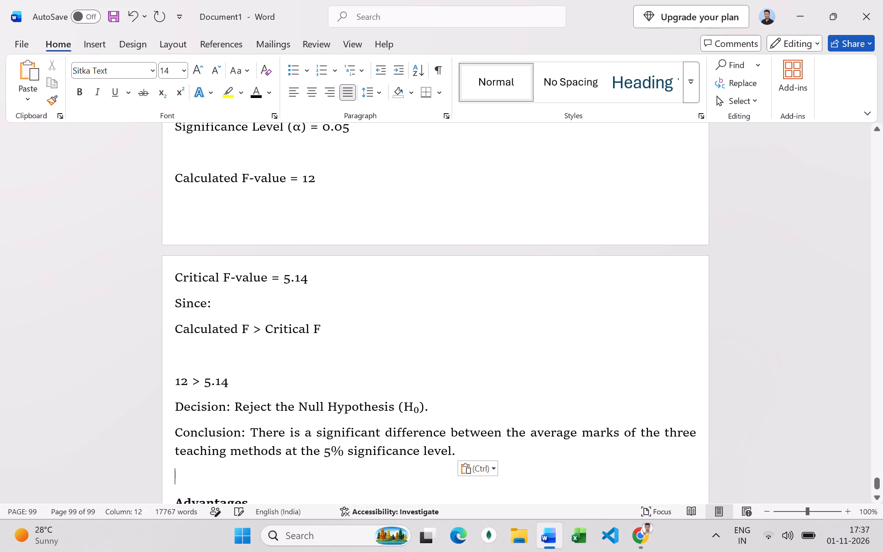
Check the pasted solved problem and delete the blank line above its "Working of One-Way ANOVA Test" heading.
scroll(299, 261, "up", 20)
scroll(299, 261, "down", 5)
scroll(299, 261, "up", 9)
scroll(299, 261, "down", 1)
scroll(299, 261, "up", 3)
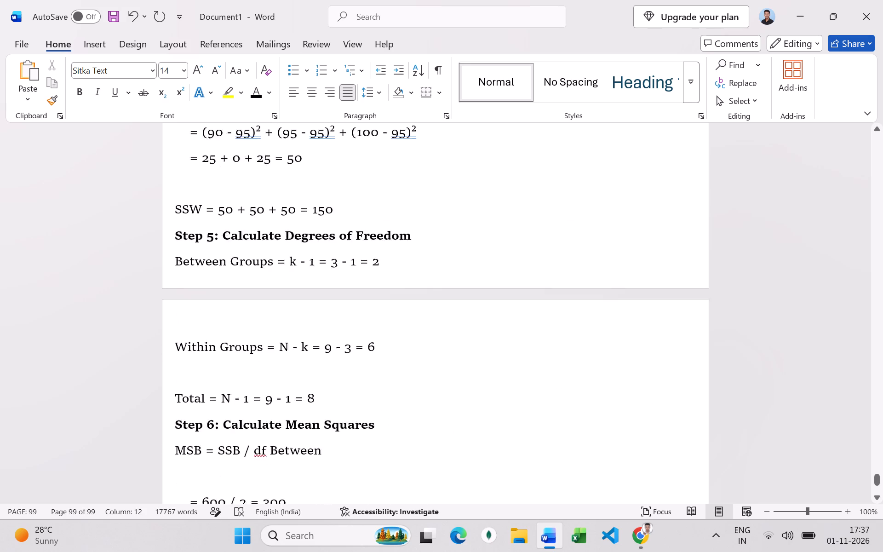
scroll(299, 261, "up", 20)
scroll(299, 261, "up", 20)
scroll(299, 261, "up", 2)
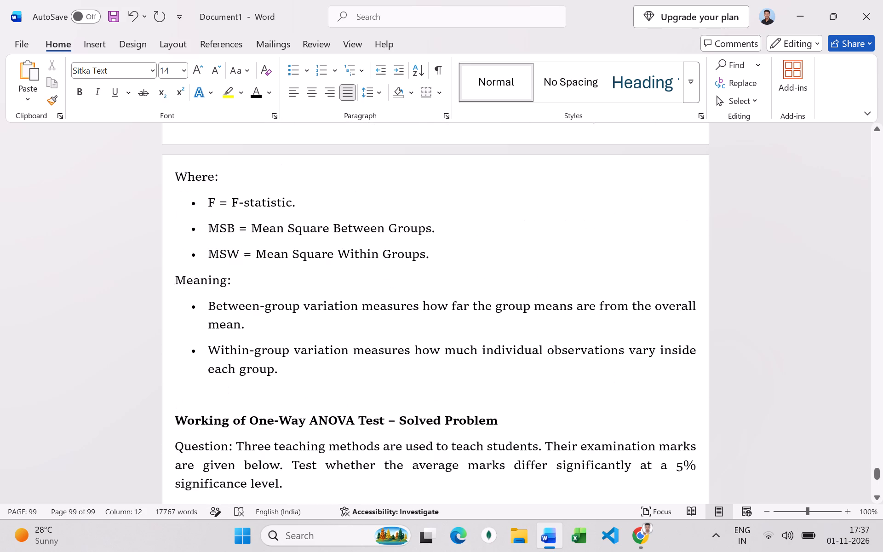
scroll(286, 301, "down", 6)
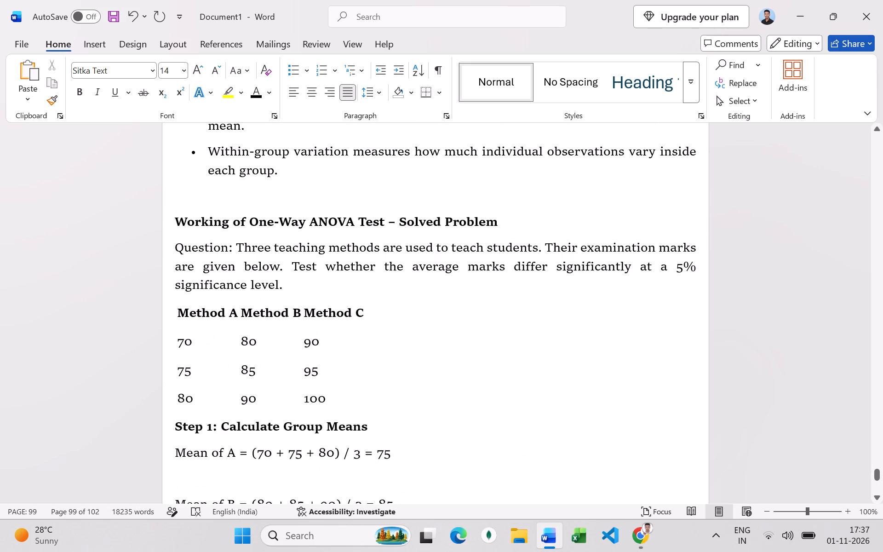
scroll(307, 316, "down", 5)
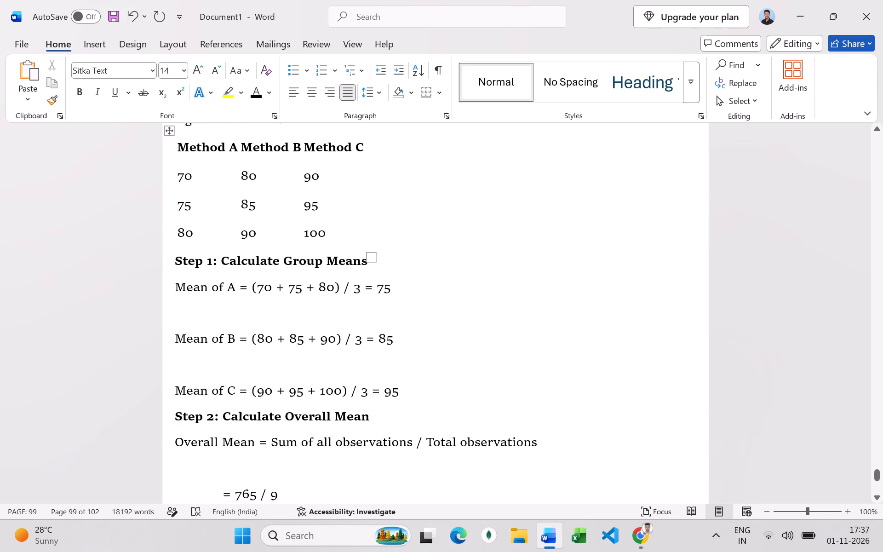
scroll(293, 317, "up", 7)
left_click(211, 275)
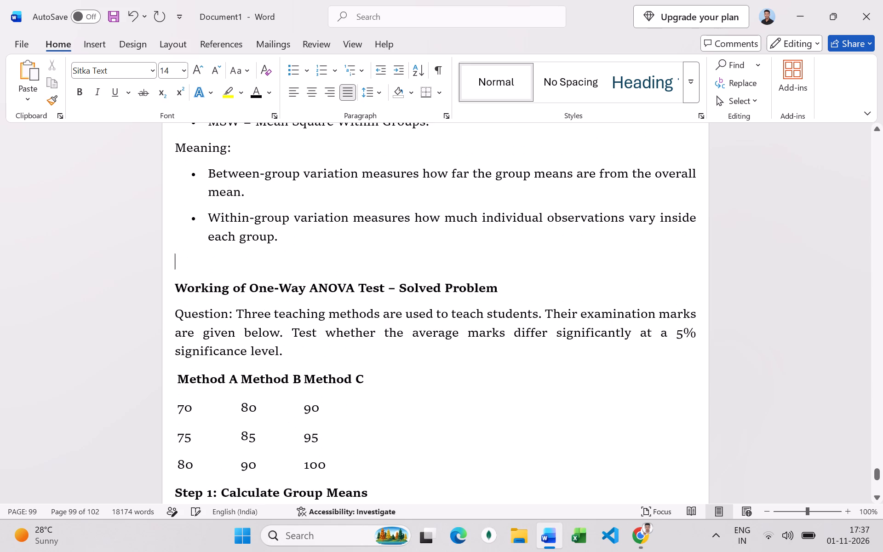
key("BackSpace")
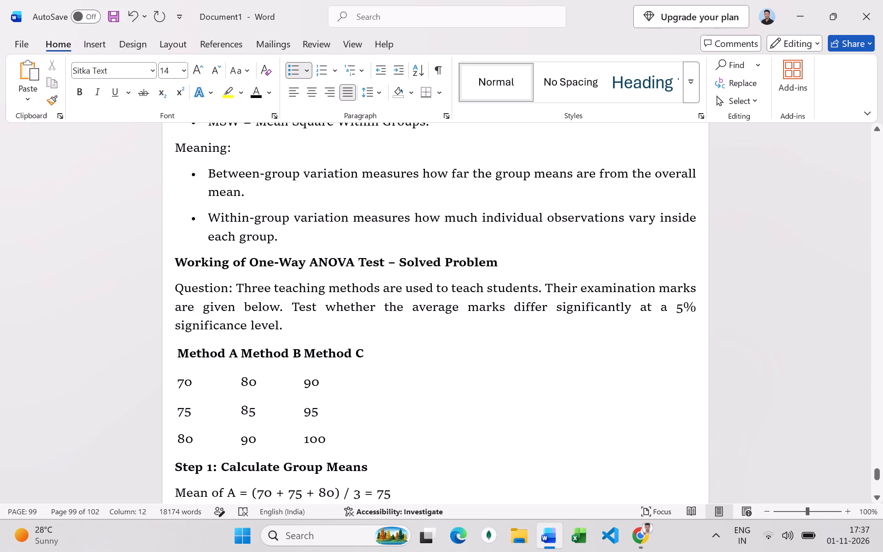
Remove "– Solved Problem" from the end of the pasted heading, leaving "Working of One-Way ANOVA Test".
left_click_drag(506, 264, 388, 269)
key("BackSpace")
Mark "One-Way" in the heading and review the ANOVA section from the types through the nine solved steps to the applications.
left_click_drag(305, 264, 252, 264)
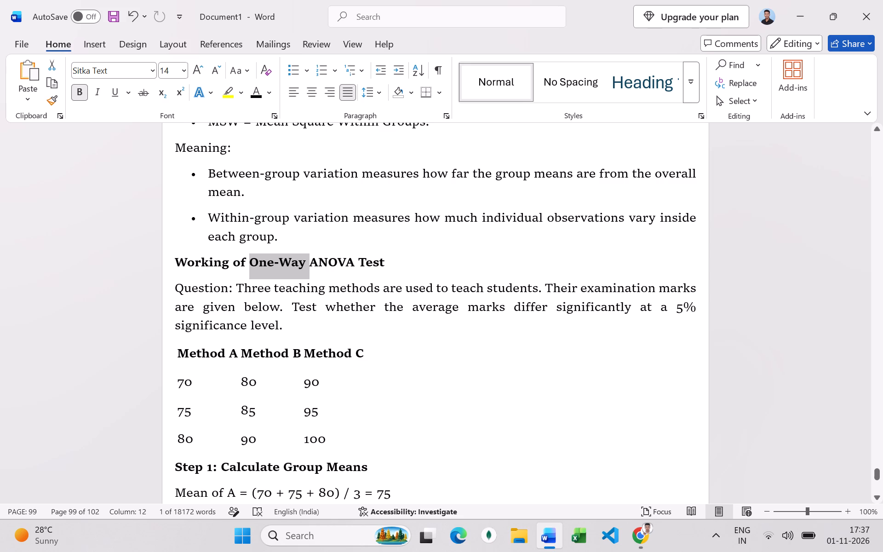
scroll(231, 340, "up", 2)
scroll(224, 335, "down", 1)
scroll(216, 330, "up", 12)
scroll(235, 327, "down", 1)
scroll(235, 327, "up", 1)
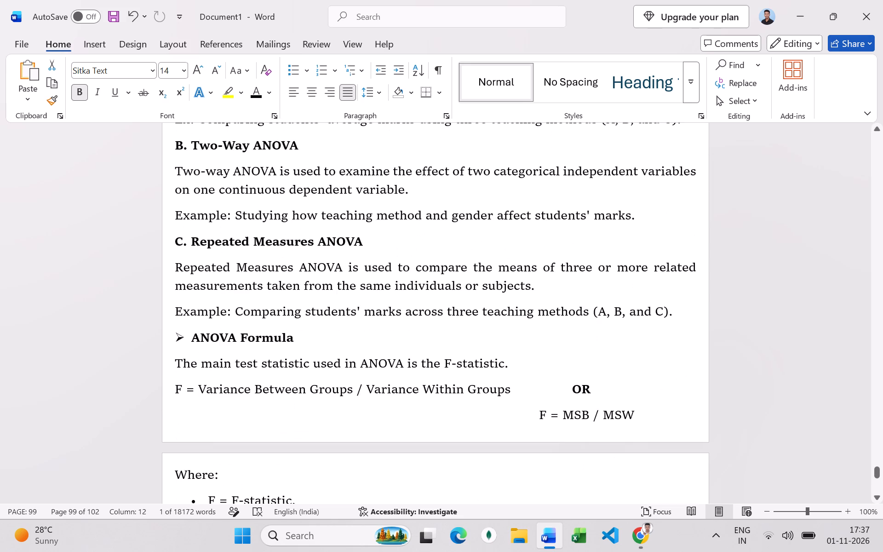
scroll(235, 327, "up", 4)
scroll(235, 327, "down", 1)
scroll(235, 327, "up", 1)
scroll(235, 327, "down", 2)
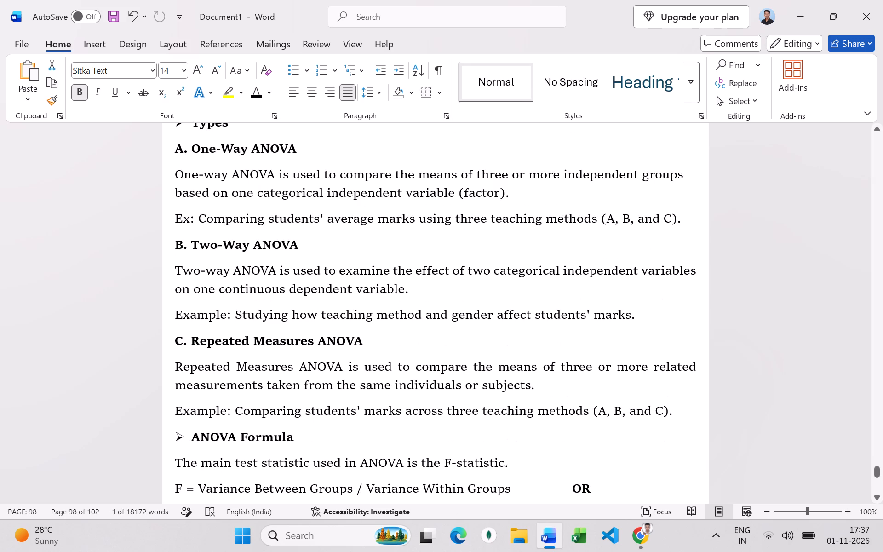
scroll(235, 327, "down", 6)
scroll(237, 334, "up", 1)
scroll(237, 334, "down", 10)
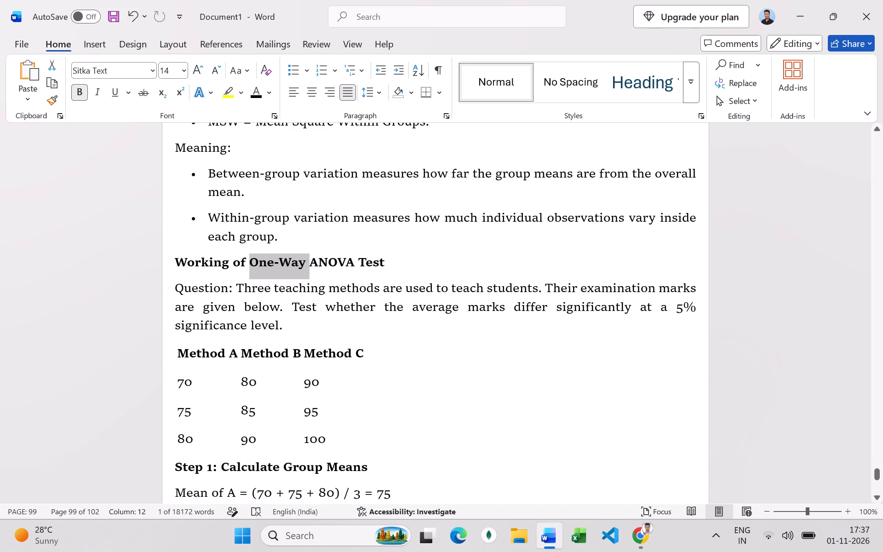
scroll(287, 291, "down", 2)
scroll(291, 296, "up", 1)
scroll(291, 298, "down", 13)
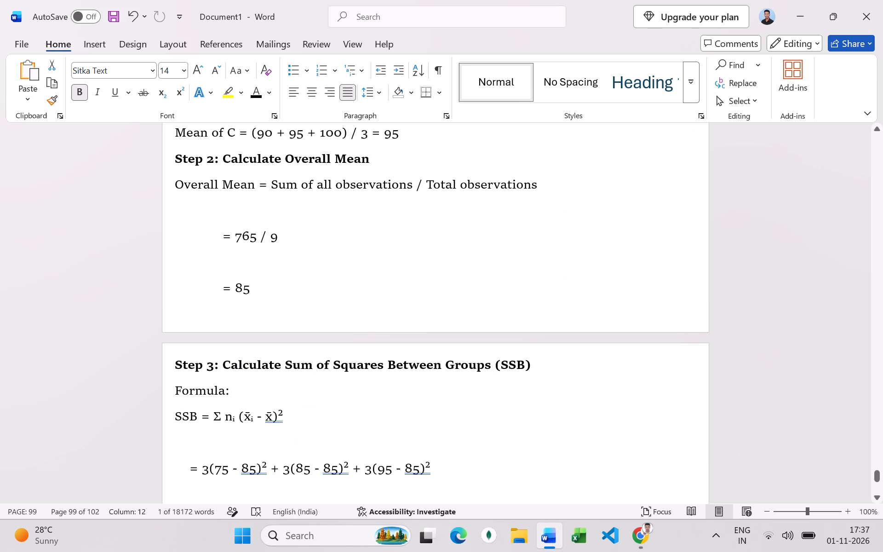
scroll(292, 299, "down", 15)
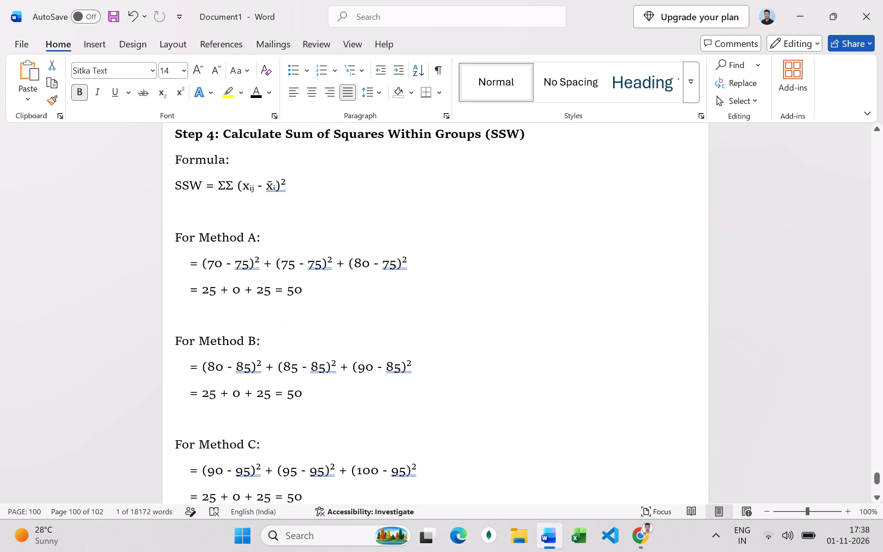
scroll(293, 304, "down", 5)
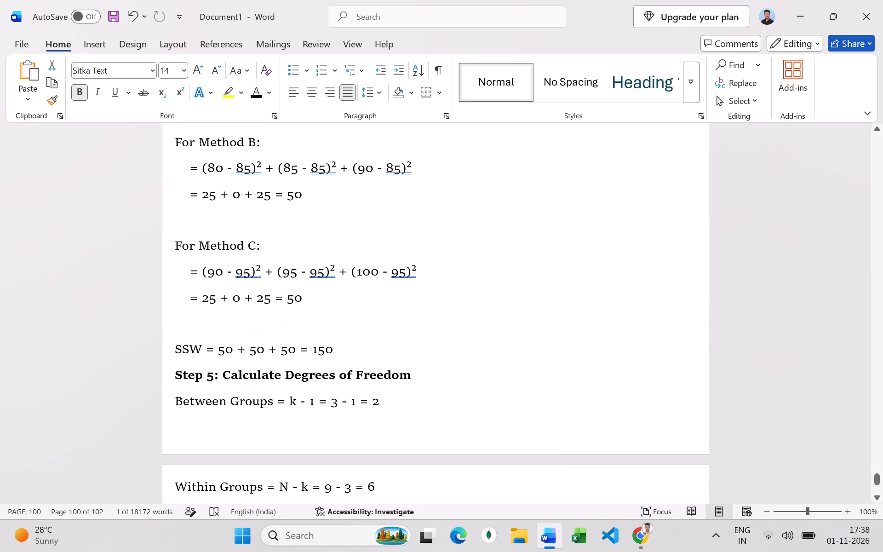
scroll(293, 304, "down", 14)
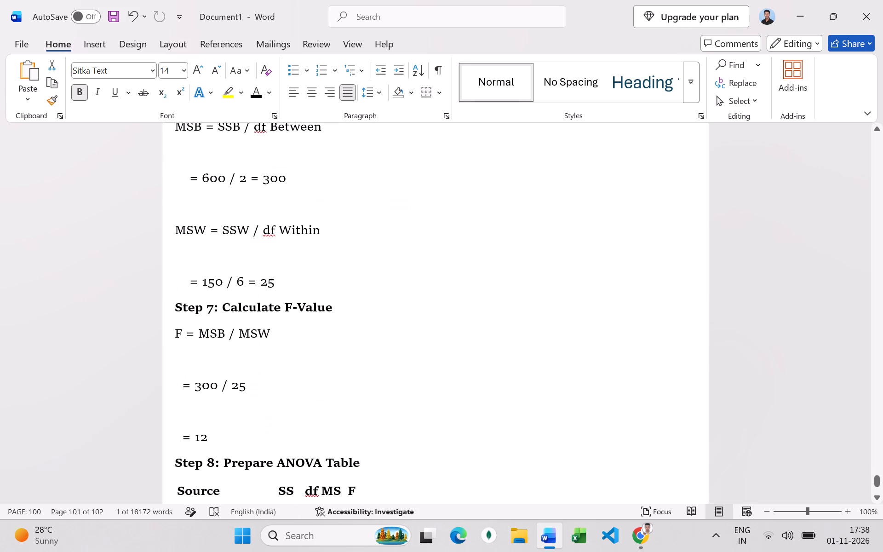
scroll(293, 310, "down", 2)
scroll(293, 310, "up", 7)
scroll(293, 312, "down", 13)
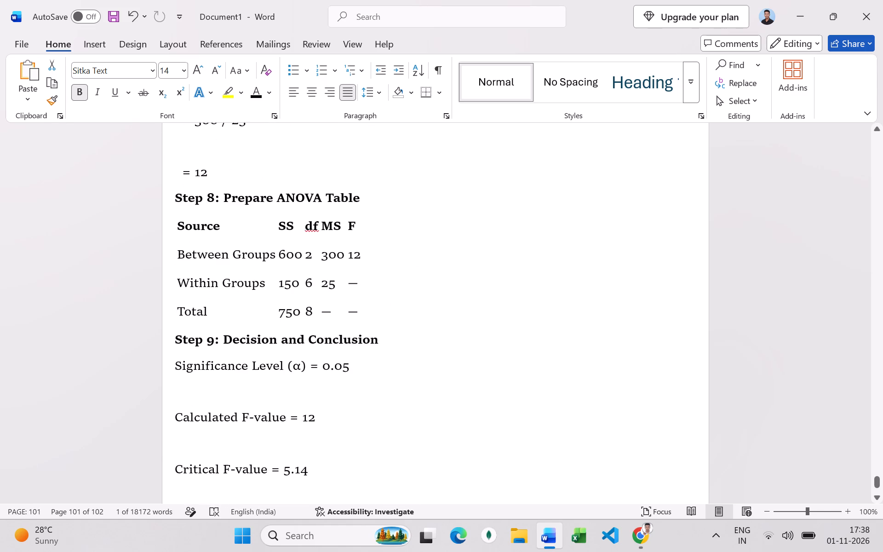
scroll(298, 320, "down", 13)
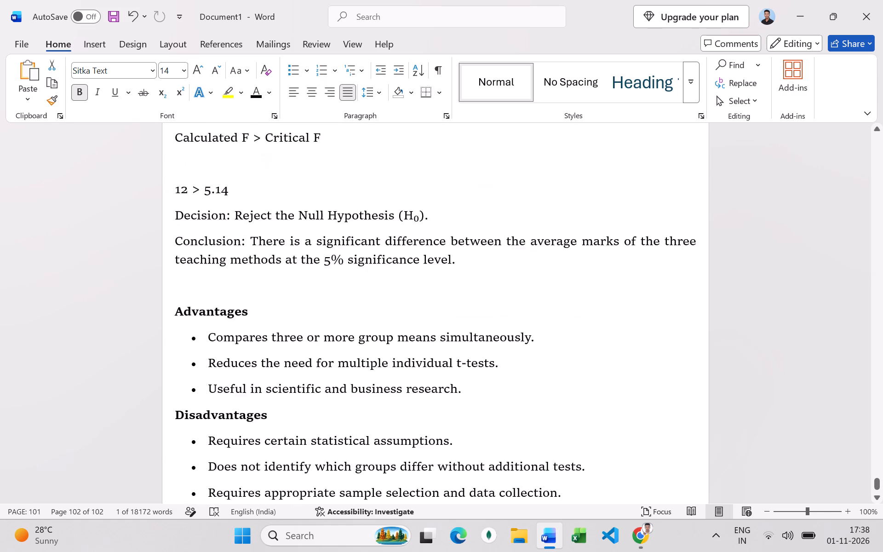
scroll(298, 320, "down", 5)
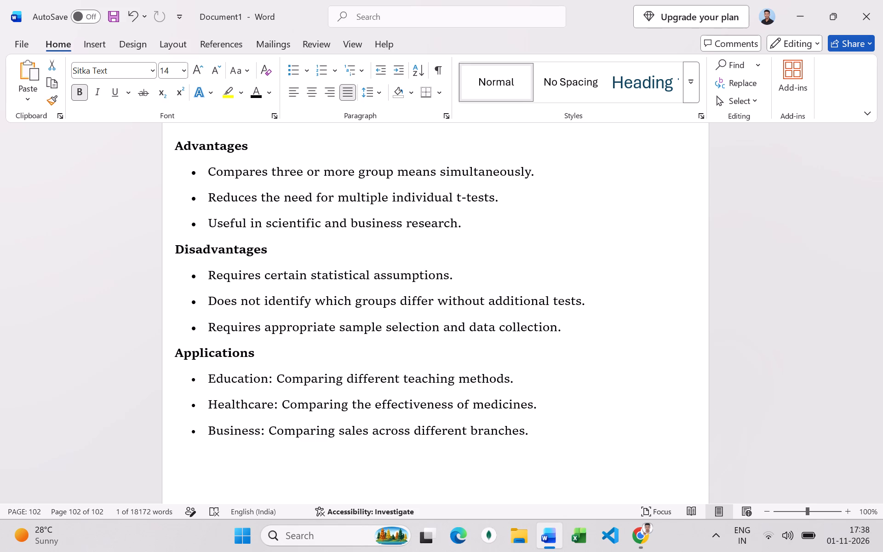
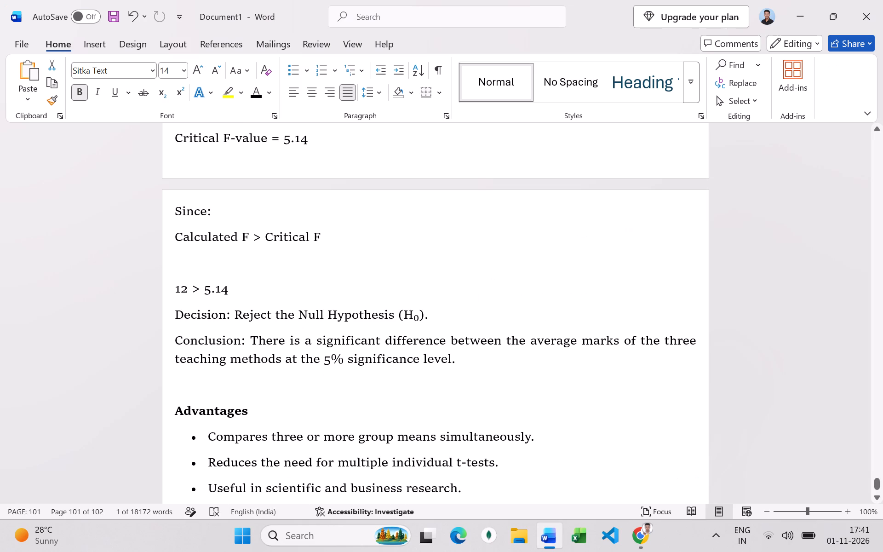
Undo the recent edits back through the paste of the One-Way ANOVA solved problem, removing it from above "Advantages".
key("ctrl+z")
key("ctrl+z")
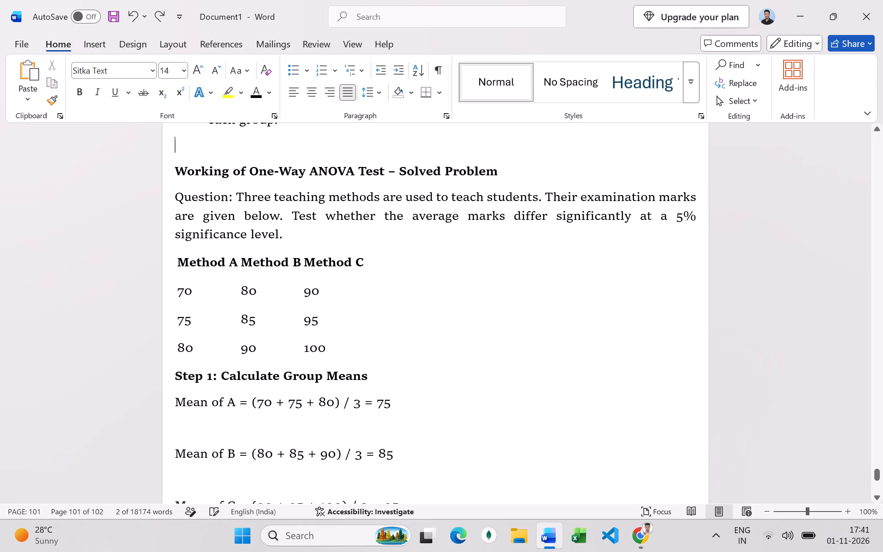
scroll(202, 228, "up", 3)
key("ctrl+z")
key("ctrl+z")
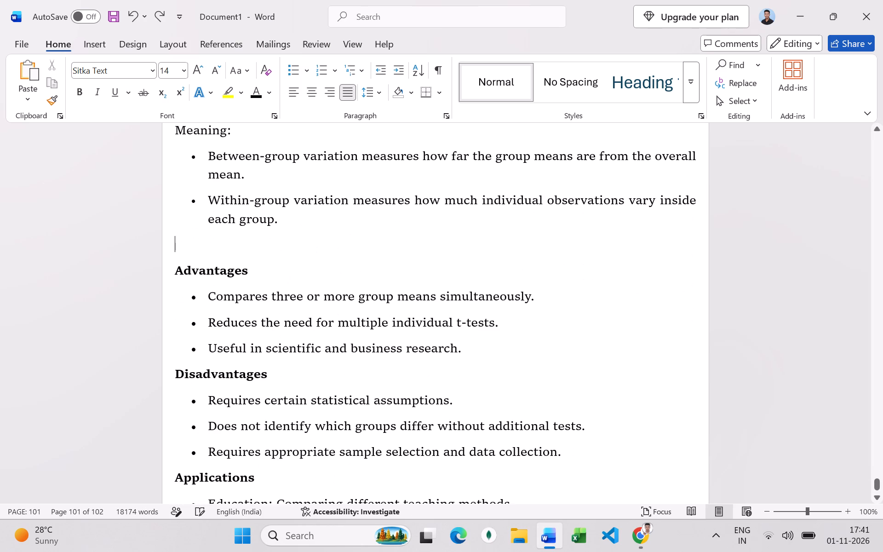
Paste the copied "Working of ANOVA Test" section above "Advantages" and delete the blank line after its last point.
key("ctrl+v")
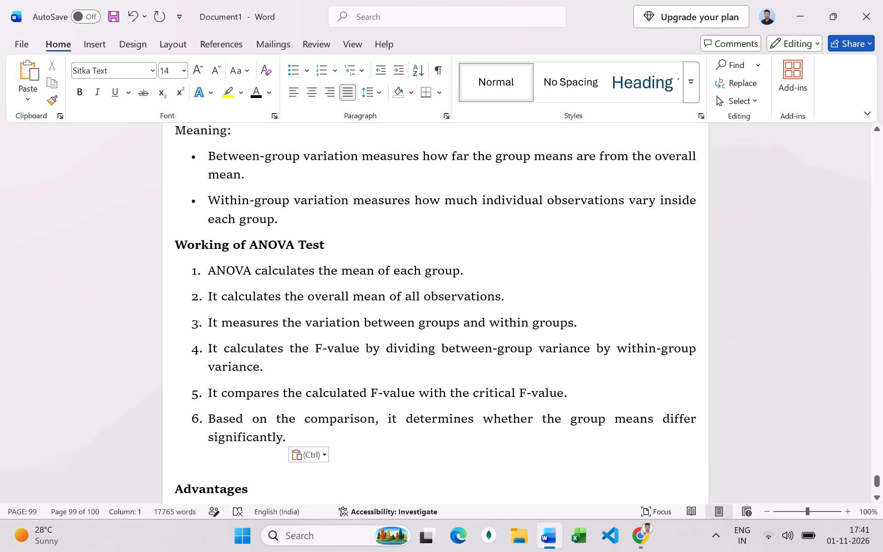
key("BackSpace")
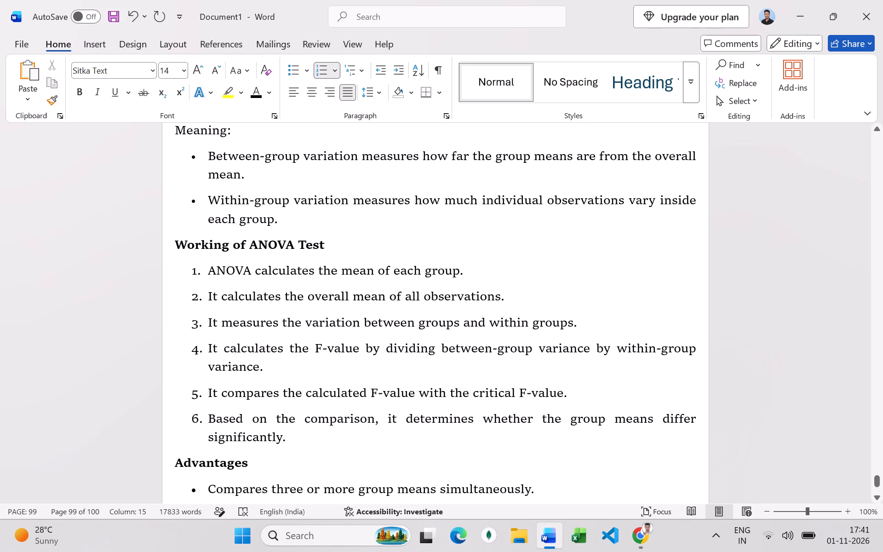
Convert the numbered points under "Working of ANOVA Test" to a bulleted list and open the choice of bullet symbols.
left_click_drag(292, 440, 192, 268)
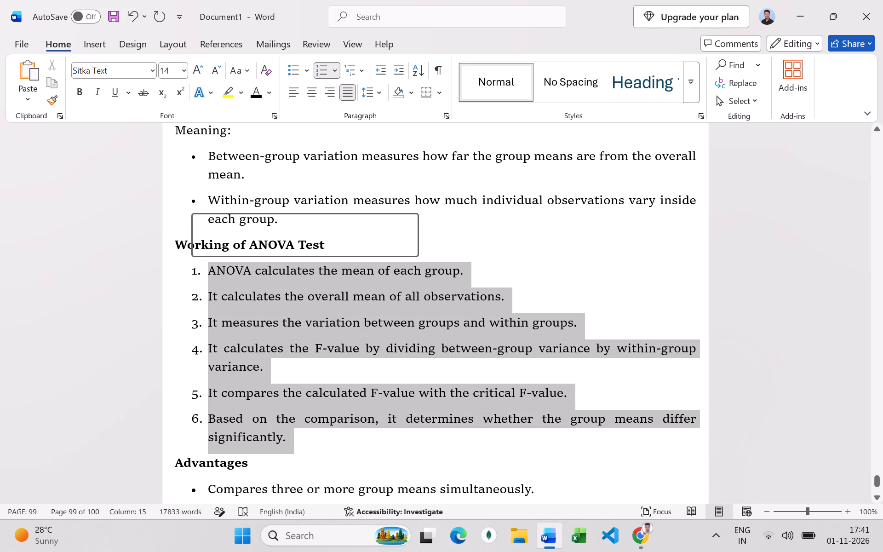
left_click(290, 68)
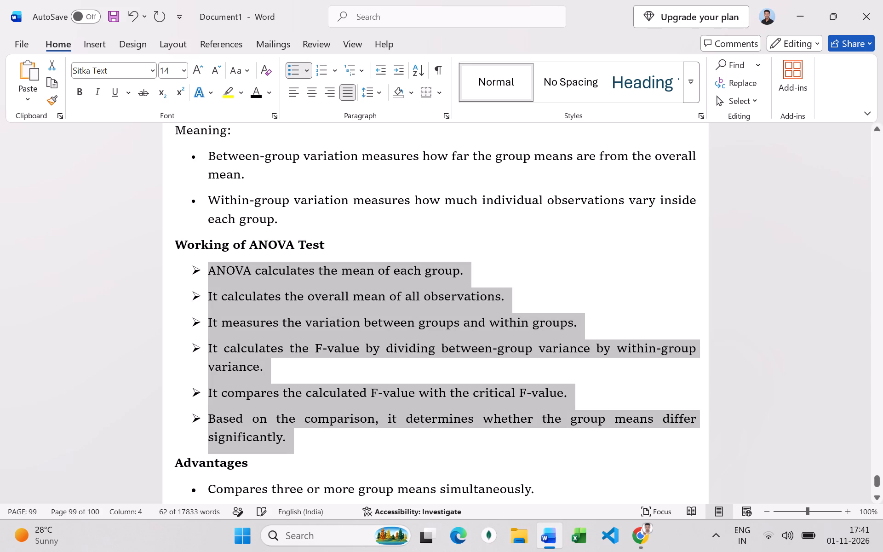
left_click(308, 71)
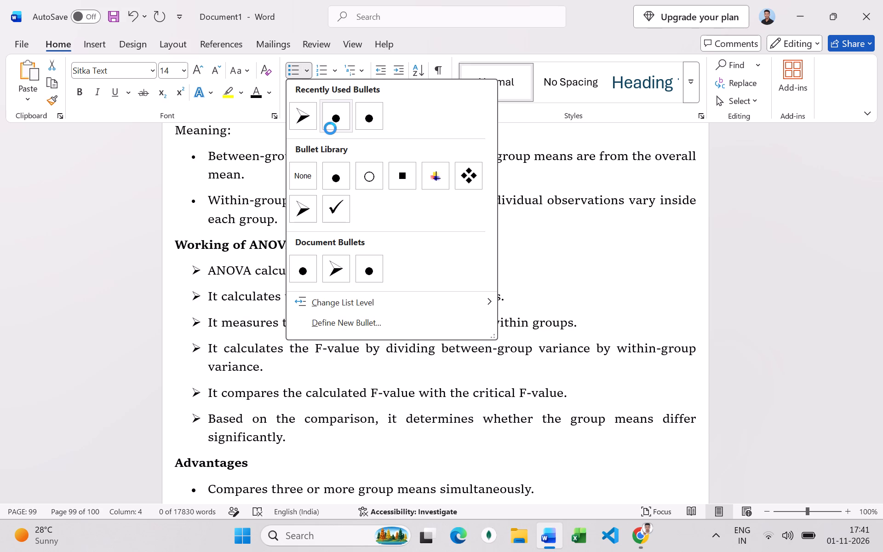
Change the bullets of the six "Working of ANOVA Test" points to round dots and reduce the size of the bullet markers.
left_click(333, 117)
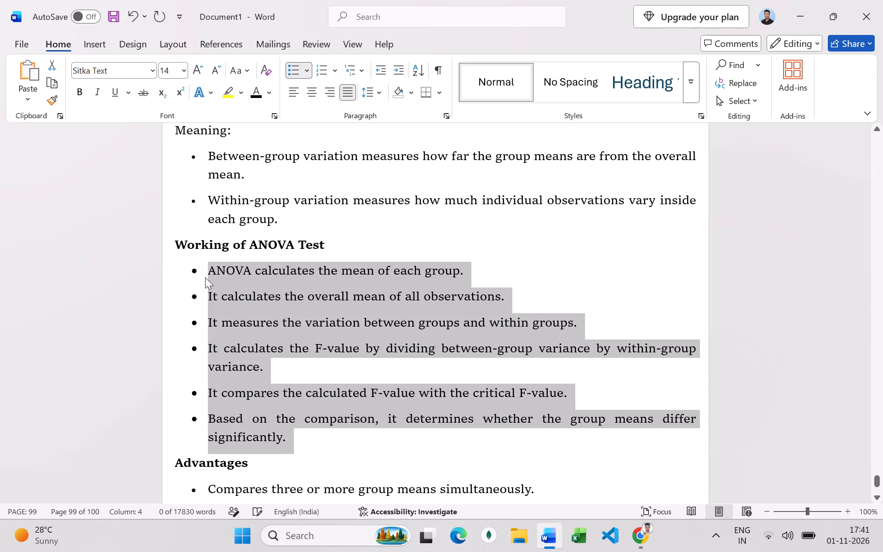
left_click(194, 269)
double_click(213, 70)
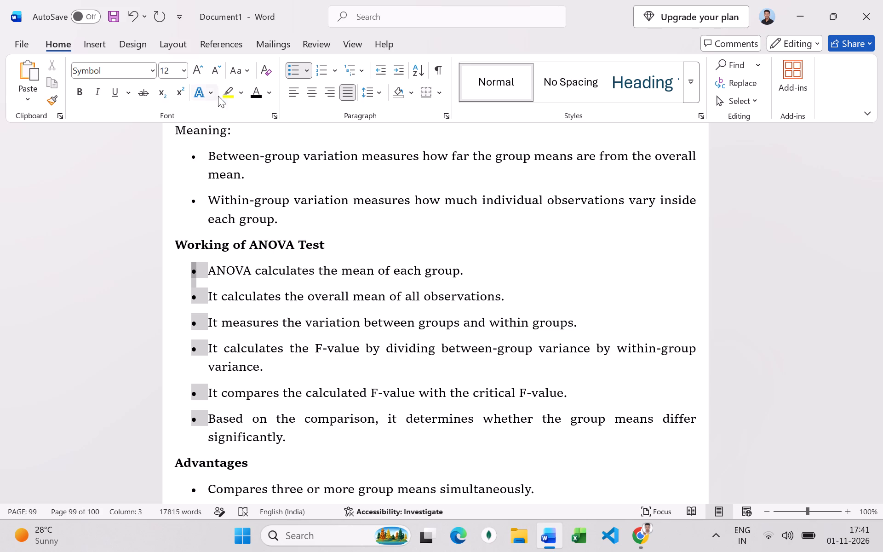
left_click(217, 75)
left_click(264, 254)
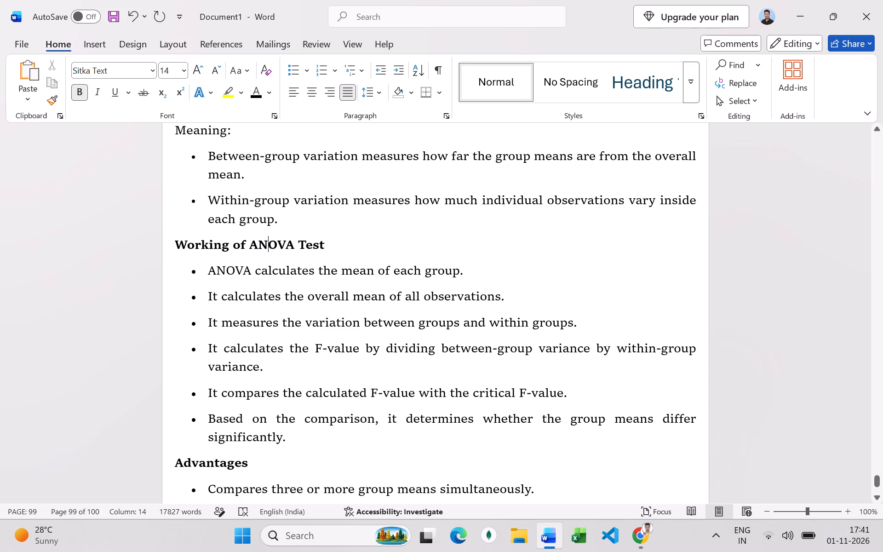
Delete the empty paragraph after the last Applications bullet that spills onto a blank final page.
scroll(308, 428, "down", 6)
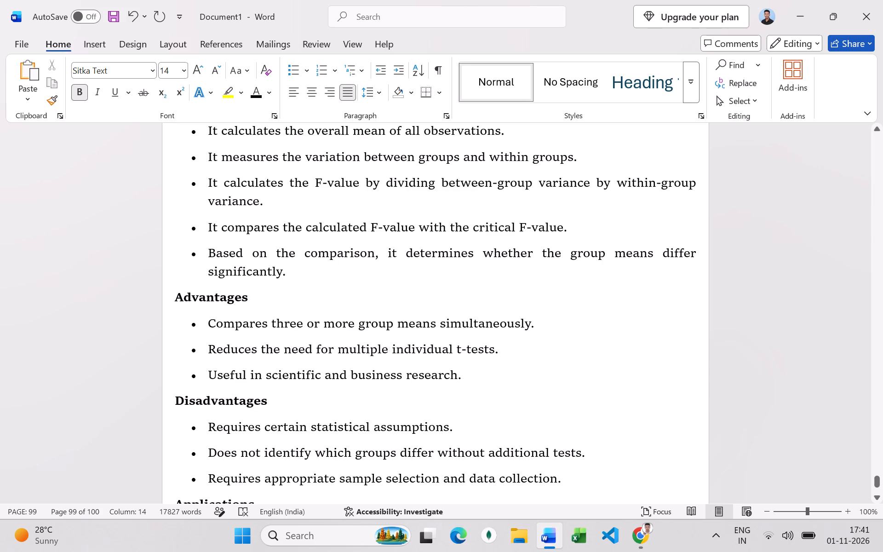
scroll(321, 403, "down", 4)
scroll(325, 400, "up", 1)
scroll(325, 396, "down", 5)
left_click(252, 373)
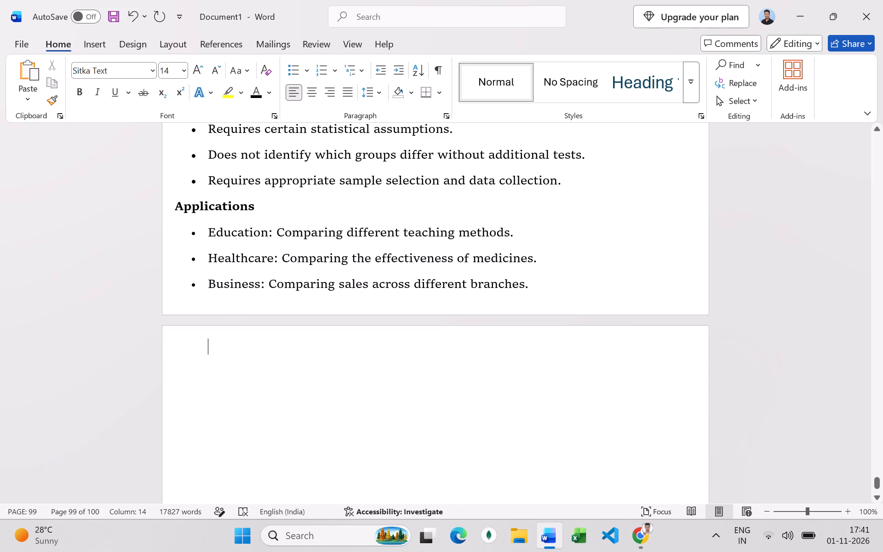
key("BackSpace")
Review the notes from the ANOVA section back through the Chi-Square worked examples and down again to the ANOVA working.
scroll(281, 361, "up", 10)
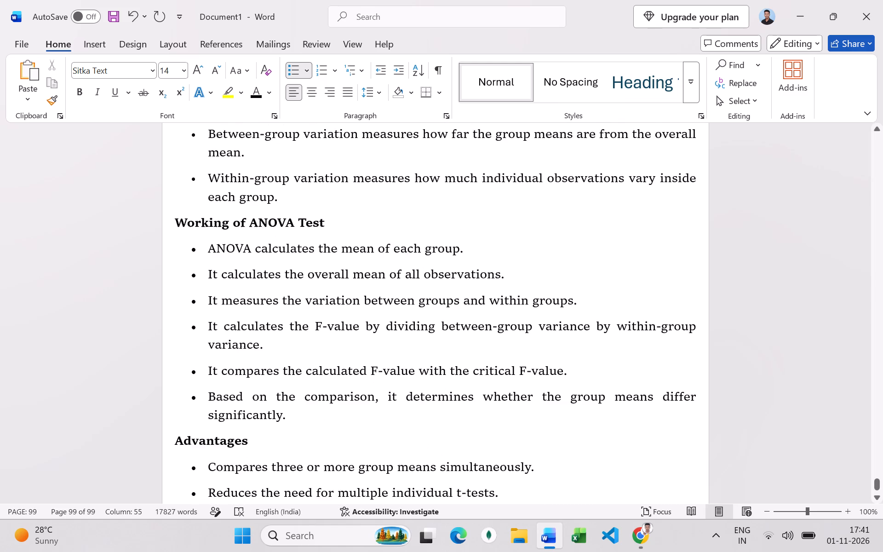
scroll(280, 356, "up", 20)
scroll(289, 356, "down", 1)
scroll(289, 356, "up", 1)
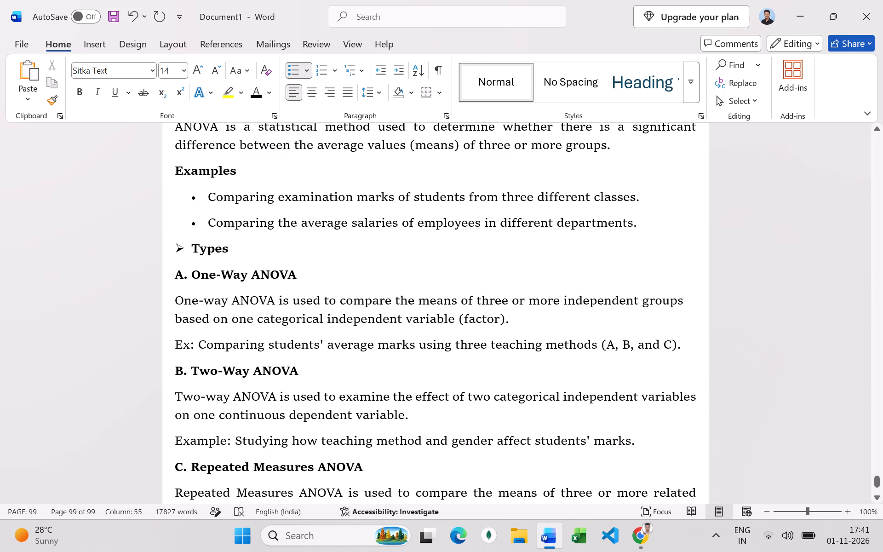
scroll(289, 356, "up", 9)
scroll(240, 357, "up", 4)
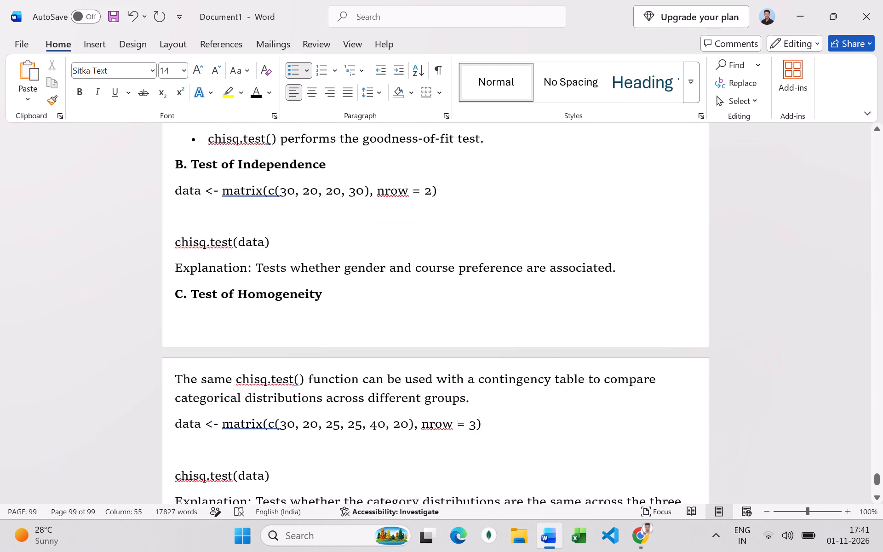
scroll(240, 357, "up", 8)
scroll(250, 357, "down", 2)
scroll(250, 357, "up", 10)
scroll(177, 357, "up", 3)
scroll(138, 357, "down", 1)
scroll(138, 357, "up", 6)
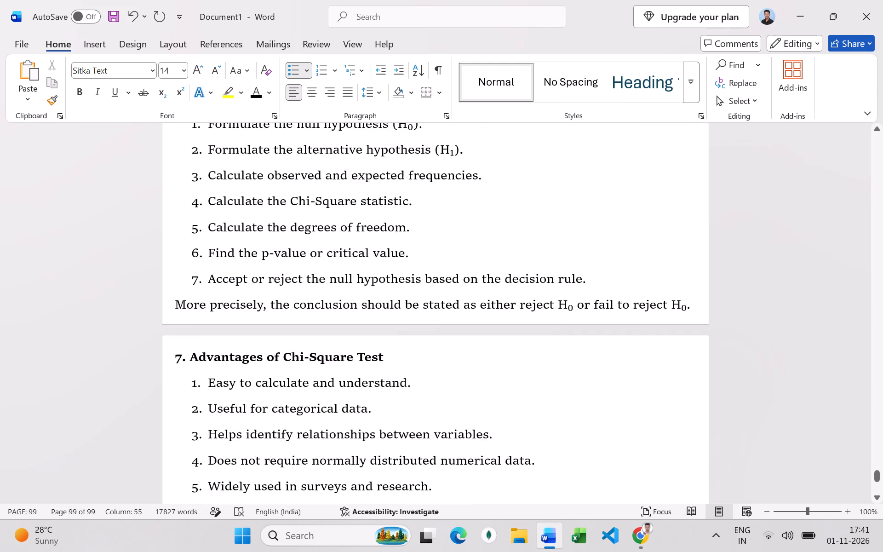
scroll(138, 357, "up", 13)
scroll(136, 357, "down", 1)
scroll(136, 357, "up", 20)
scroll(136, 357, "up", 2)
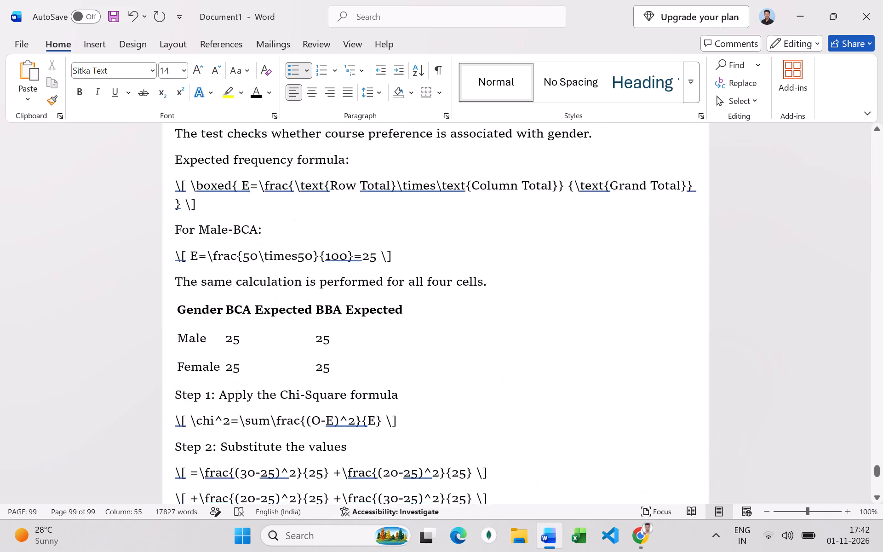
scroll(253, 371, "up", 17)
scroll(285, 356, "down", 1)
scroll(285, 356, "up", 10)
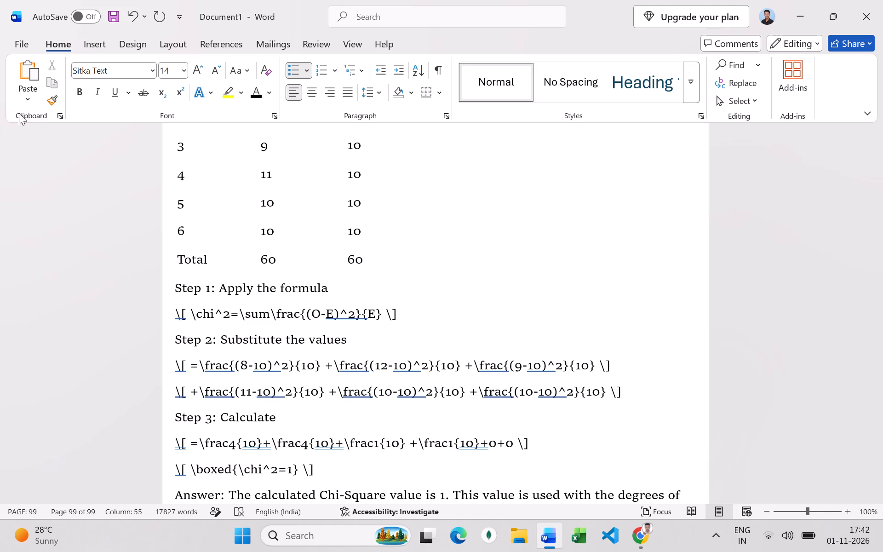
scroll(328, 339, "down", 17)
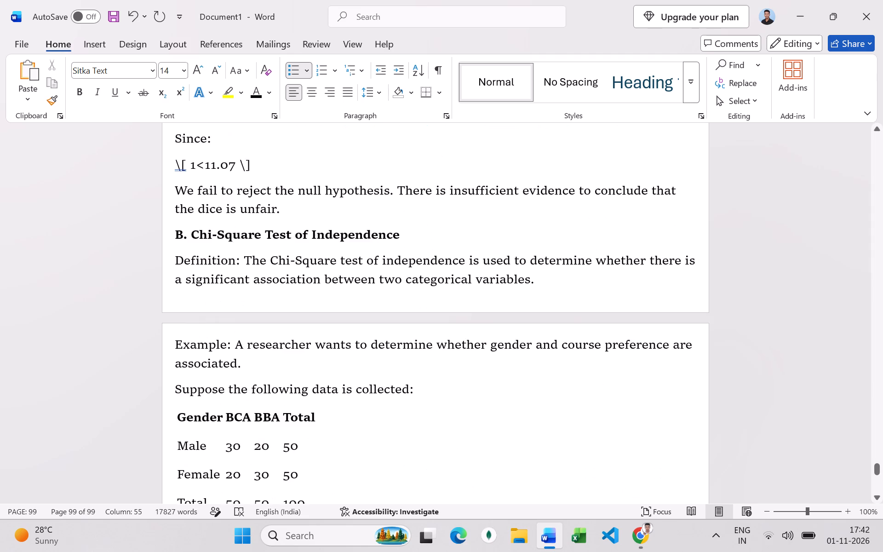
scroll(317, 333, "down", 16)
scroll(306, 310, "down", 9)
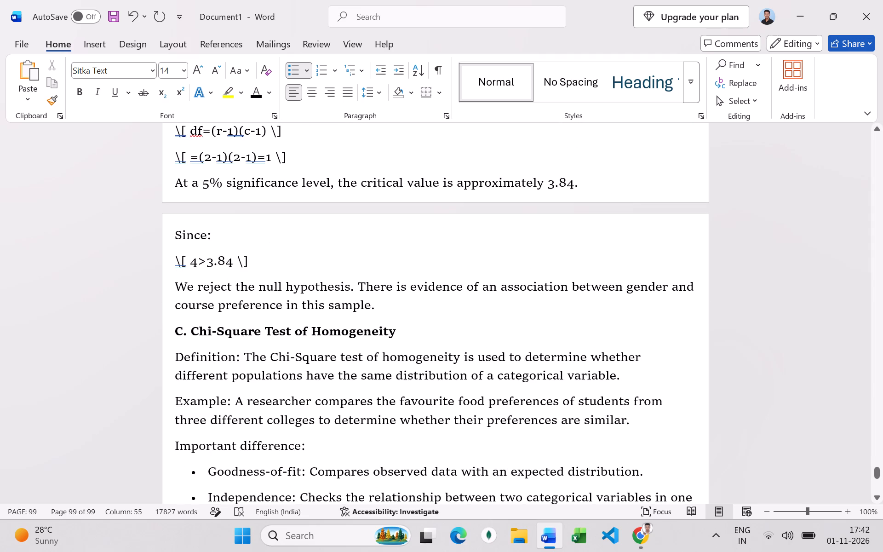
scroll(341, 279, "down", 7)
scroll(413, 328, "down", 16)
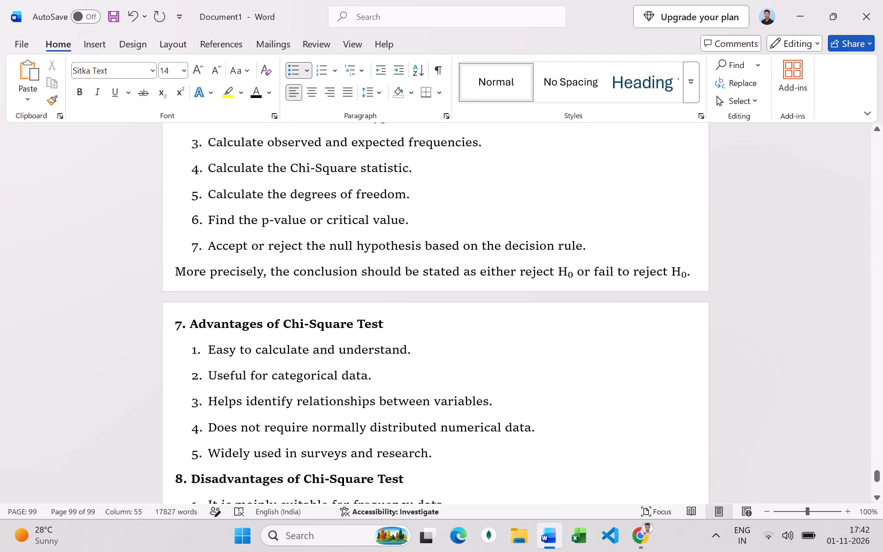
scroll(414, 328, "down", 7)
scroll(333, 314, "down", 7)
scroll(338, 326, "up", 1)
scroll(339, 326, "down", 18)
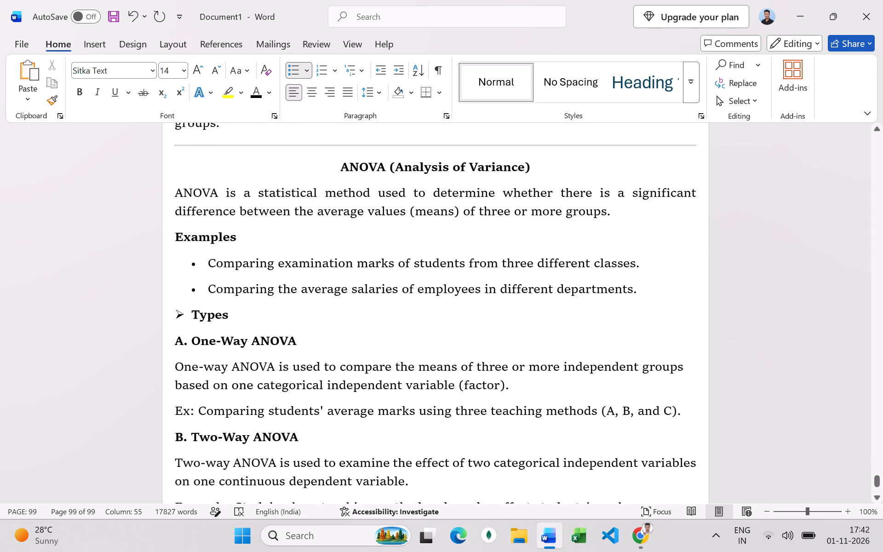
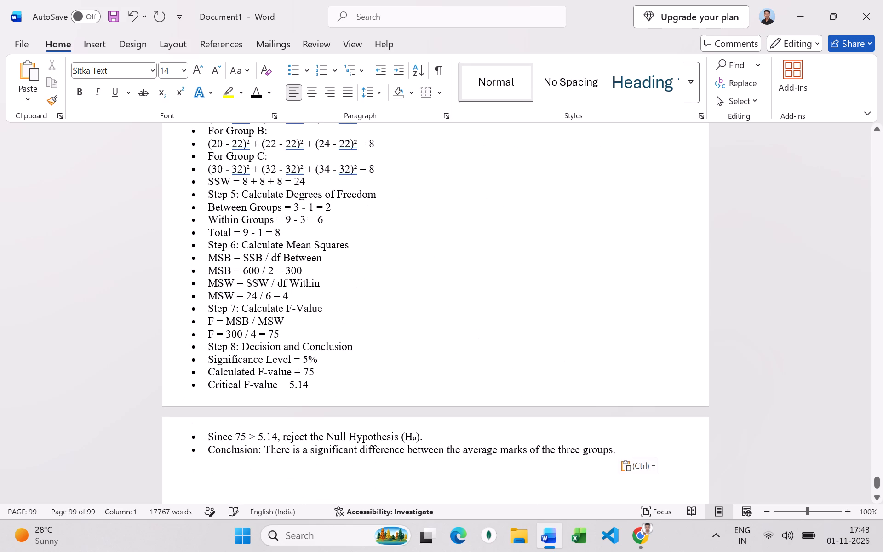
key("ctrl+z")
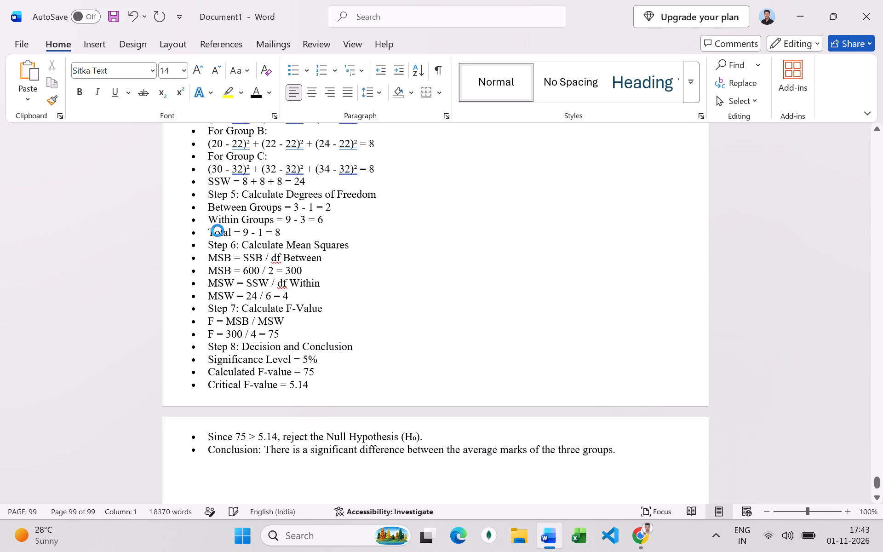
key("Return")
key("ctrl+v")
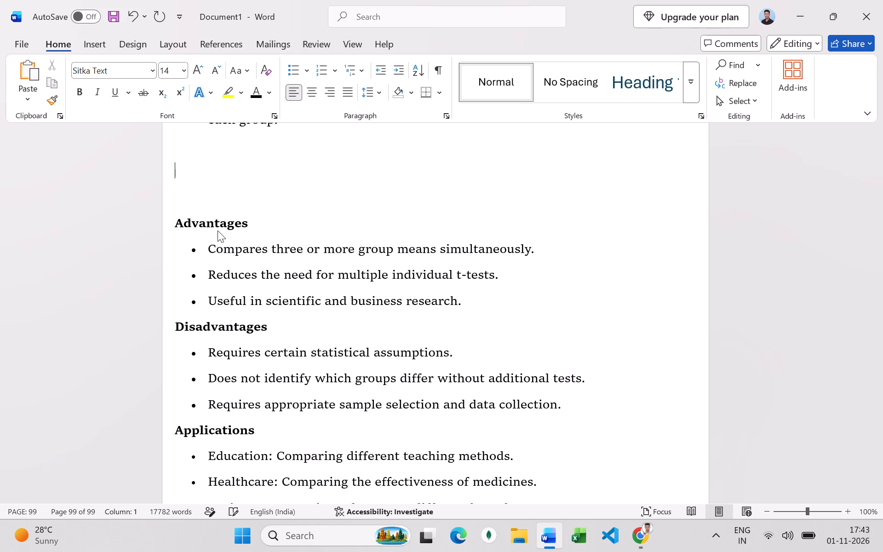
Remove the blank line above the pasted problem and shorten its heading to "Working of ANOVA Test".
scroll(276, 263, "up", 8)
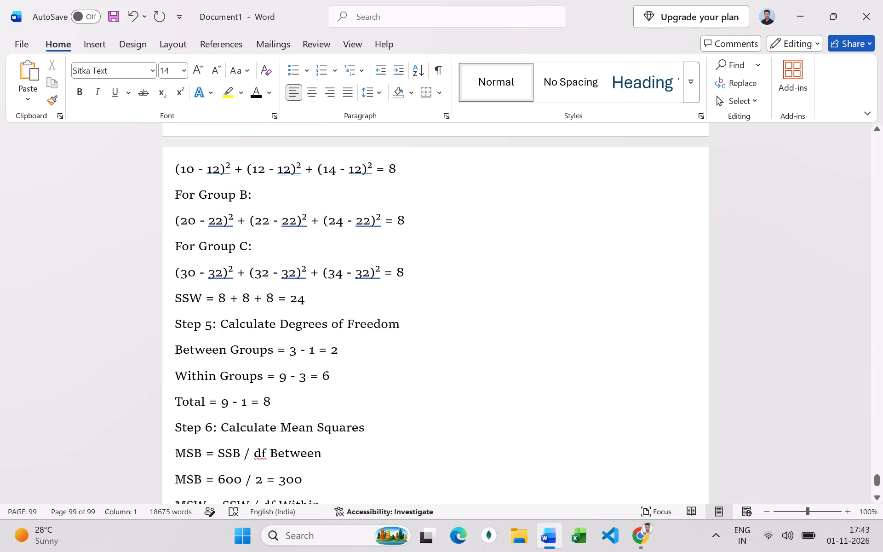
scroll(291, 272, "up", 18)
scroll(290, 283, "down", 1)
scroll(290, 283, "up", 7)
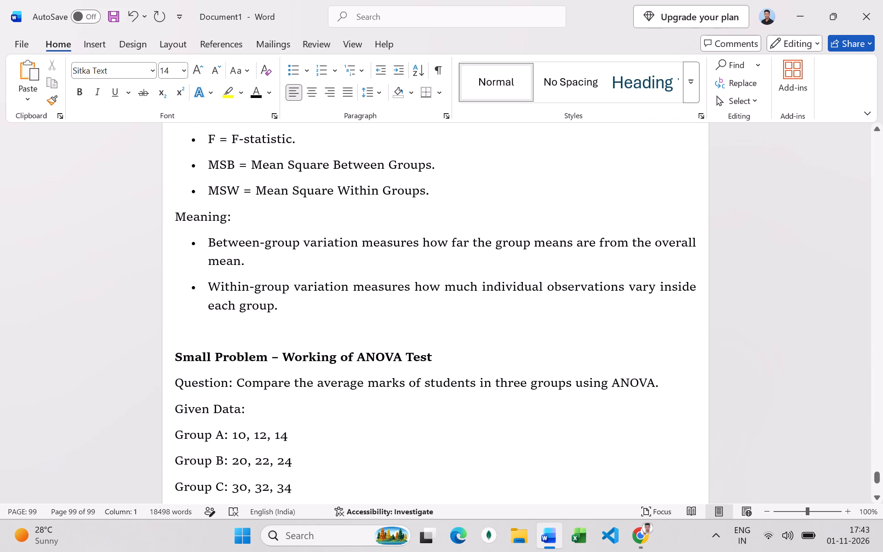
left_click(288, 338)
key("BackSpace")
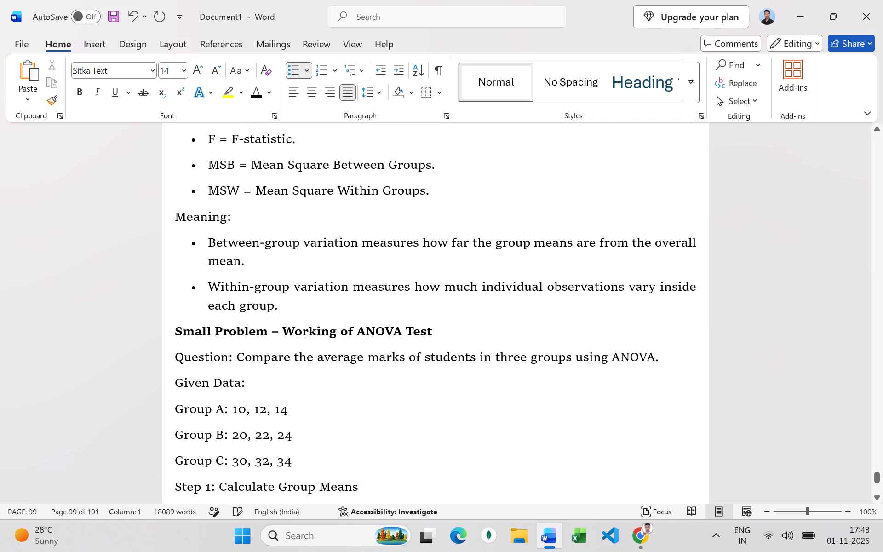
left_click_drag(281, 337, 176, 335)
key("BackSpace")
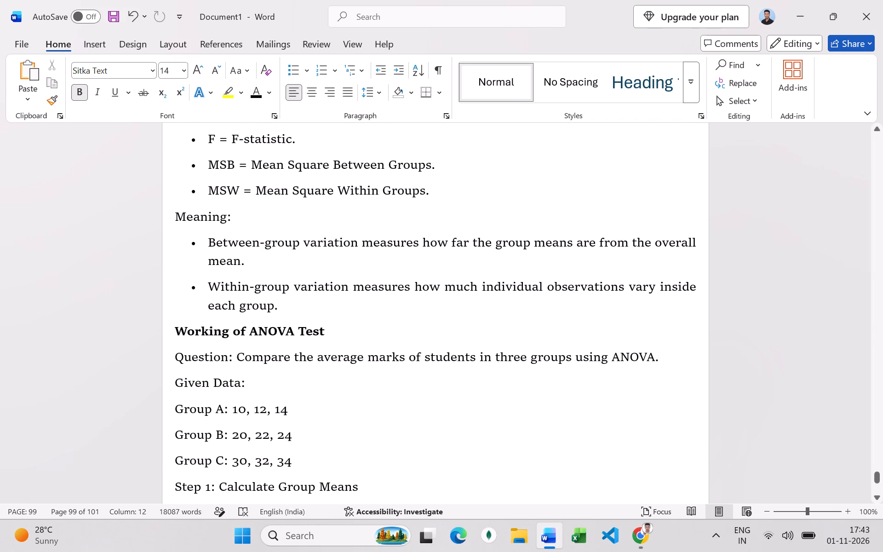
Indent the Group A, Group B and Group C lines under Given Data by five levels.
scroll(263, 367, "down", 4)
left_click(306, 329)
left_click_drag(306, 329, 235, 318)
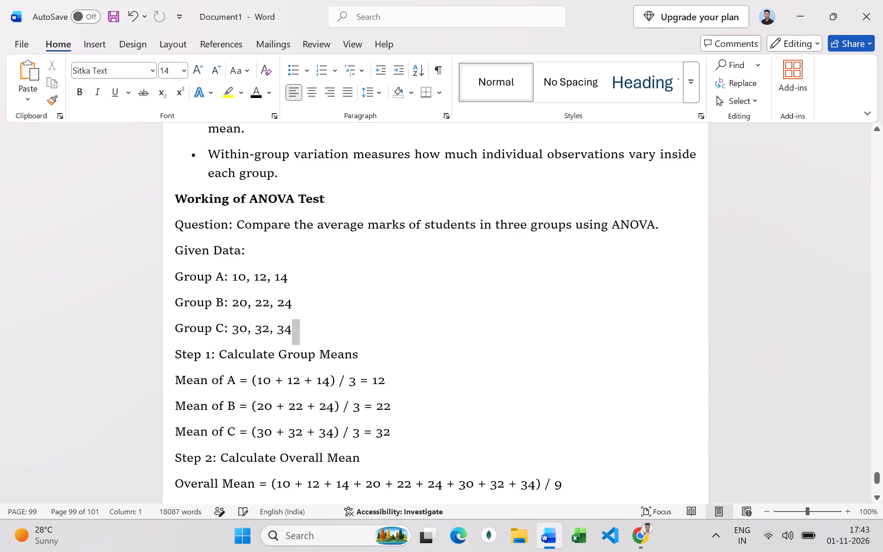
left_click_drag(235, 318, 132, 285)
left_click(402, 68)
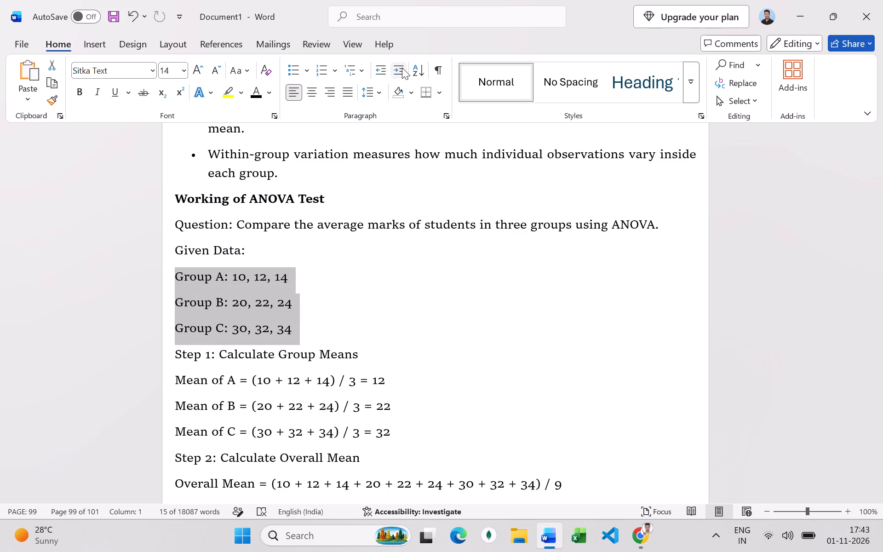
left_click(402, 68)
left_click(402, 68)
left_click(402, 68)
left_click(402, 68)
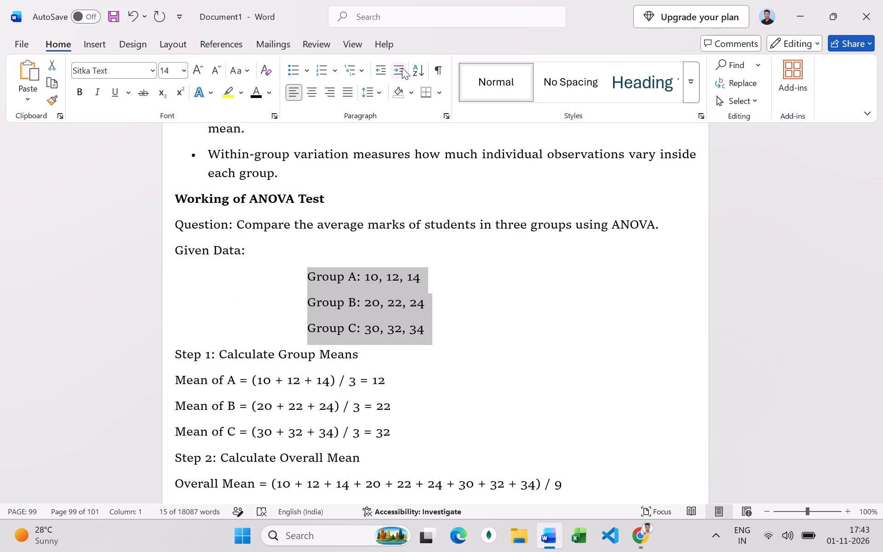
left_click(343, 319)
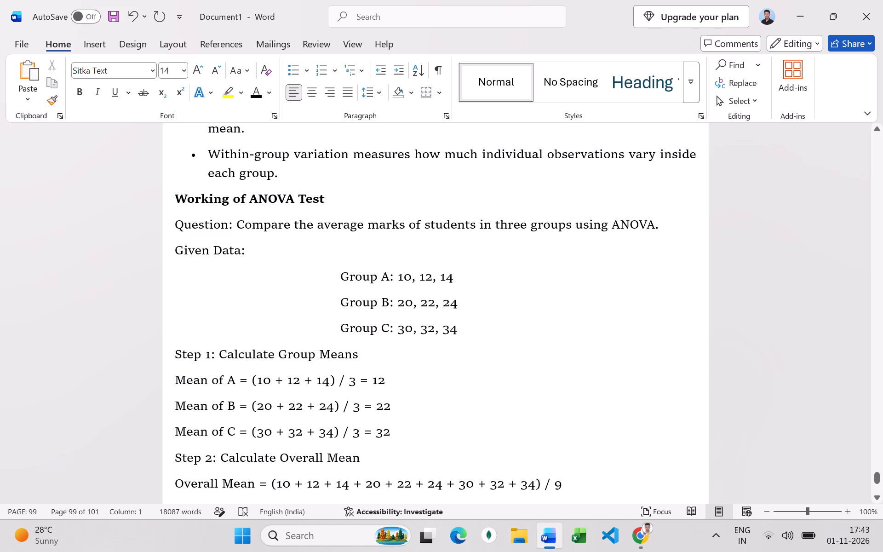
Indent the three group mean calculations under Step 1 by two levels.
scroll(336, 293, "down", 2)
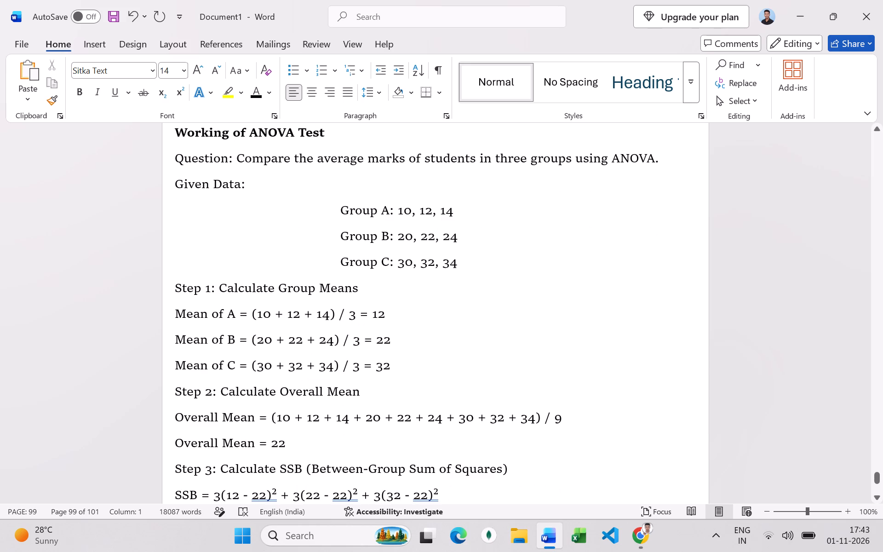
left_click_drag(395, 368, 166, 326)
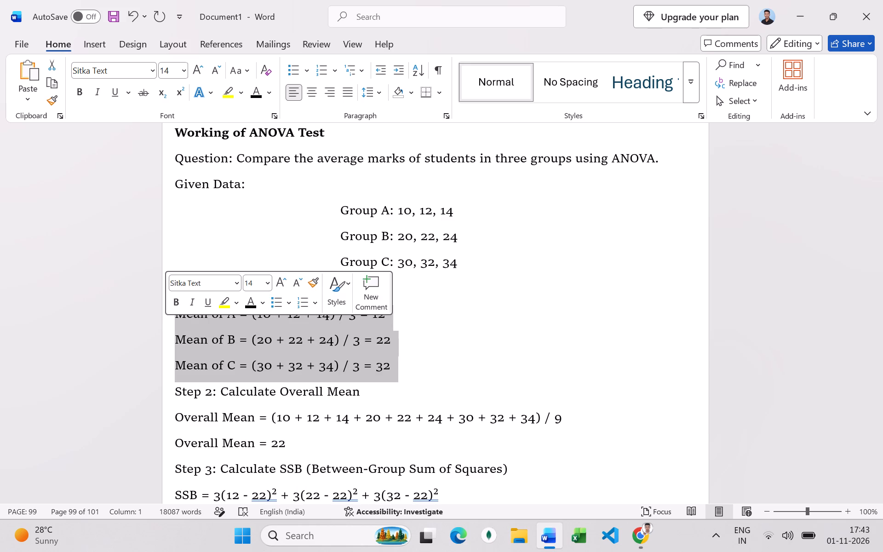
left_click(399, 81)
double_click(399, 76)
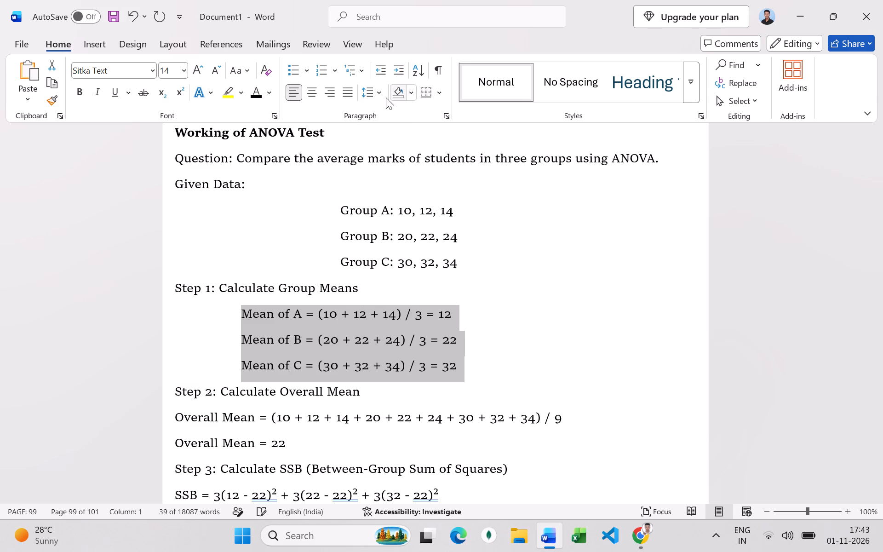
left_click(308, 302)
Indent the two Overall Mean lines under Step 2 by two levels.
scroll(299, 308, "down", 3)
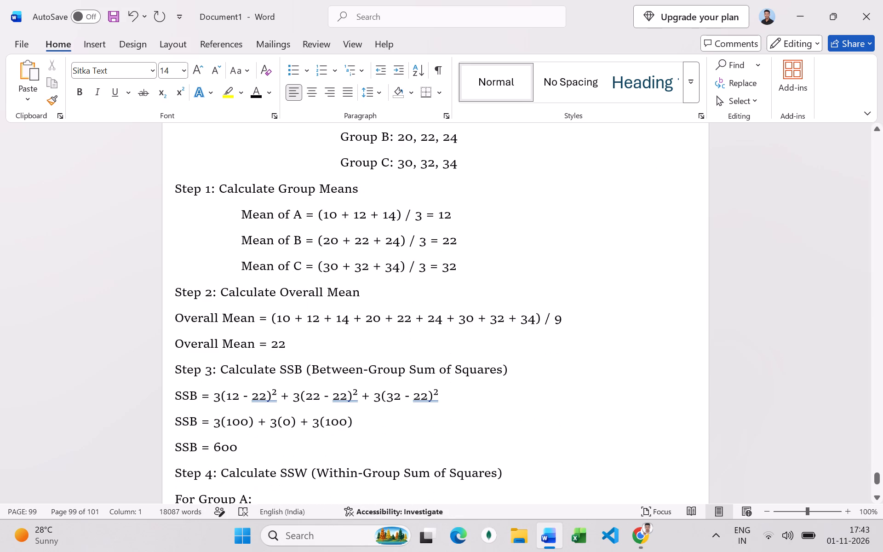
left_click_drag(297, 343, 171, 329)
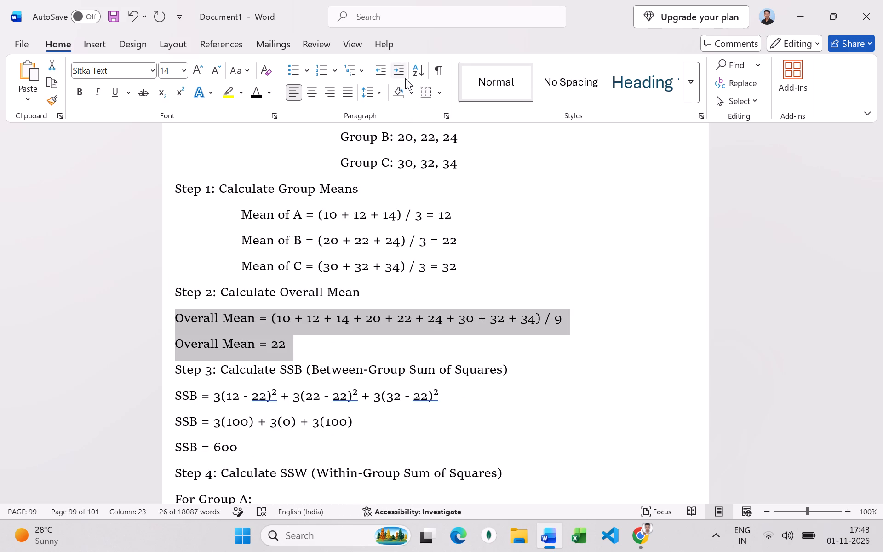
left_click(405, 78)
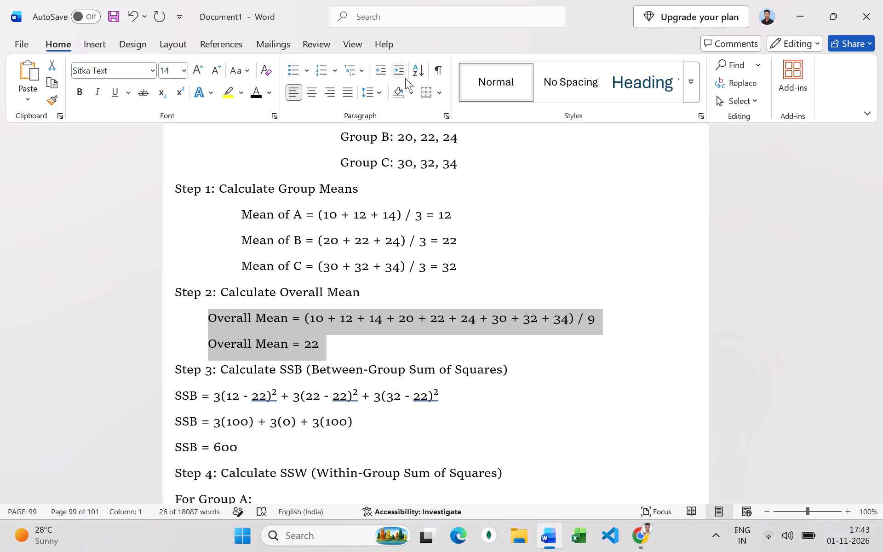
left_click(405, 78)
left_click(347, 271)
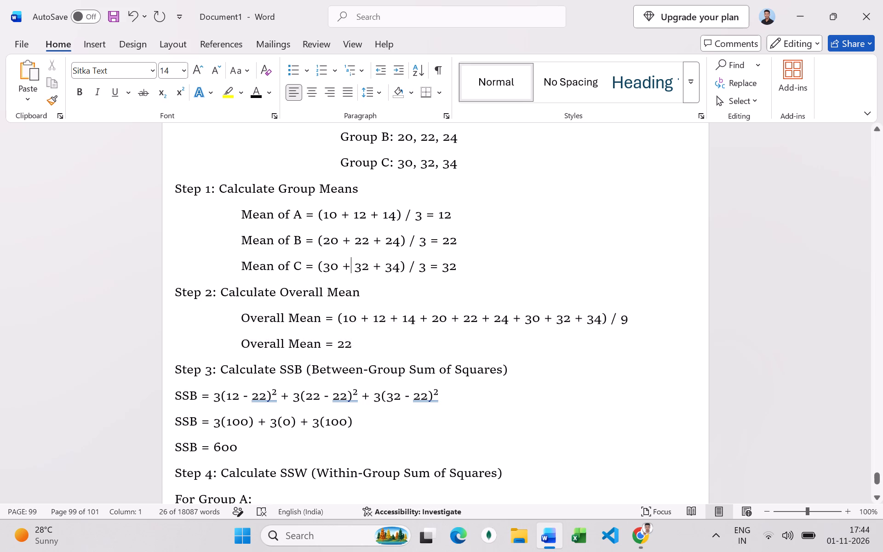
Indent the three SSB lines under Step 3 by two levels.
scroll(321, 314, "down", 3)
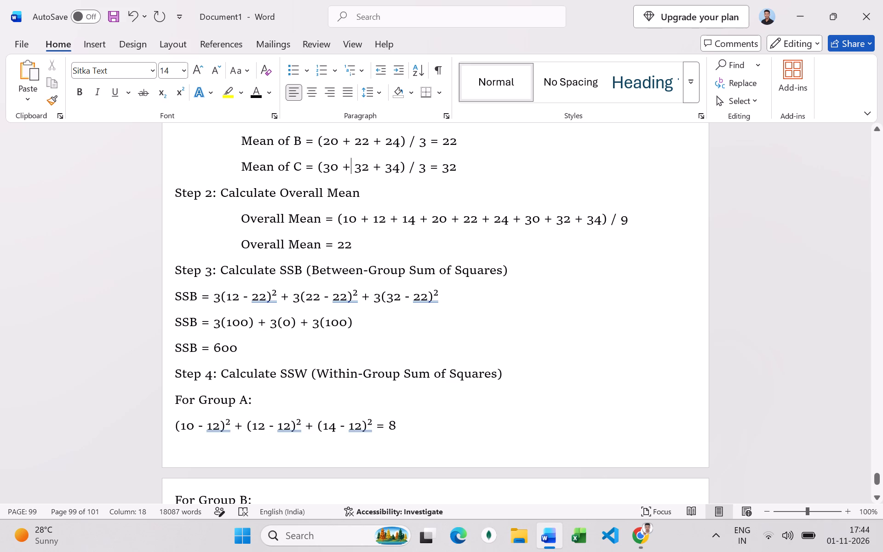
left_click_drag(253, 346, 148, 293)
double_click(395, 69)
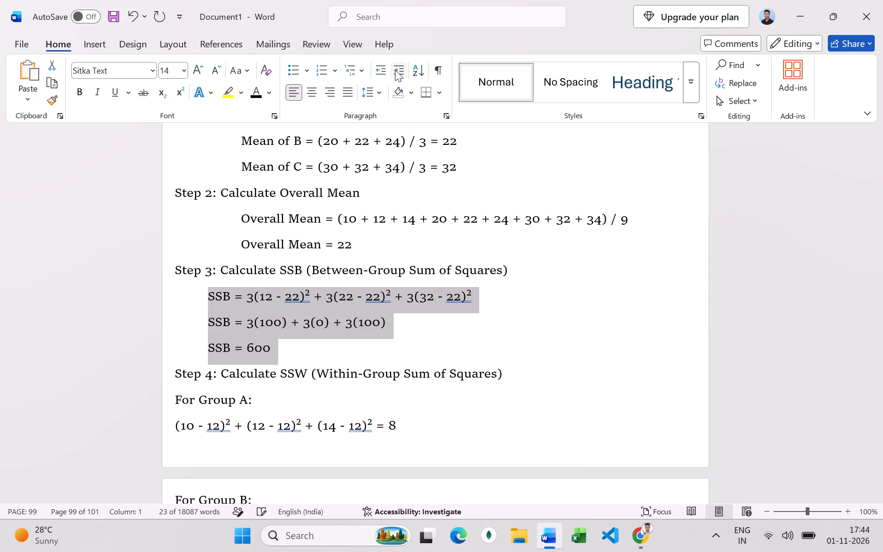
Indent all Step 4 lines, from "For Group A:" through the SSW sum, by two levels.
scroll(315, 275, "down", 4)
scroll(389, 436, "down", 1)
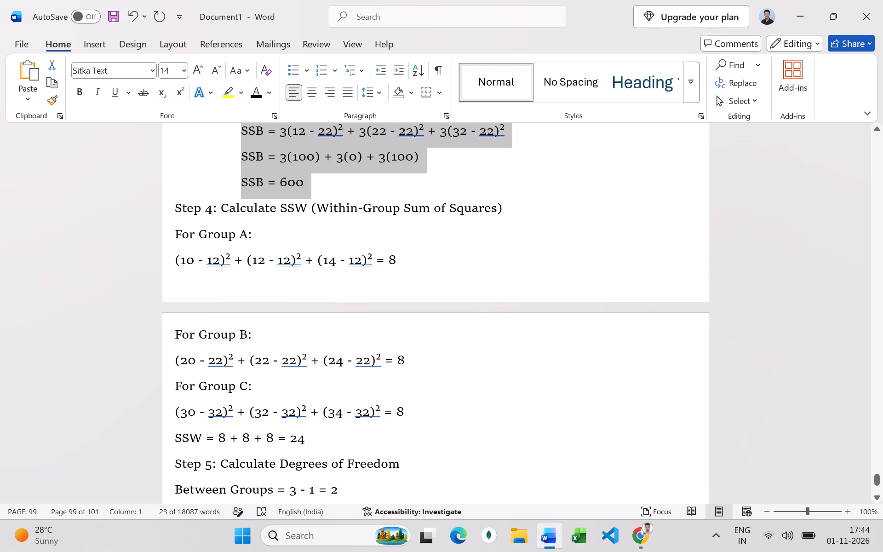
left_click_drag(316, 432, 170, 263)
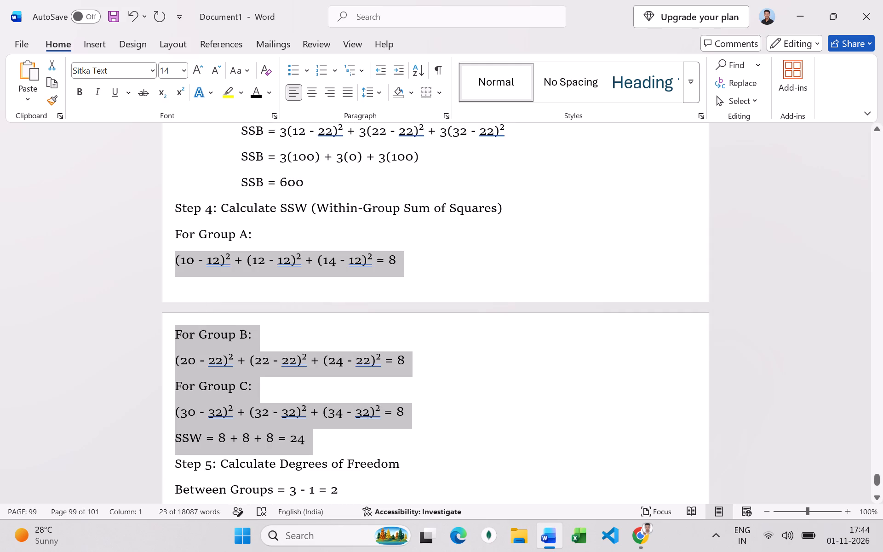
left_click_drag(170, 263, 158, 237)
double_click(396, 67)
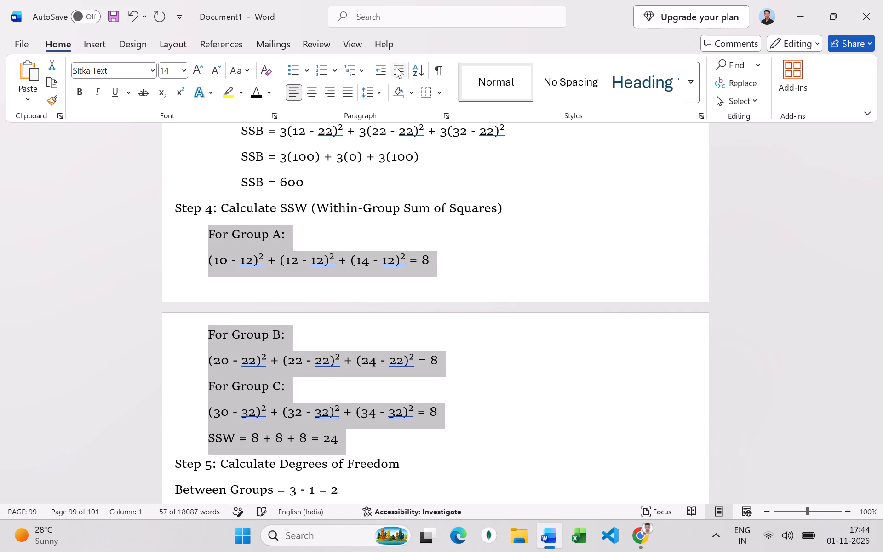
Indent the squared-difference calculation under each of Groups A, B and C in Step 4 one level further.
left_click(247, 266)
left_click(241, 262)
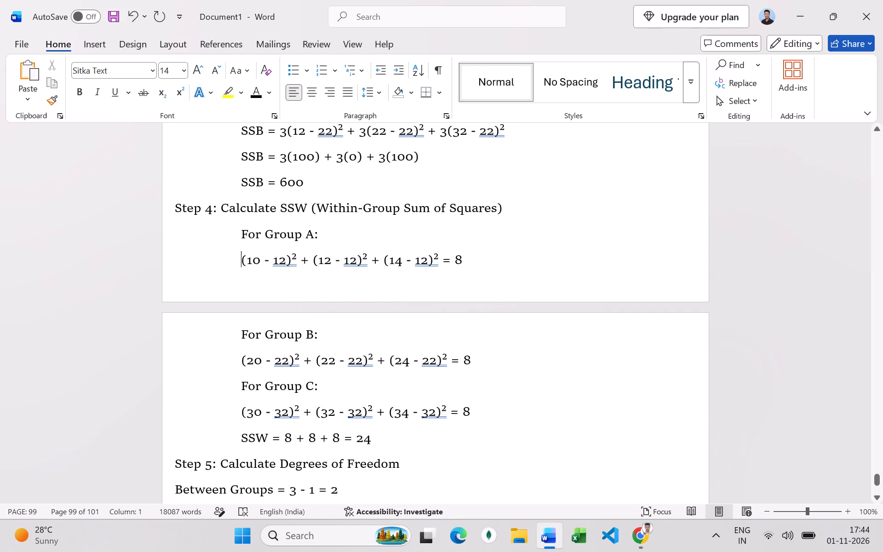
key("Tab")
left_click(236, 370)
key("Tab")
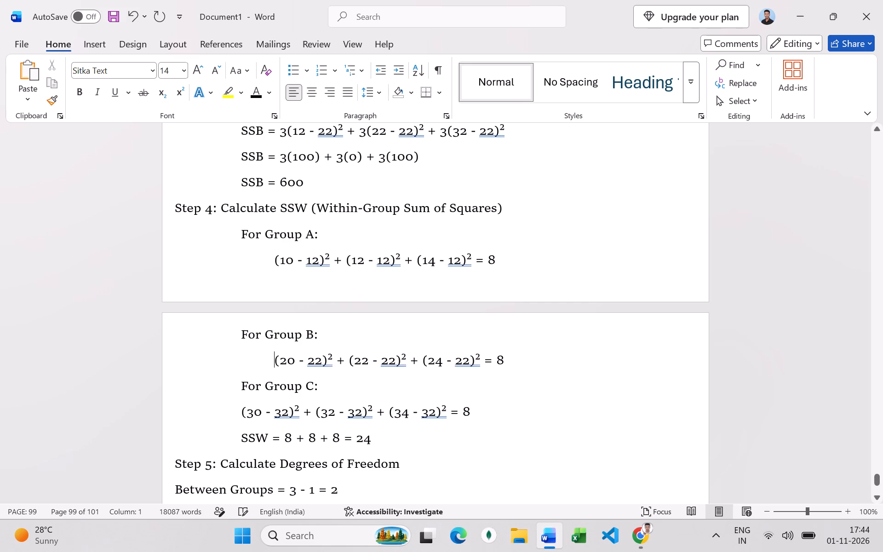
left_click(236, 421)
key("Tab")
Indent the Between Groups, Within Groups and Total lines under Step 5 by two levels.
scroll(282, 411, "down", 7)
left_click_drag(287, 310, 162, 261)
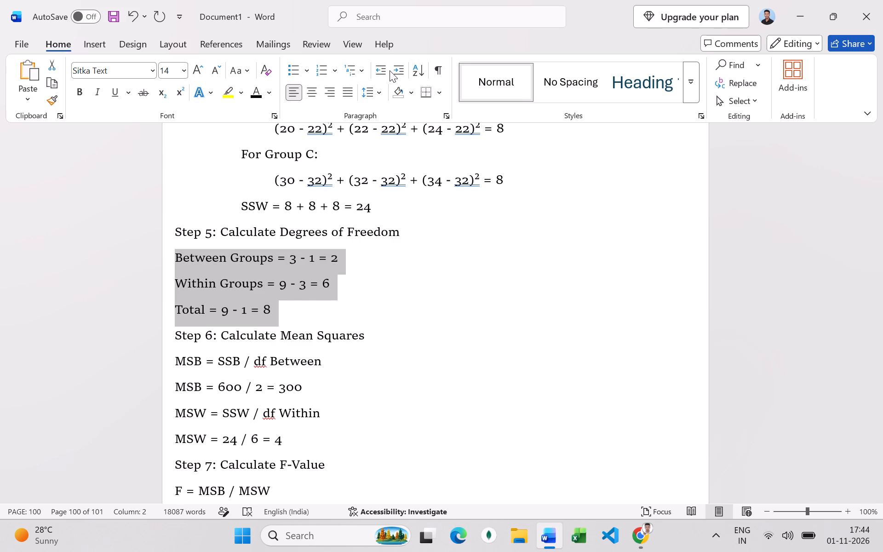
double_click(407, 70)
Delete the Conclusion sentence at the end of Step 8 and the blank lines before the Advantages heading.
scroll(337, 238, "down", 4)
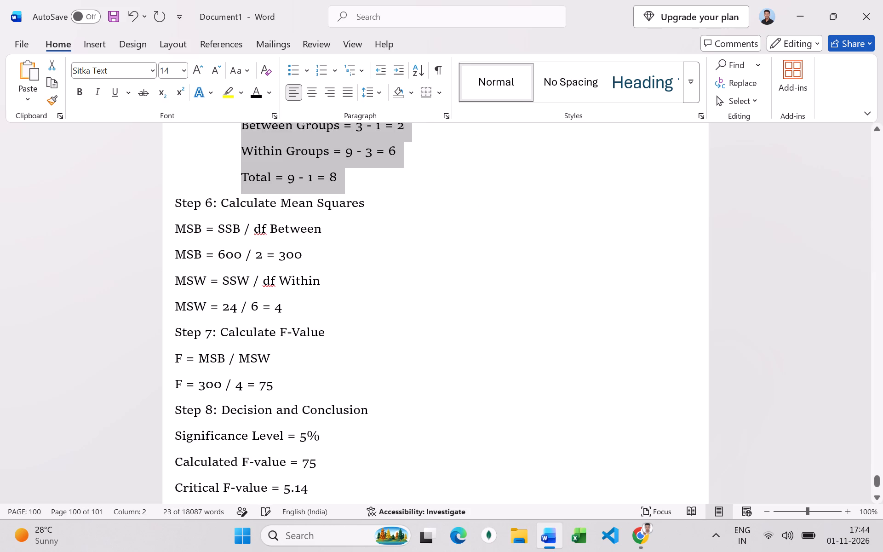
scroll(306, 315, "down", 5)
left_click_drag(232, 395, 165, 384)
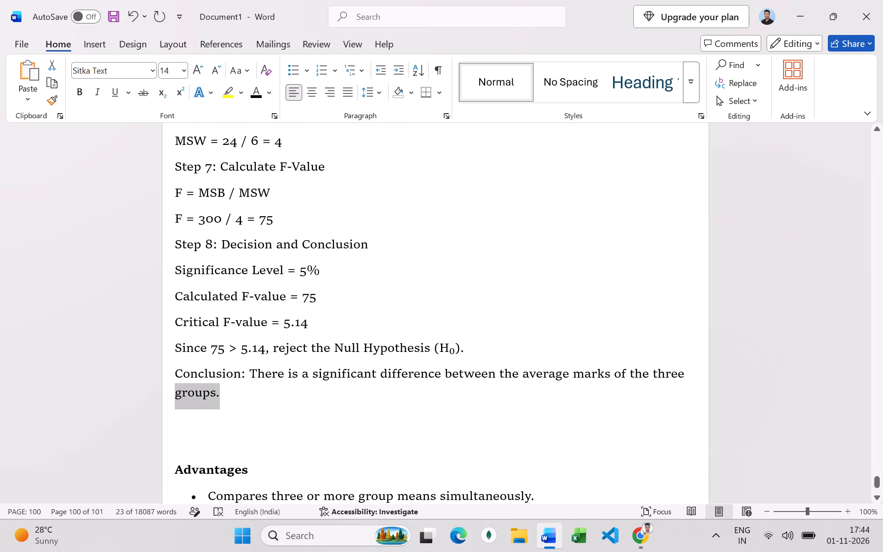
left_click_drag(165, 384, 154, 378)
key("BackSpace")
left_click(189, 400)
key("BackSpace")
key("BackSpace")
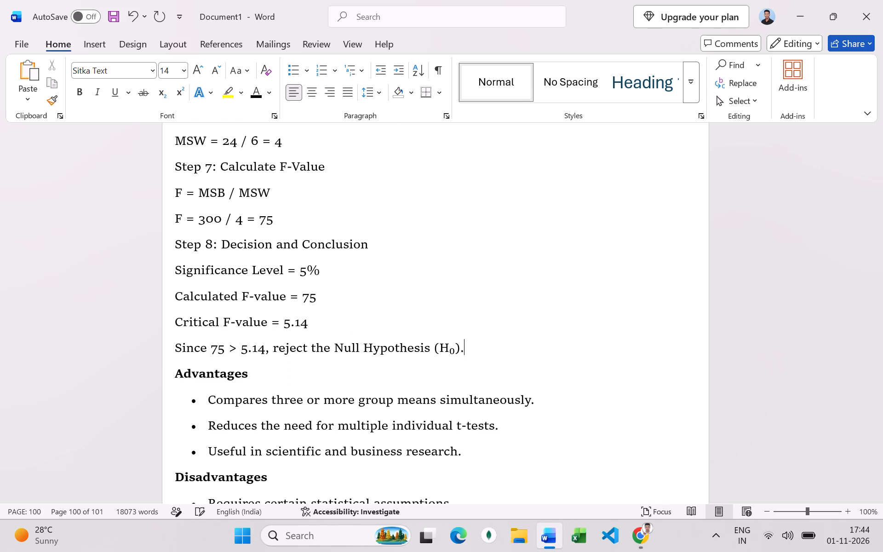
Indent the four Step 8 lines, from "Significance Level" through the Null Hypothesis rejection, by two levels.
left_click_drag(465, 350, 189, 288)
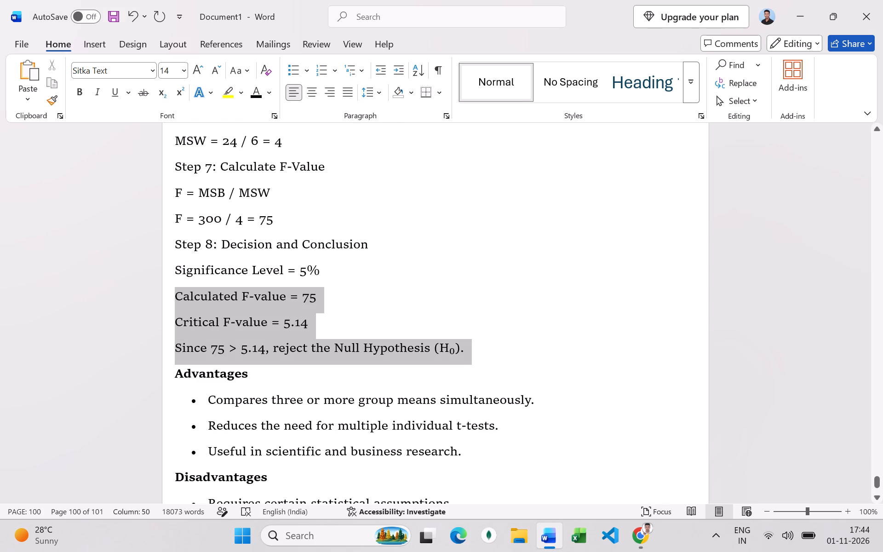
left_click_drag(189, 288, 173, 279)
left_click(397, 73)
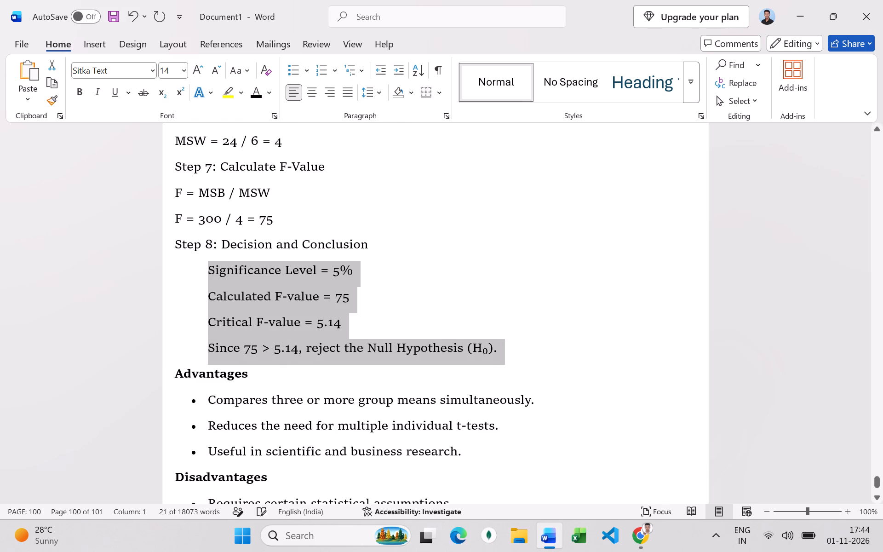
scroll(359, 228, "up", 7)
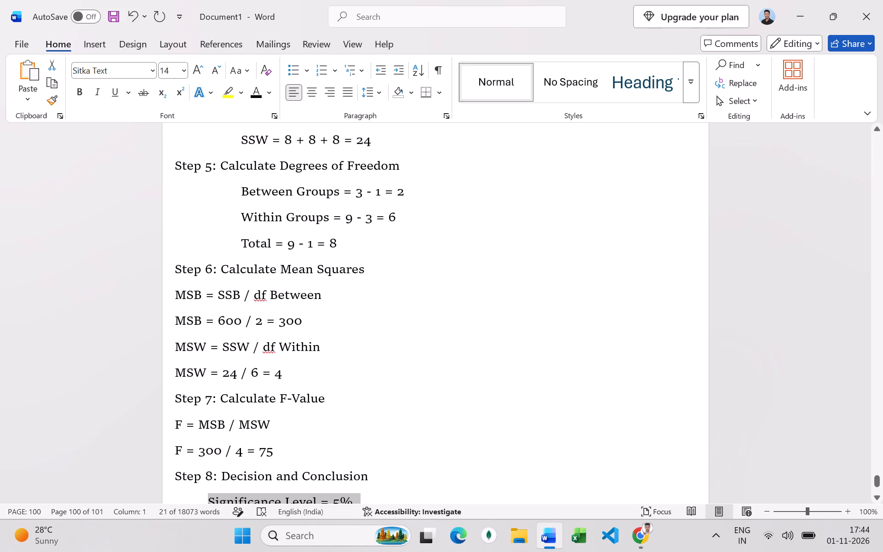
left_click(402, 75)
scroll(364, 273, "down", 4)
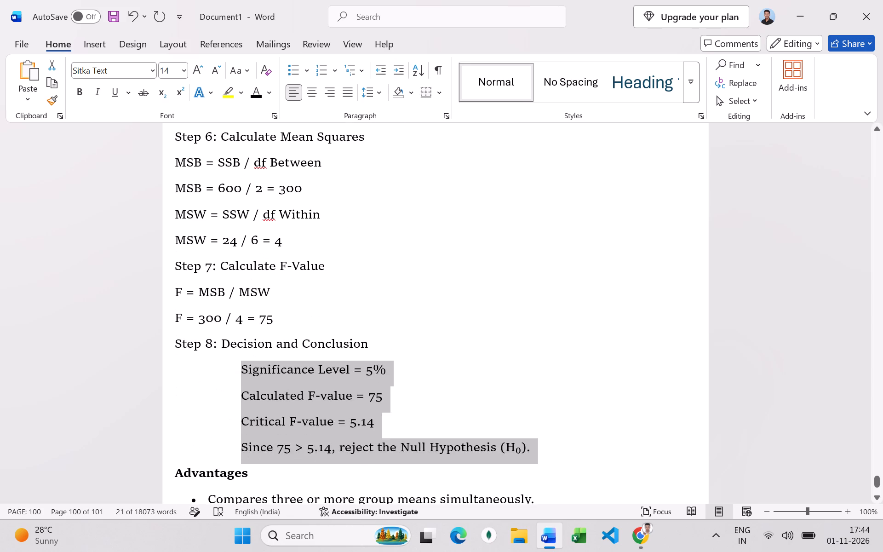
Indent the two F lines under Step 7 and the four MSB and MSW lines under Step 6 by two levels.
left_click(294, 328)
left_click_drag(289, 327, 136, 299)
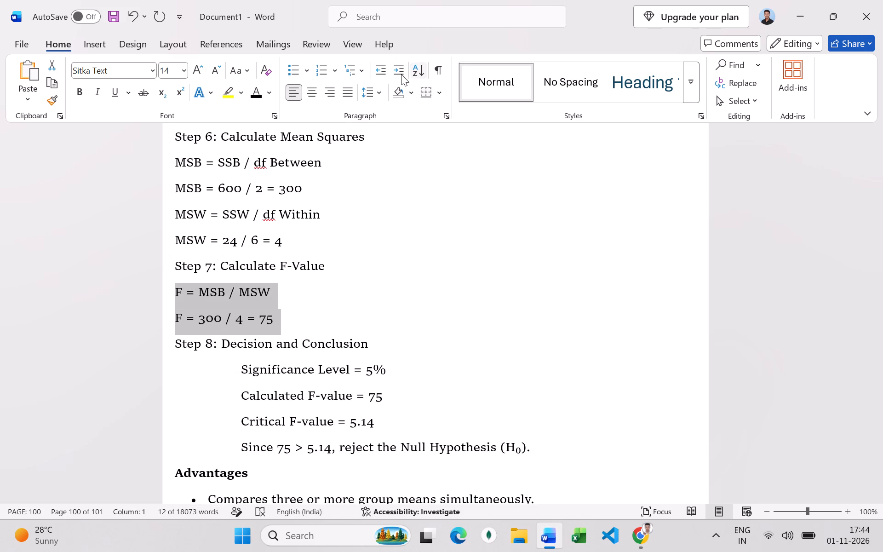
double_click(400, 75)
left_click_drag(287, 243, 147, 183)
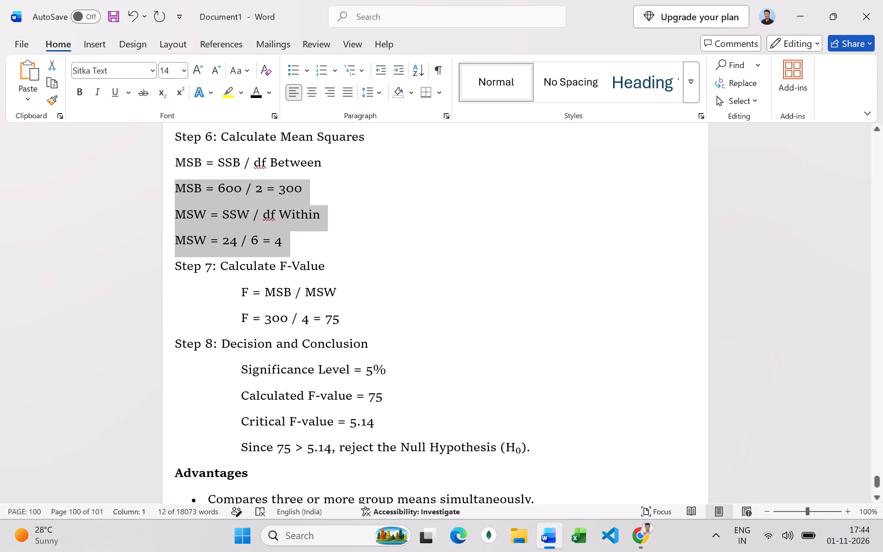
left_click_drag(147, 183, 141, 170)
left_click(396, 75)
left_click(398, 75)
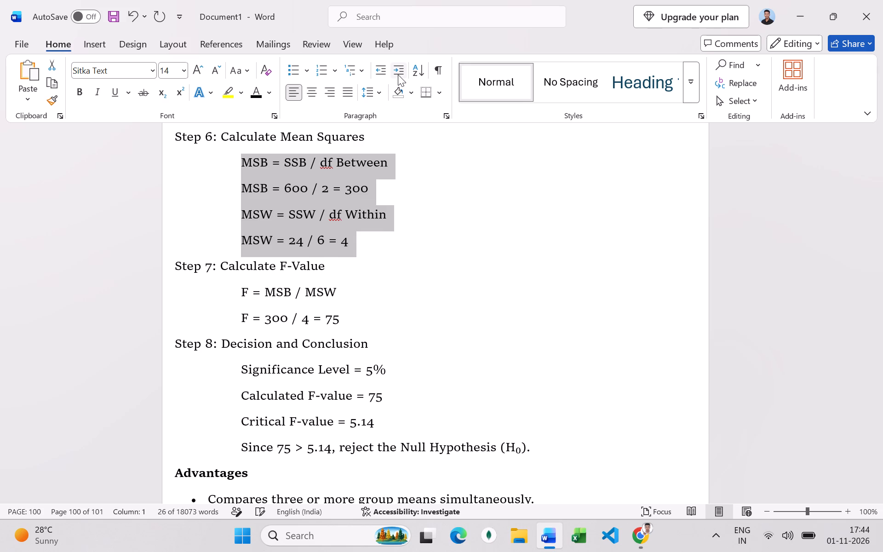
left_click(350, 269)
Delete section 9, "Chi-Square Functions in R", with all its A, B and C examples, keeping the divider line above the ANOVA heading.
scroll(370, 314, "up", 15)
scroll(414, 334, "down", 1)
scroll(414, 334, "up", 3)
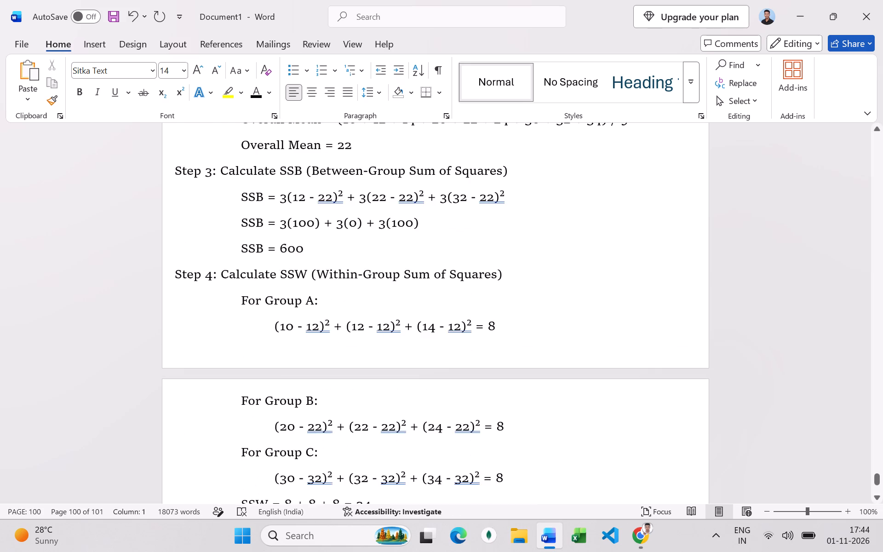
scroll(416, 334, "up", 20)
scroll(416, 334, "up", 6)
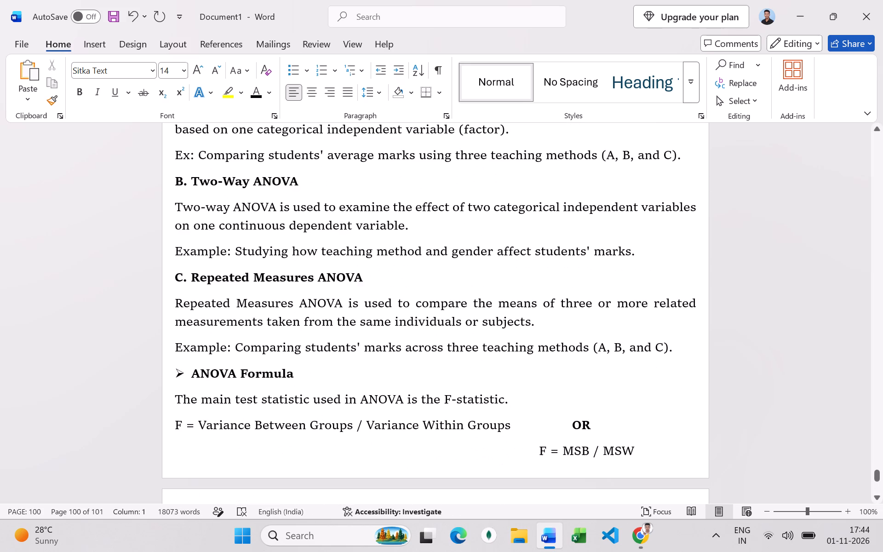
scroll(417, 334, "down", 9)
scroll(417, 334, "up", 5)
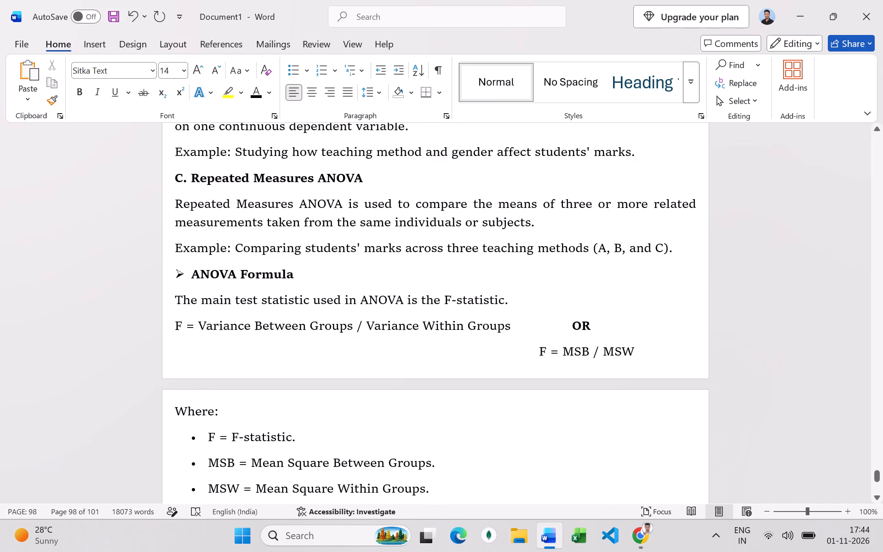
scroll(417, 334, "up", 3)
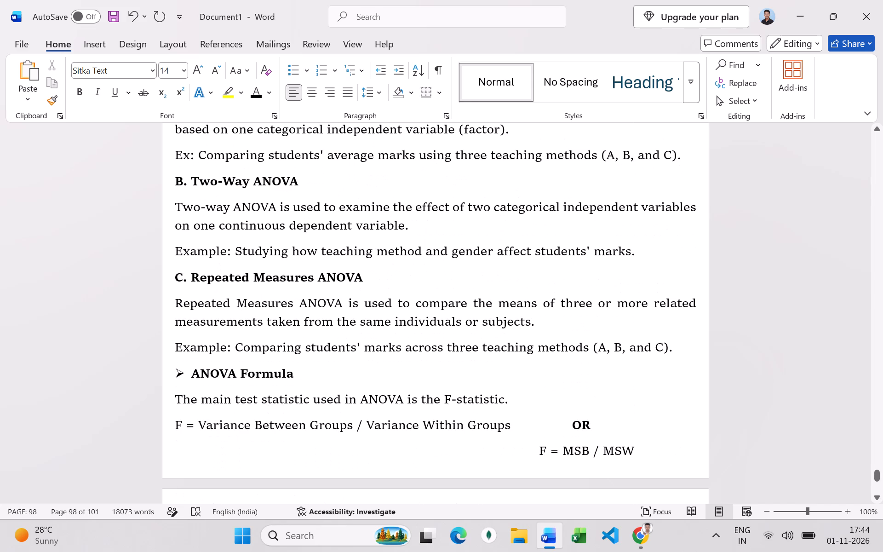
scroll(403, 331, "up", 5)
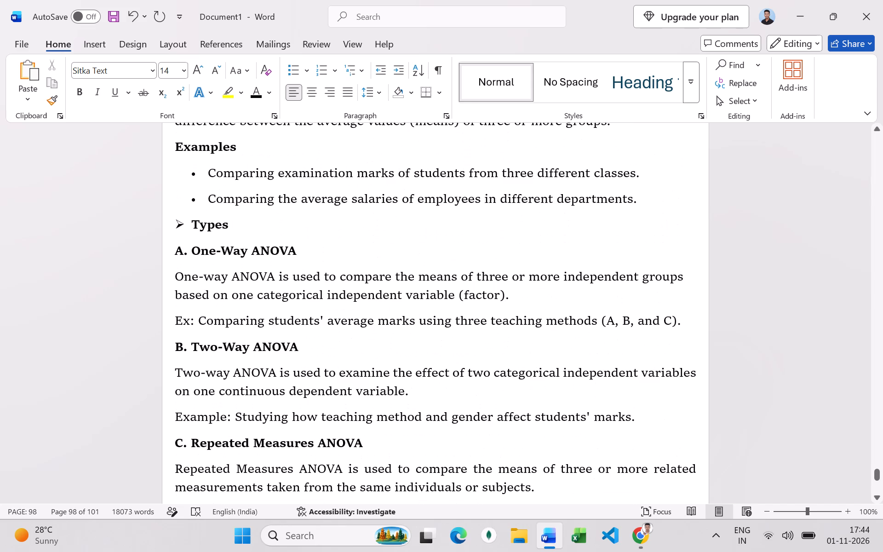
scroll(403, 331, "up", 10)
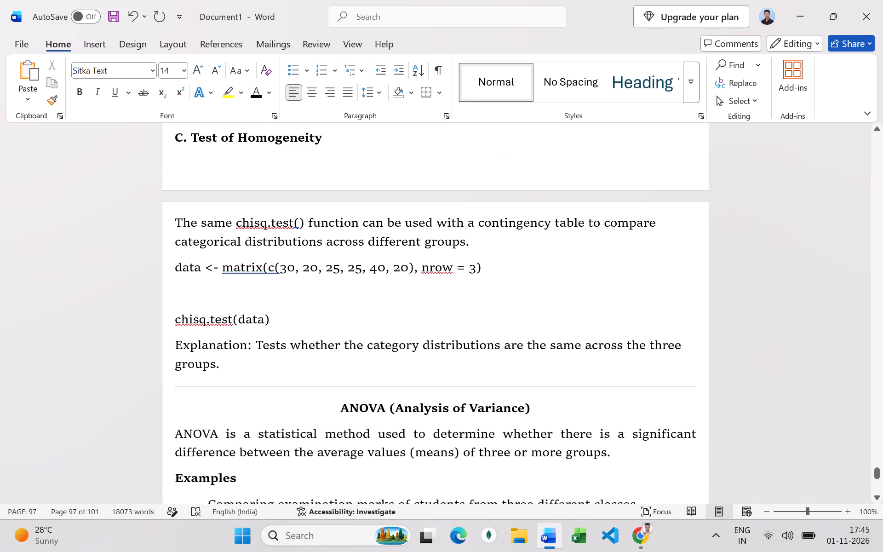
scroll(403, 331, "up", 3)
scroll(336, 352, "up", 8)
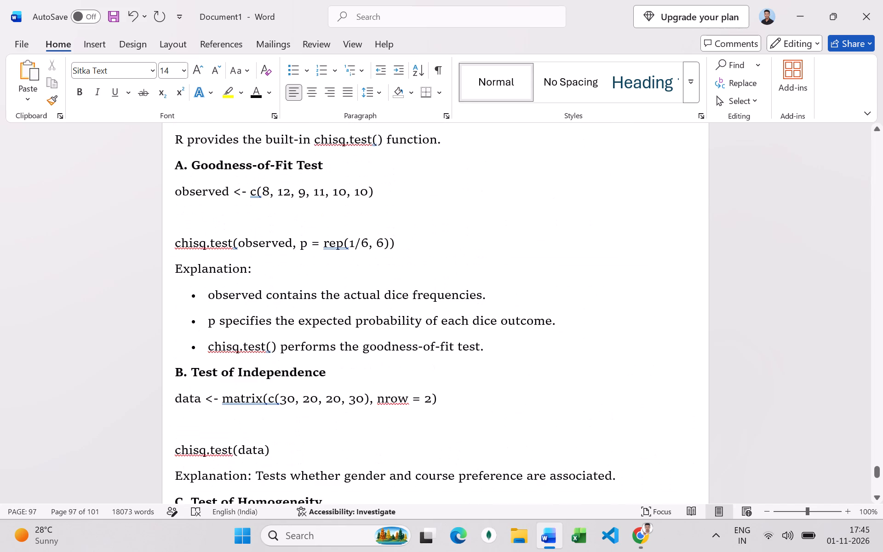
scroll(378, 287, "up", 5)
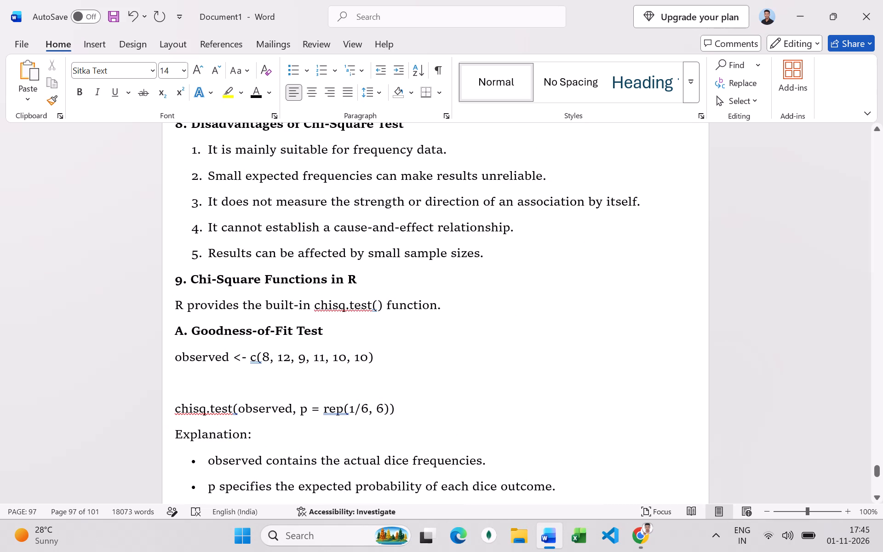
scroll(265, 310, "down", 2)
scroll(265, 310, "up", 7)
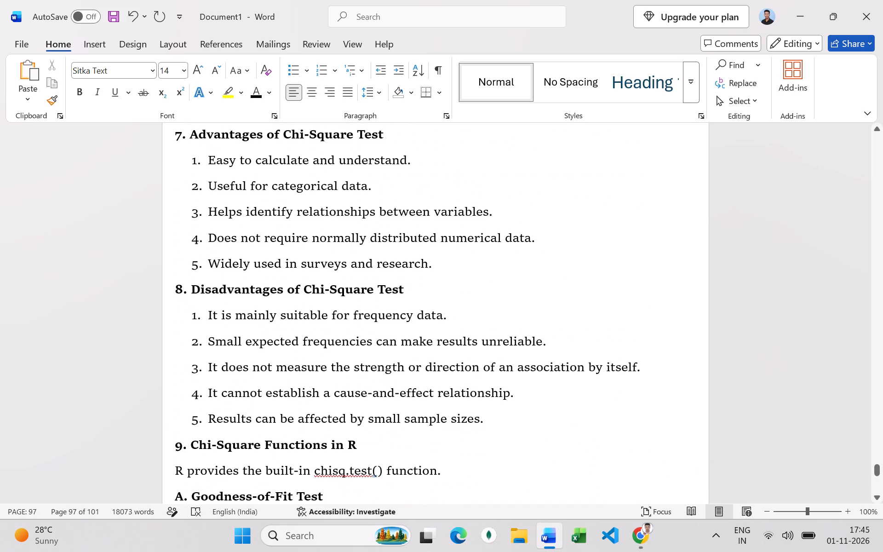
scroll(220, 352, "down", 3)
left_click_drag(168, 357, 224, 451)
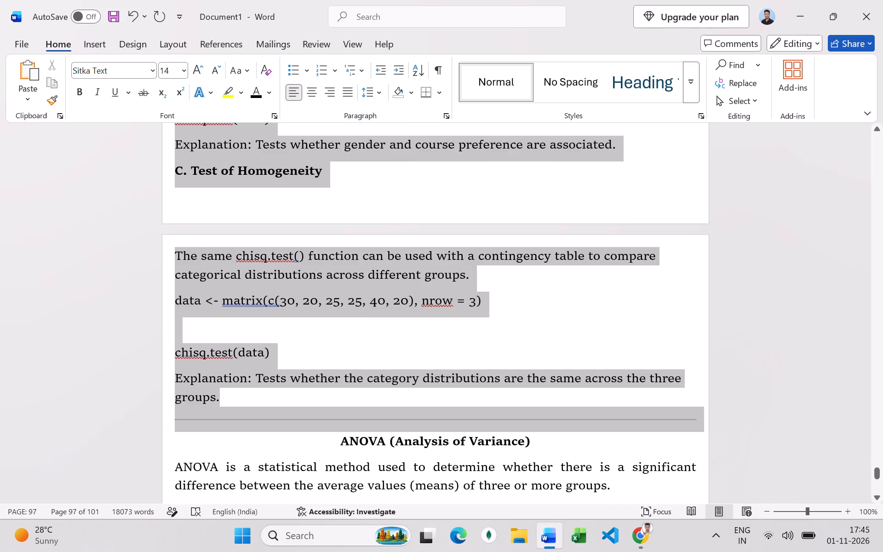
left_click_drag(224, 451, 218, 393)
key("BackSpace")
Delete the "Does not identify which groups differ" bullet from the ANOVA Disadvantages and the "Reduces the need for multiple individual t-tests" bullet from Advantages.
scroll(223, 374, "down", 15)
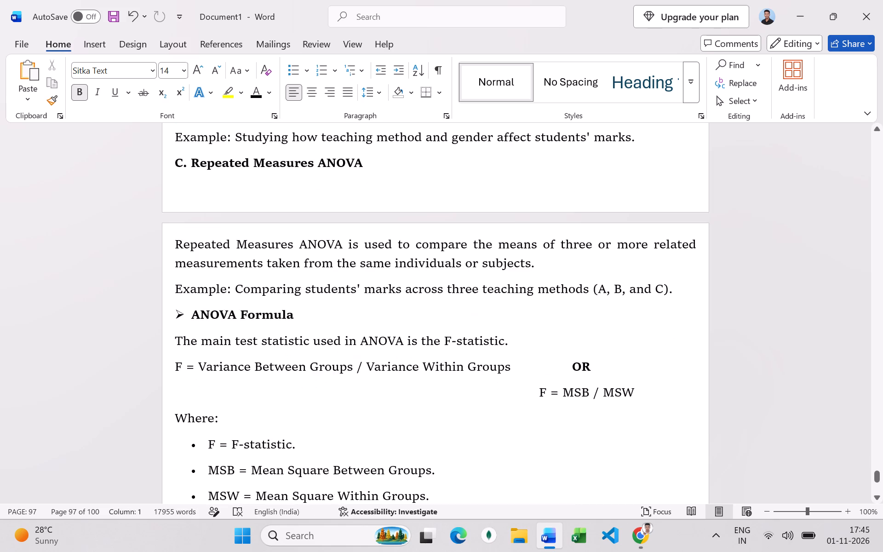
scroll(221, 377, "down", 18)
scroll(226, 381, "up", 1)
scroll(226, 381, "down", 12)
scroll(231, 395, "up", 1)
scroll(231, 396, "down", 8)
scroll(231, 397, "up", 2)
scroll(231, 397, "down", 1)
scroll(231, 397, "up", 1)
scroll(231, 397, "down", 7)
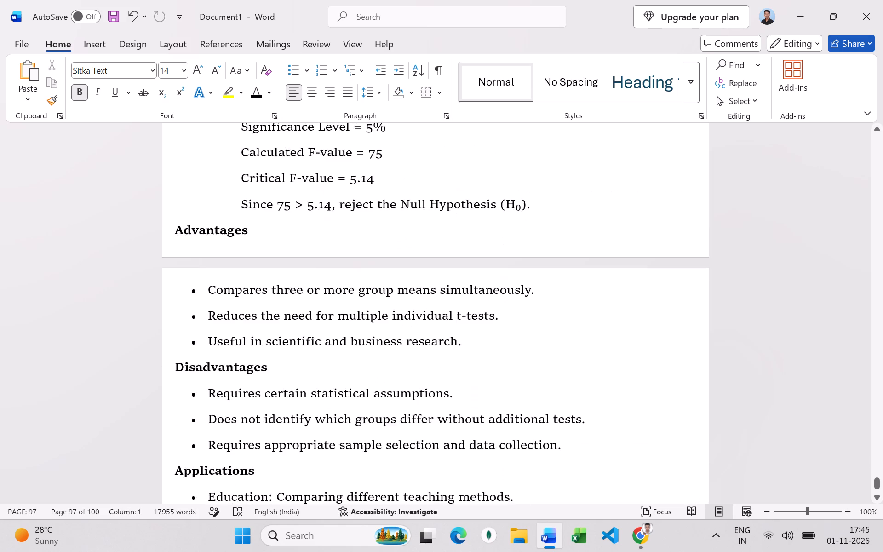
scroll(228, 397, "down", 9)
scroll(244, 380, "up", 6)
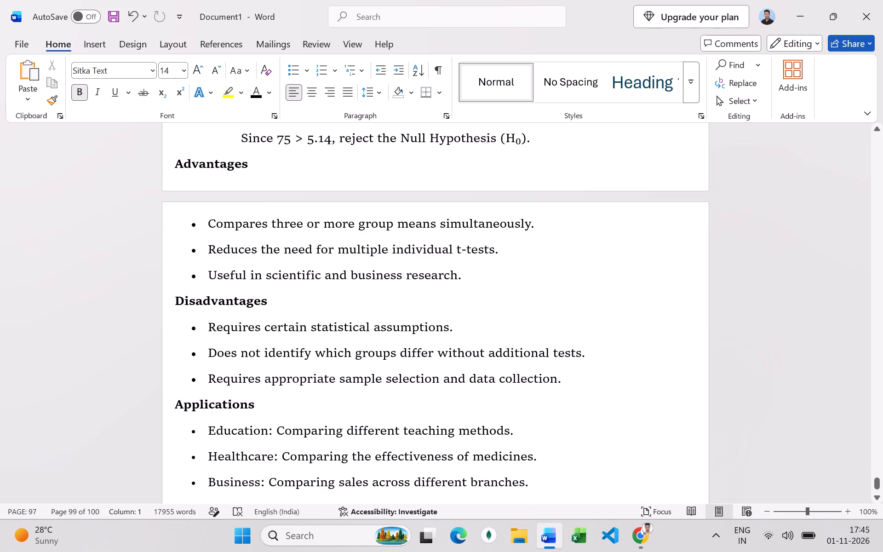
left_click_drag(589, 367, 227, 350)
key("BackSpace")
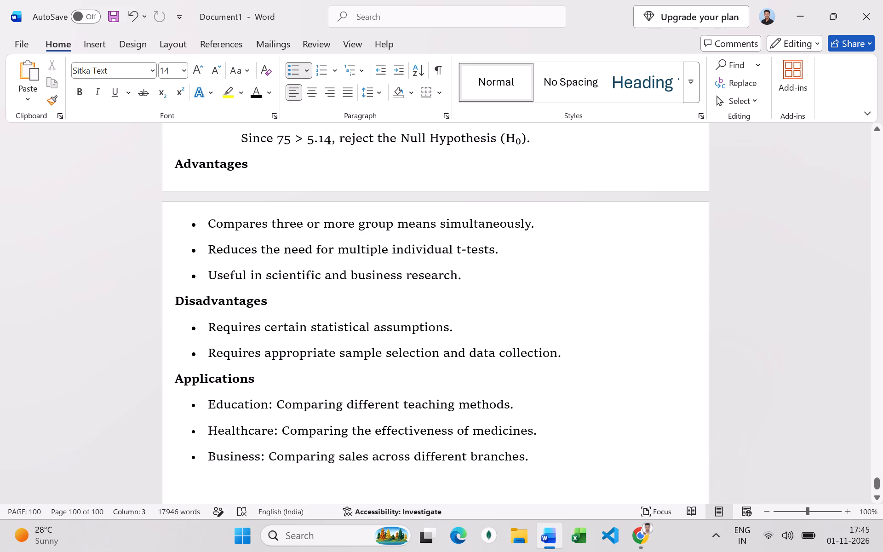
left_click_drag(523, 255, 206, 255)
key("BackSpace")
Delete items 2 to 4 from the Chi-Square Test disadvantages list and convert the remaining numbered items to bullets.
scroll(277, 272, "up", 17)
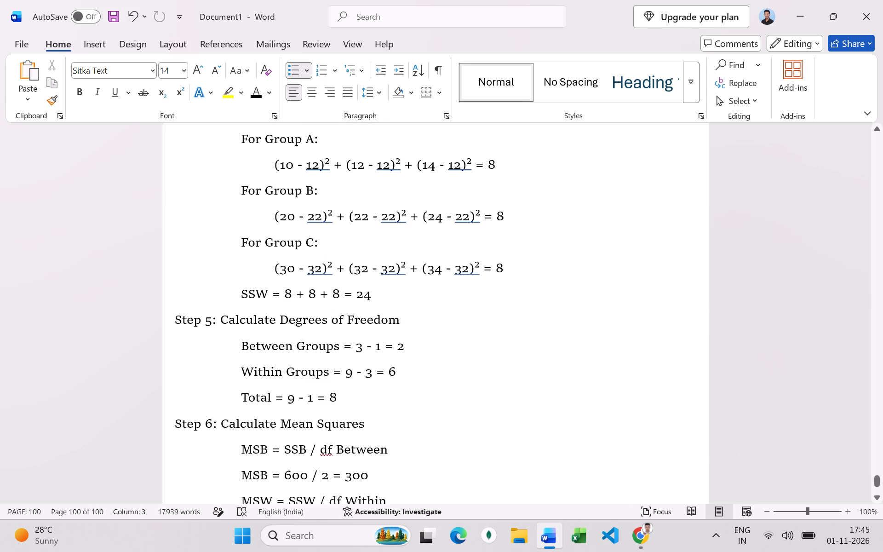
scroll(269, 299, "up", 4)
scroll(276, 302, "down", 1)
scroll(276, 302, "up", 20)
scroll(276, 302, "up", 12)
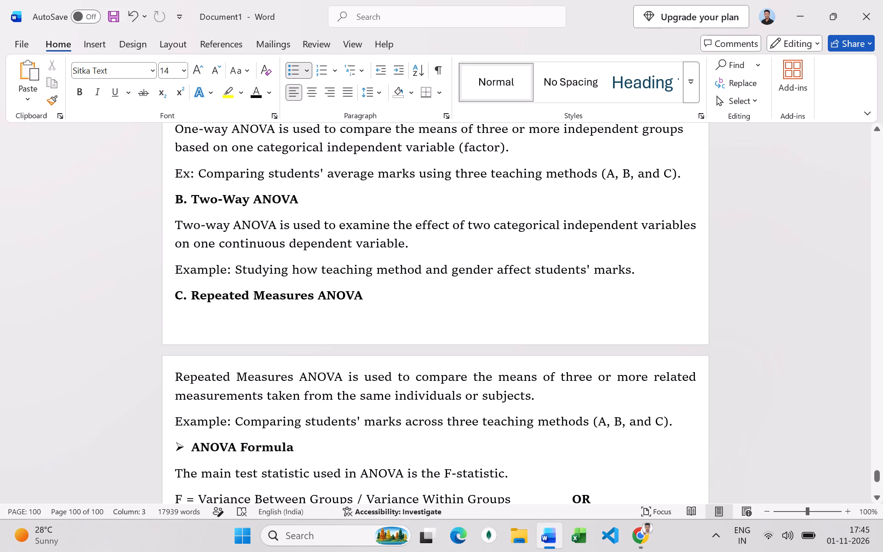
scroll(265, 352, "up", 4)
scroll(265, 352, "down", 1)
scroll(265, 352, "up", 11)
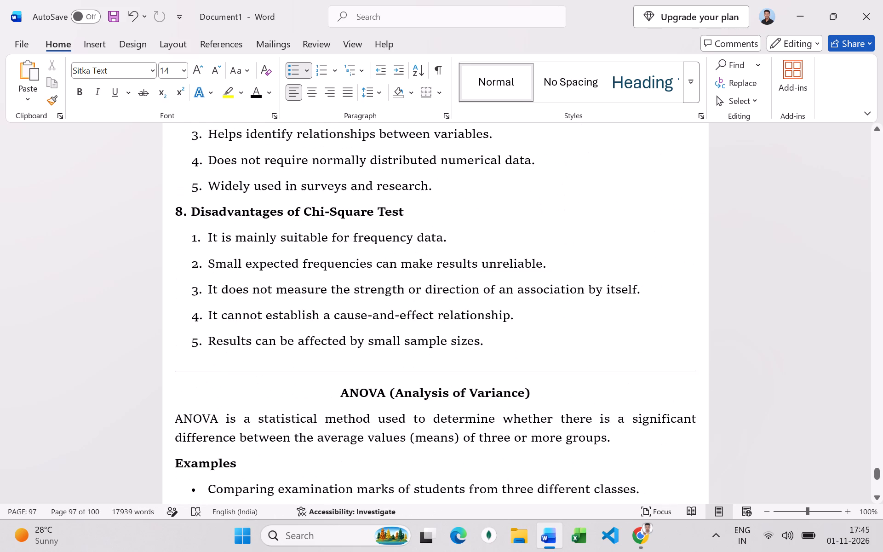
scroll(274, 352, "up", 4)
left_click_drag(497, 472, 381, 452)
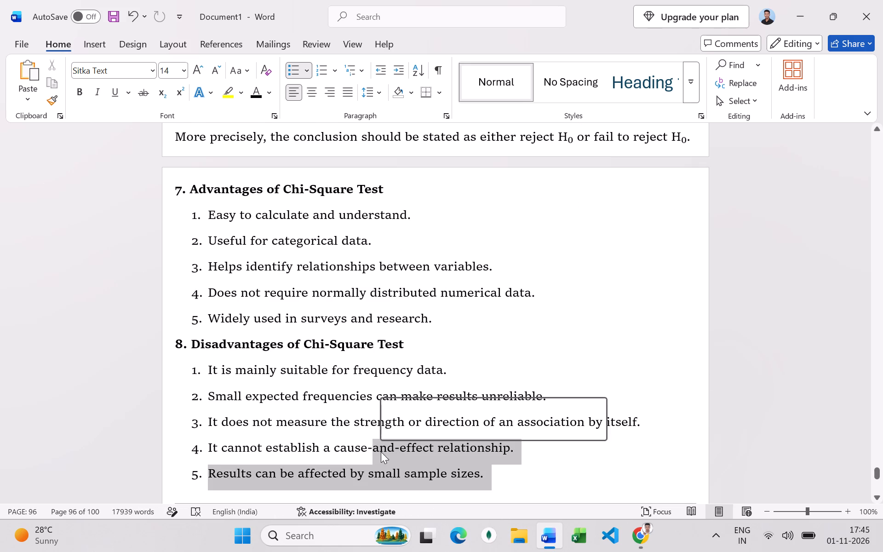
left_click(389, 456)
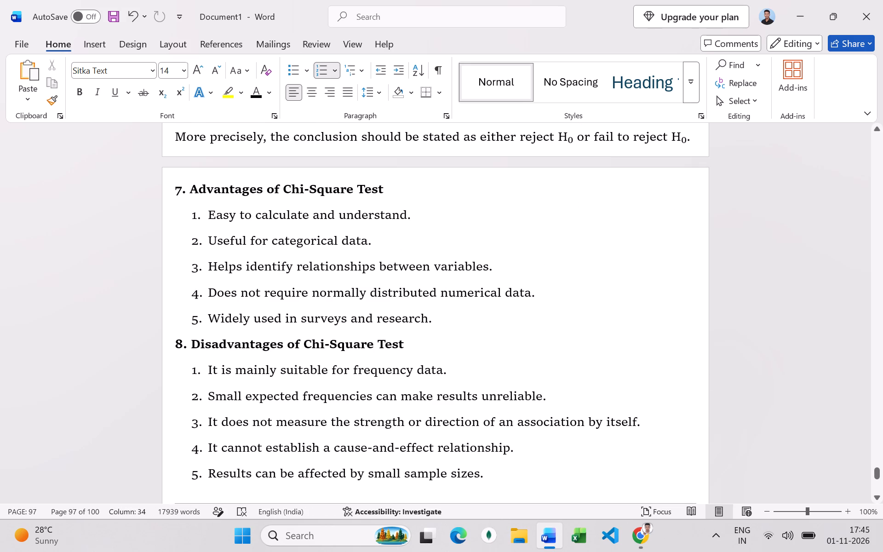
left_click_drag(525, 449, 216, 397)
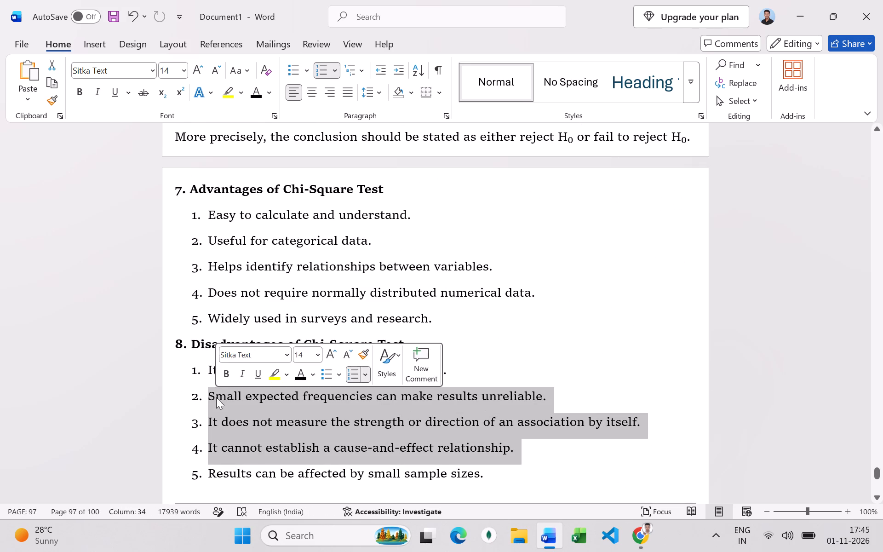
key("BackSpace")
left_click_drag(487, 401, 209, 371)
left_click(292, 71)
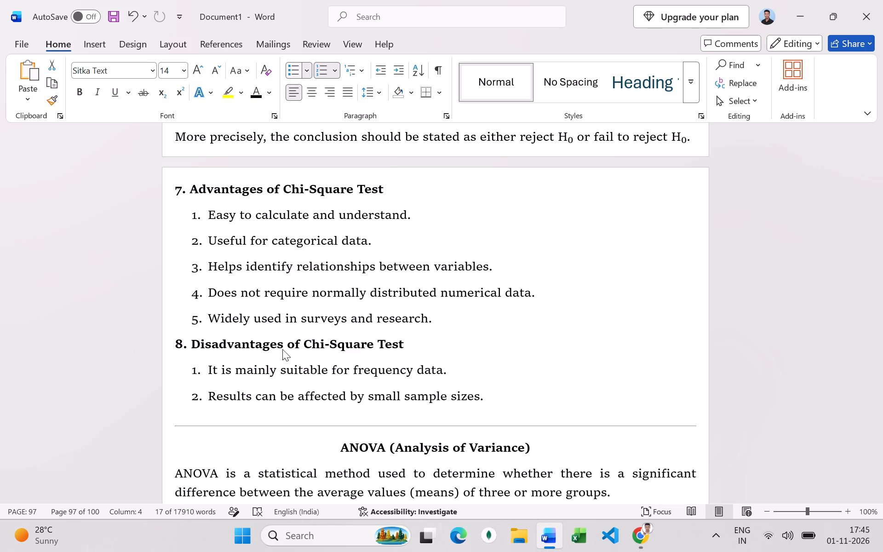
Shorten the "8. Disadvantages of Chi-Square Test" heading to "Disadvantages".
left_click(192, 344)
key("BackSpace")
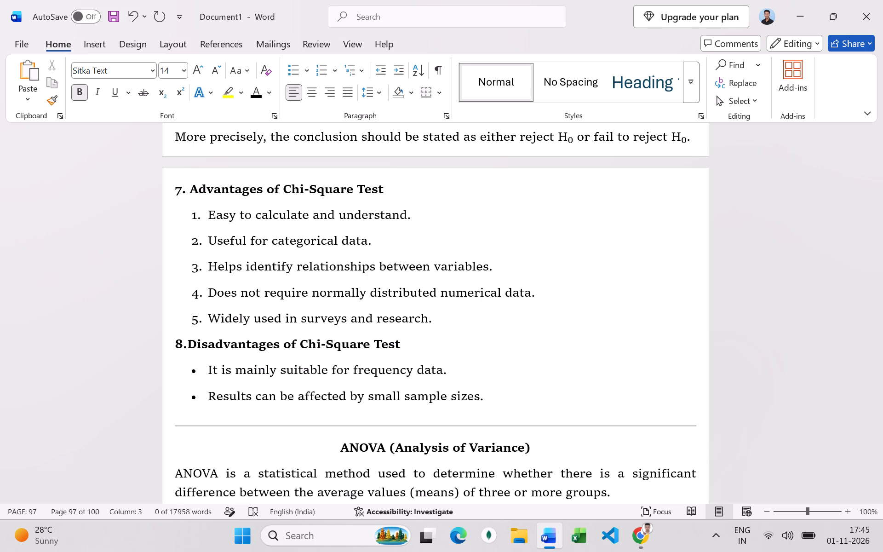
key("BackSpace")
key("BackSpace")
left_click_drag(392, 343, 274, 347)
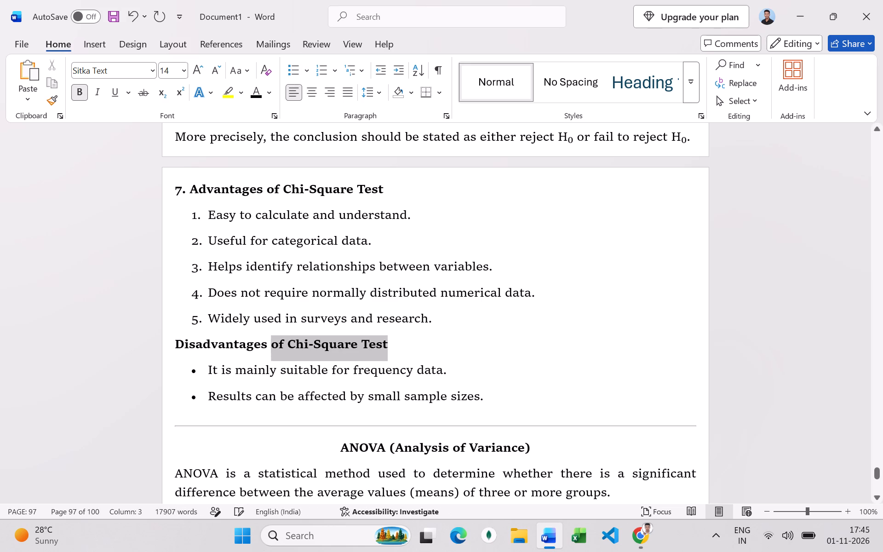
left_click_drag(274, 347, 273, 347)
key("BackSpace")
Delete items 3 and 4 from the Chi-Square Test advantages list and convert the remaining numbered items to bullets.
left_click(442, 322)
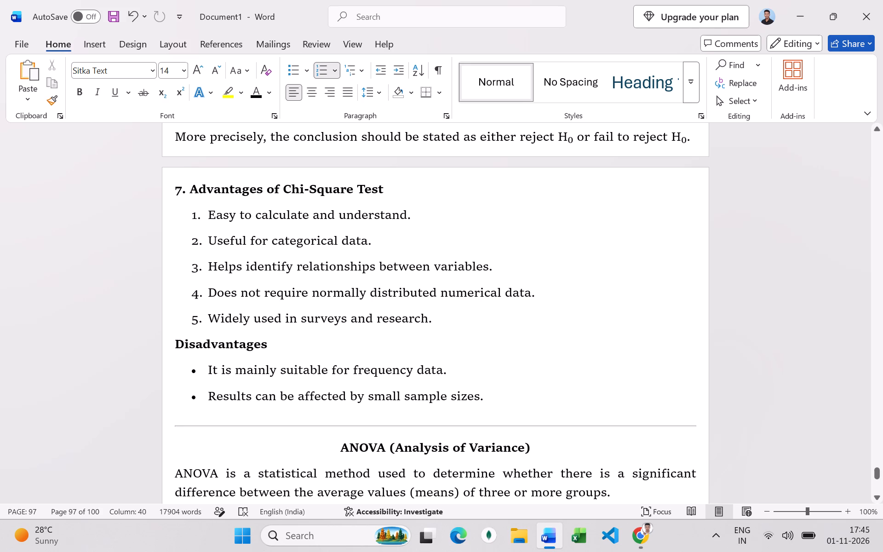
left_click_drag(542, 293, 233, 256)
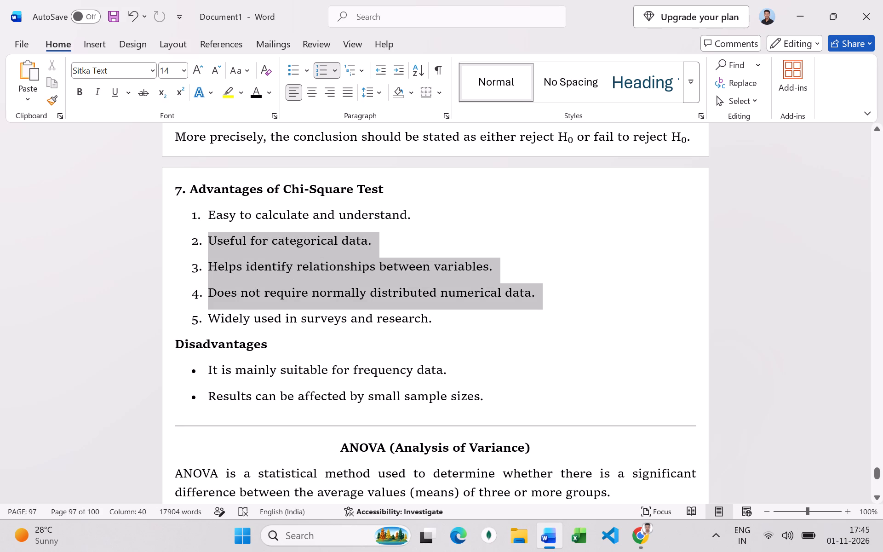
left_click_drag(233, 256, 209, 259)
key("BackSpace")
left_click_drag(444, 271, 390, 270)
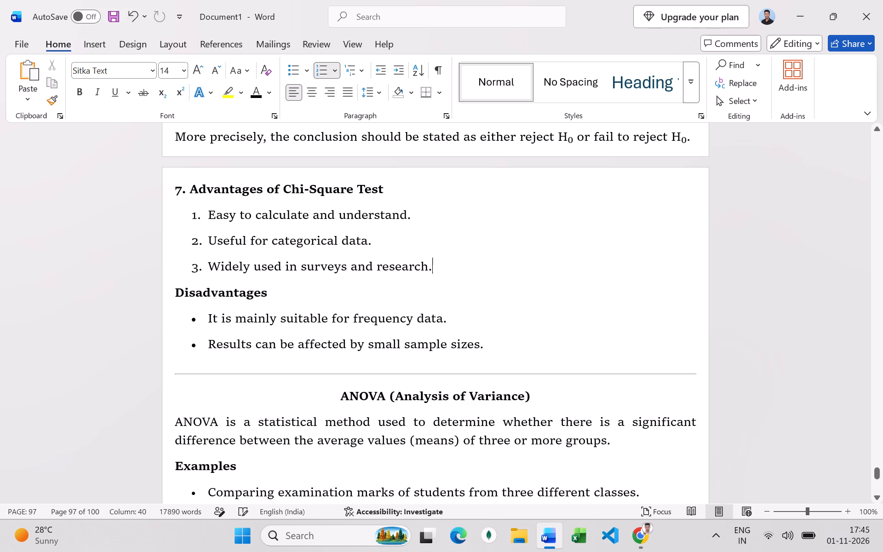
left_click_drag(390, 270, 193, 228)
left_click(288, 69)
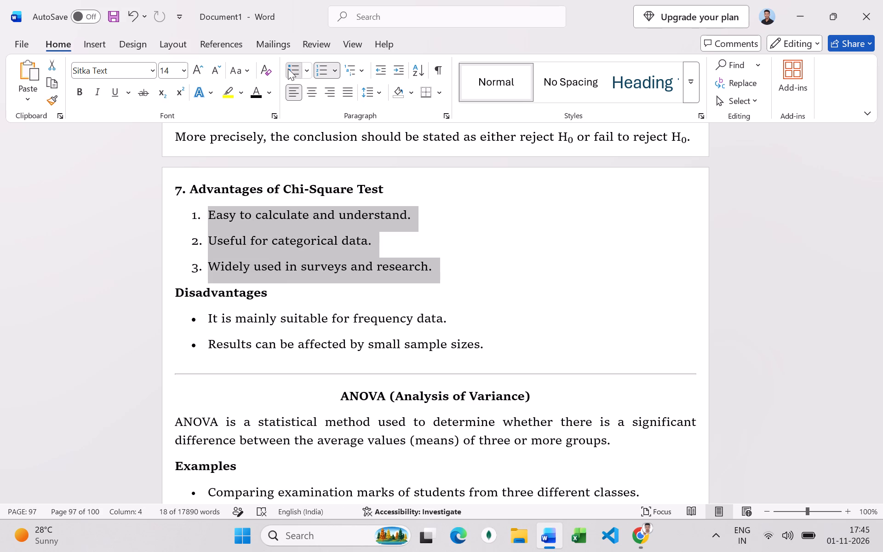
Shorten the "7. Advantages of Chi-Square Test" heading to "Advantages".
left_click_drag(385, 191, 280, 196)
key("BackSpace")
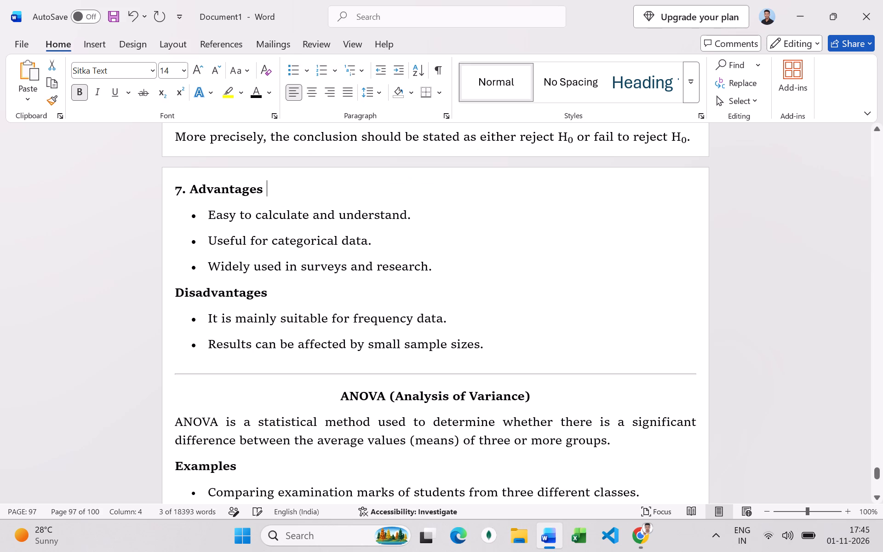
left_click(192, 187)
key("BackSpace")
key("BackSpace")
key("BackSpace")
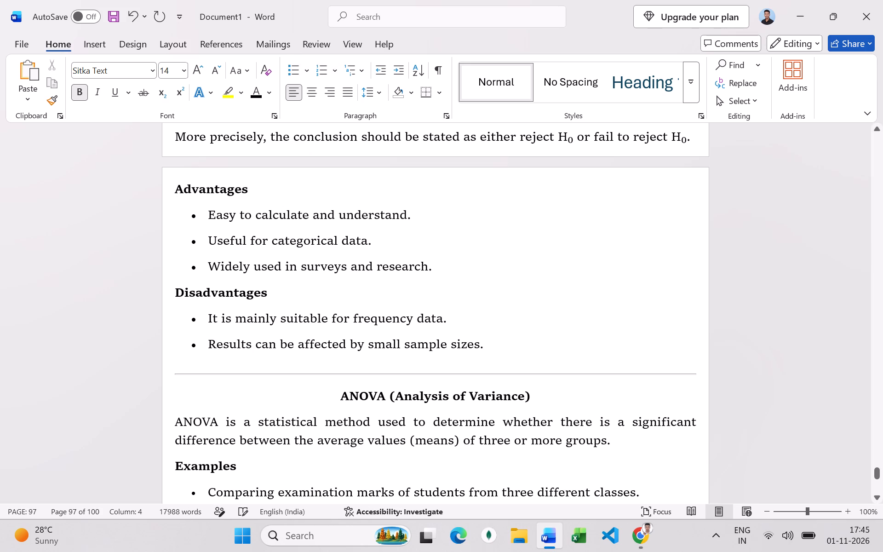
Insert a horizontal line after the Paired Sample T-test explanation, directly above the "2. Chi-Square Test (χ² Test)" heading, without extra space.
scroll(269, 256, "up", 10)
scroll(273, 305, "down", 2)
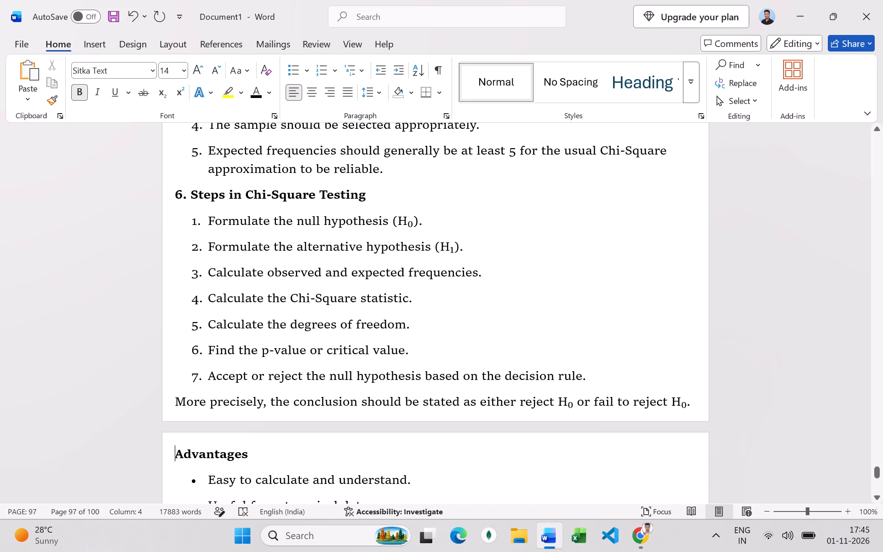
left_click(332, 330)
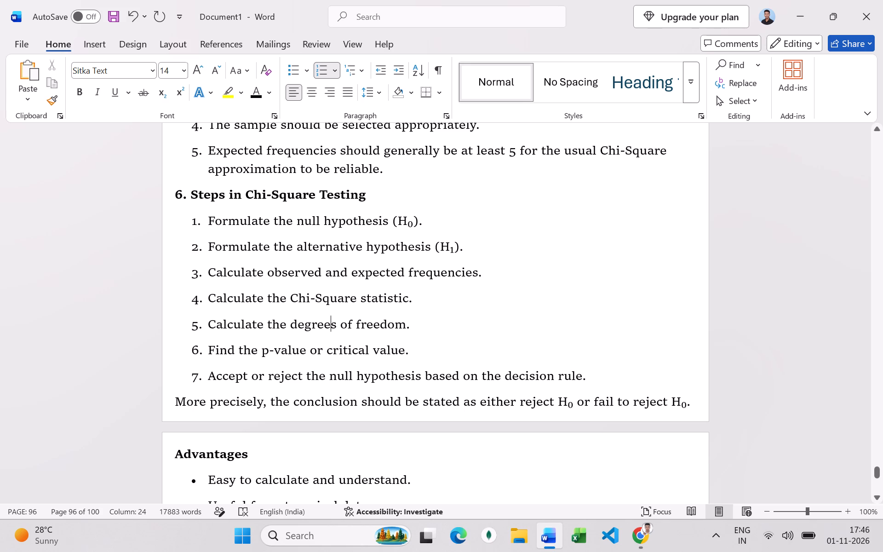
scroll(378, 345, "up", 9)
scroll(354, 345, "down", 1)
scroll(354, 345, "up", 14)
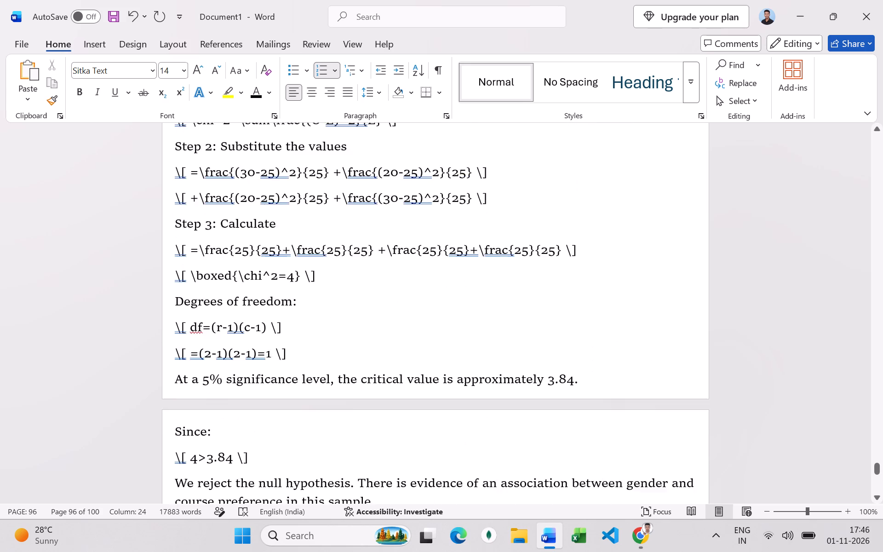
scroll(354, 345, "up", 11)
scroll(353, 345, "down", 1)
scroll(353, 345, "up", 10)
scroll(353, 345, "down", 1)
scroll(353, 345, "up", 7)
scroll(350, 345, "down", 1)
scroll(350, 345, "up", 16)
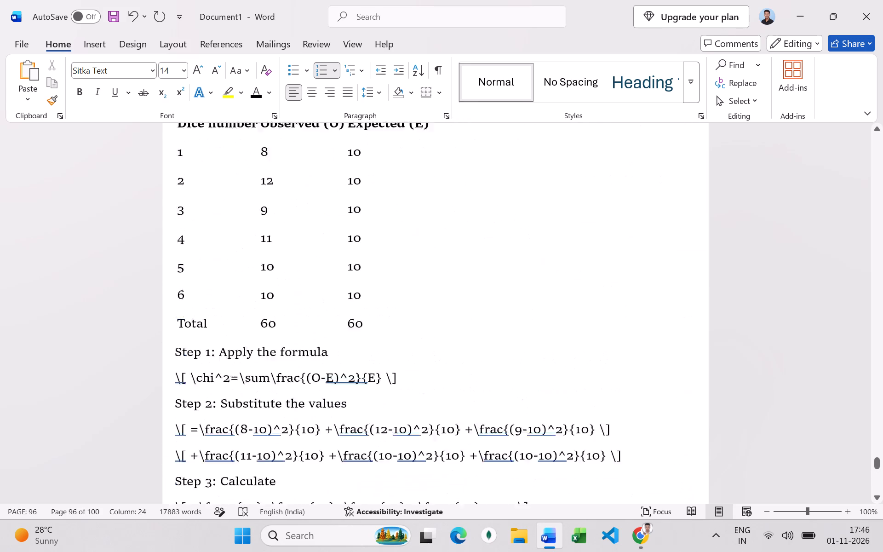
scroll(343, 347, "up", 9)
scroll(343, 347, "down", 1)
scroll(343, 347, "up", 12)
scroll(342, 349, "up", 11)
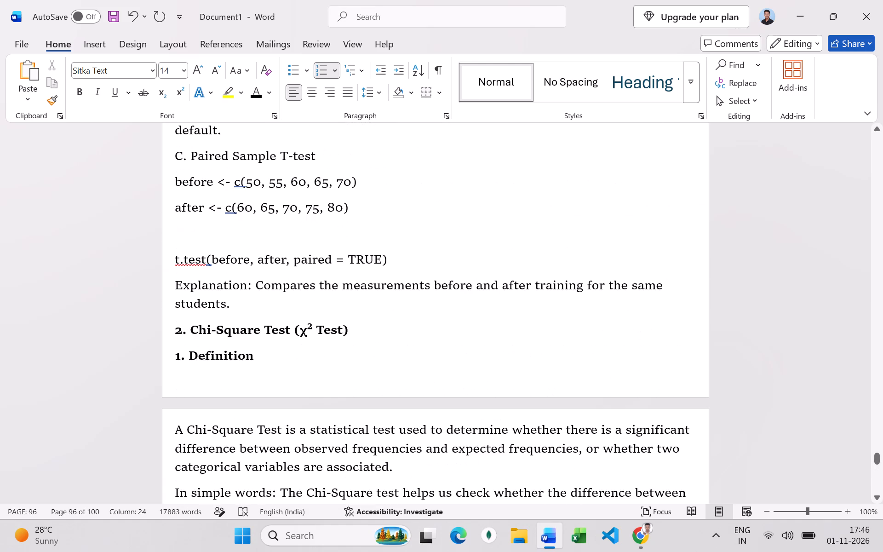
left_click(272, 309)
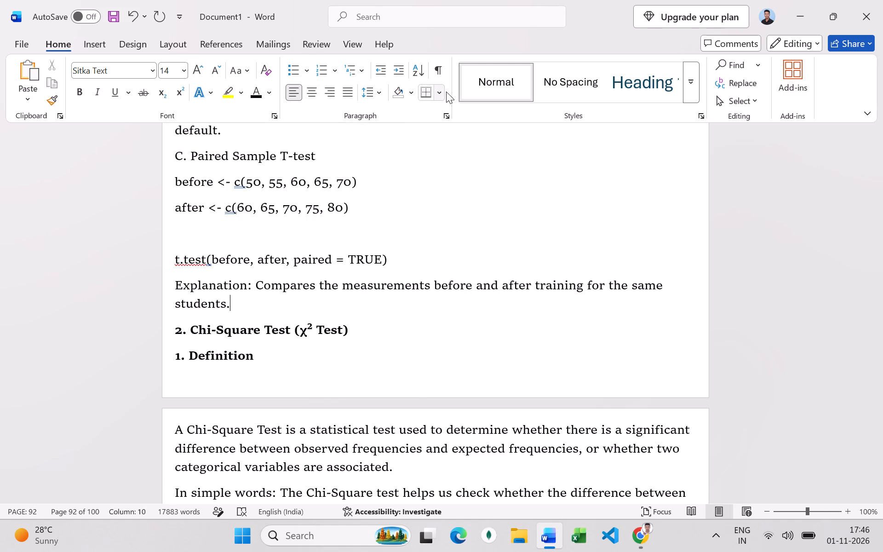
left_click(440, 89)
left_click(459, 347)
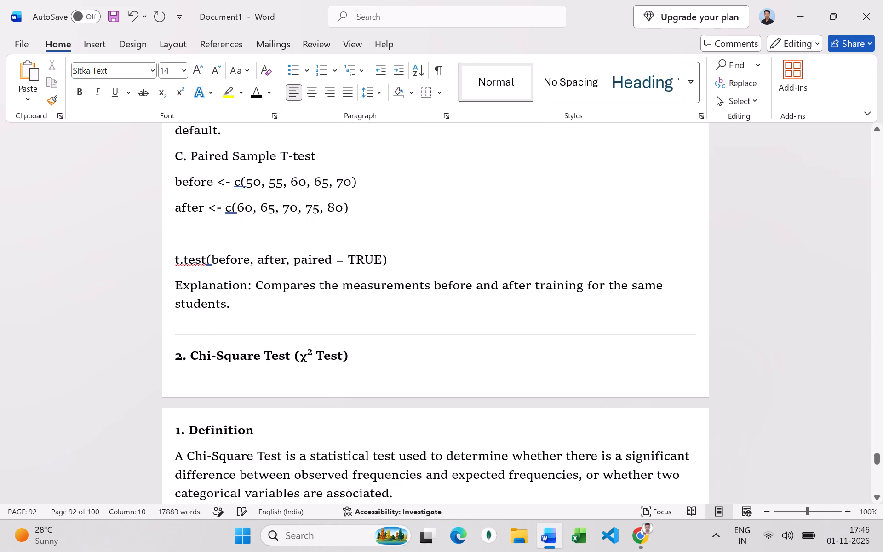
left_click(175, 335)
key("BackSpace")
Remove the number "2." from the start of the "Chi-Square Test (χ² Test)" heading.
left_click(188, 346)
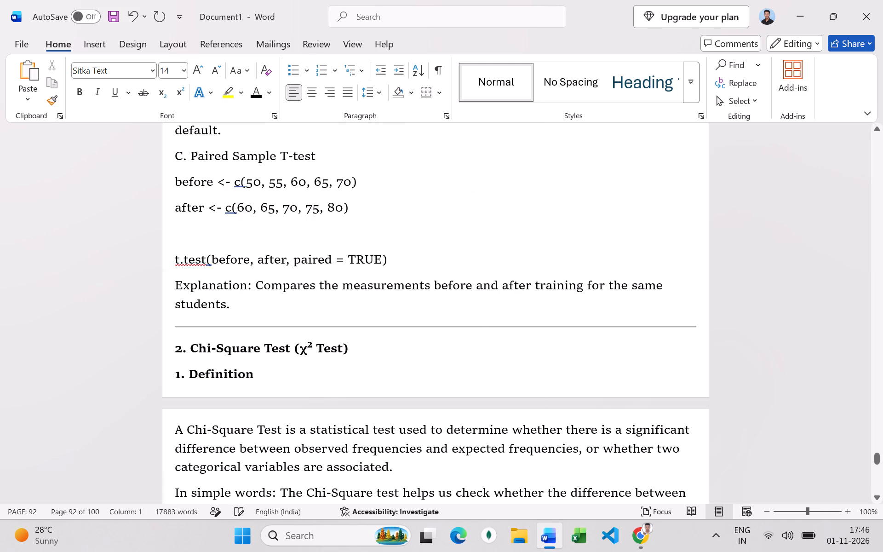
key("BackSpace")
key("BackSpace")
Change the "Chi-Square Test (χ² Test)" heading to uppercase and centre it.
left_click_drag(363, 339, 134, 345)
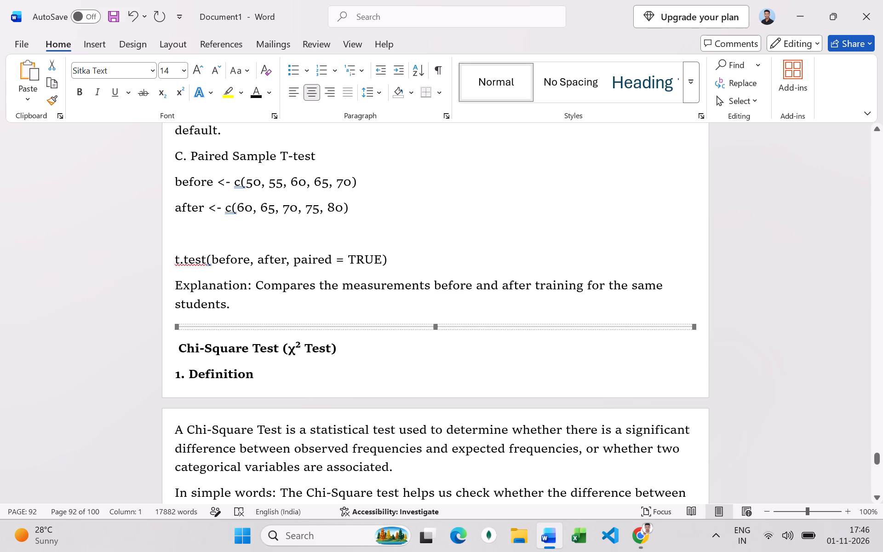
left_click(181, 351)
left_click_drag(181, 351, 348, 356)
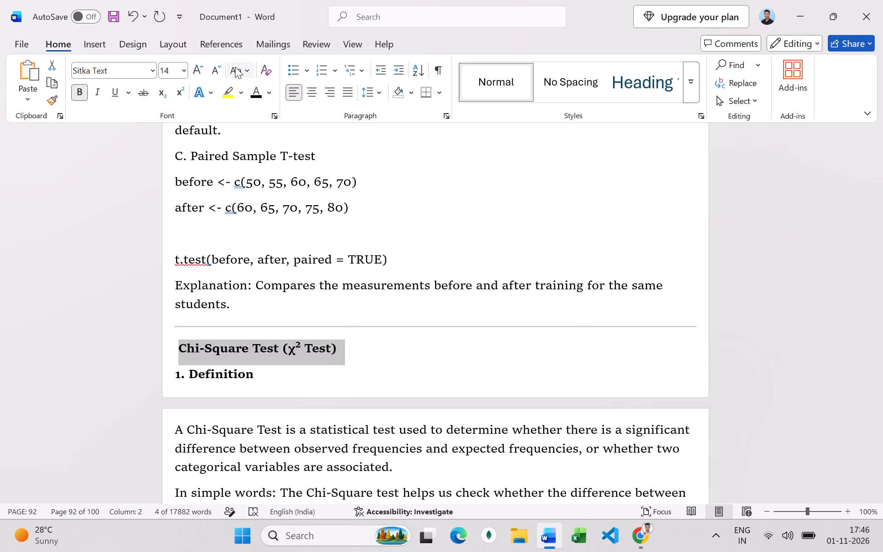
left_click(235, 67)
left_click(275, 132)
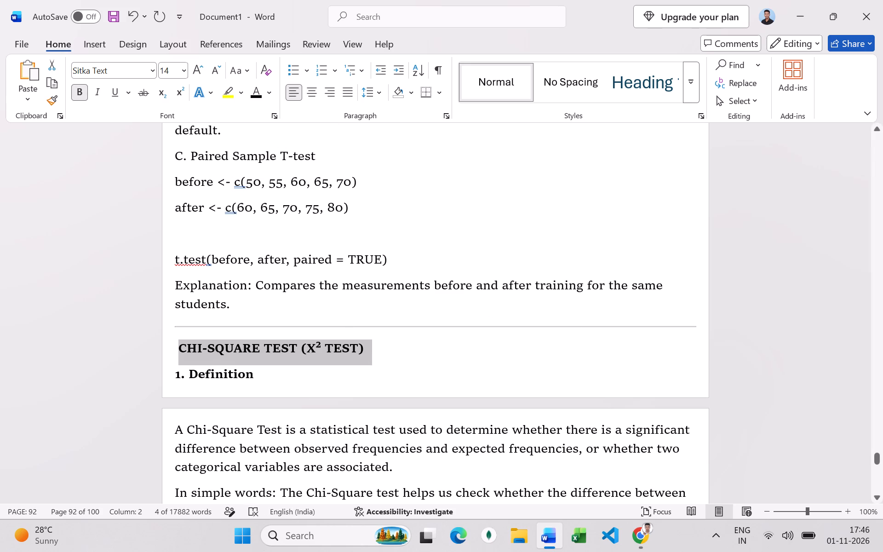
left_click(313, 94)
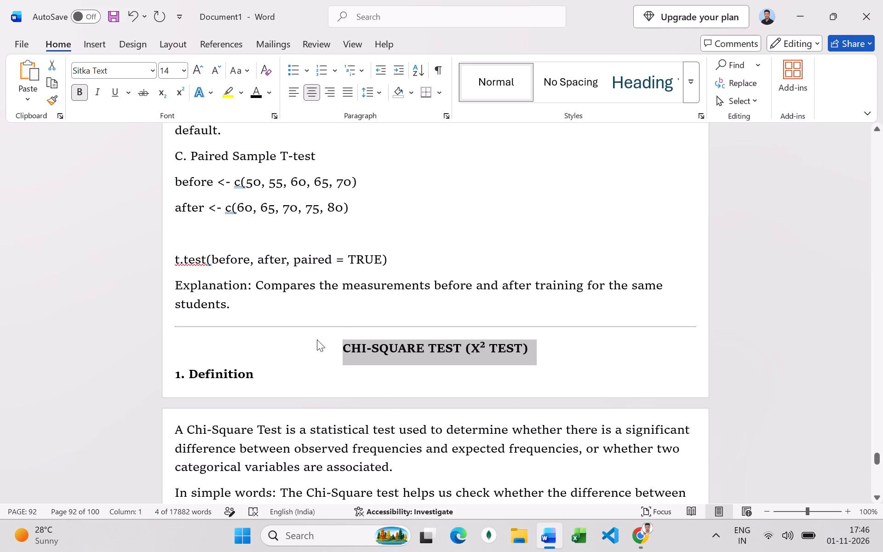
Delete the "1. Definition" heading below the Chi-Square Test title, keeping the title separate from the definition paragraph.
scroll(269, 358, "down", 2)
left_click_drag(264, 317, 133, 312)
key("BackSpace")
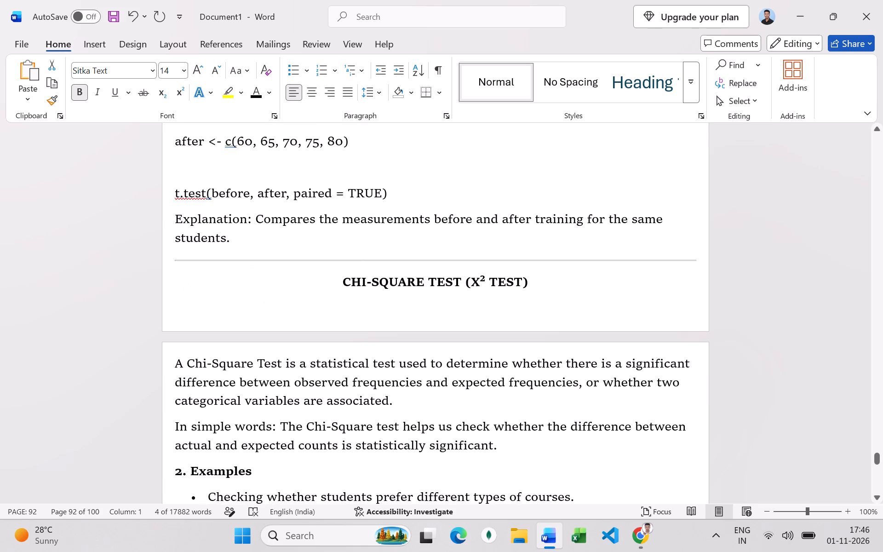
key("BackSpace")
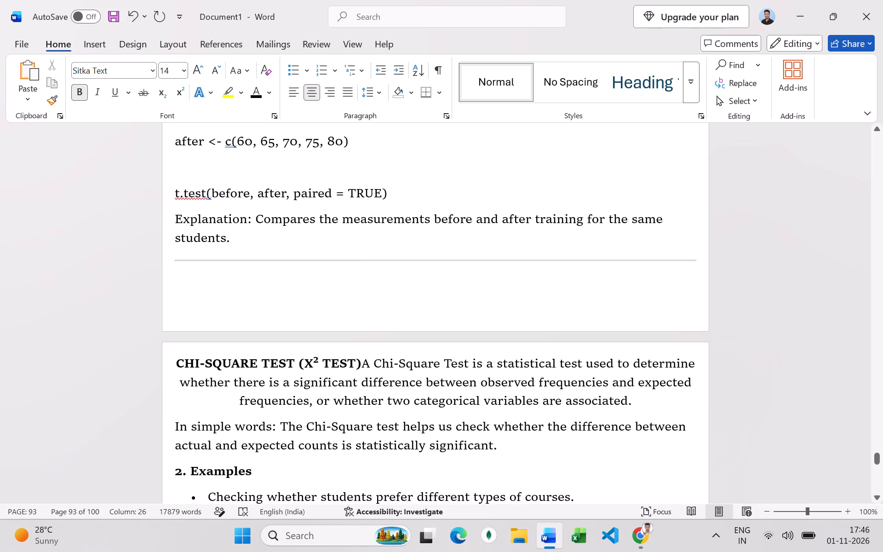
key("ctrl+z")
left_click(368, 377)
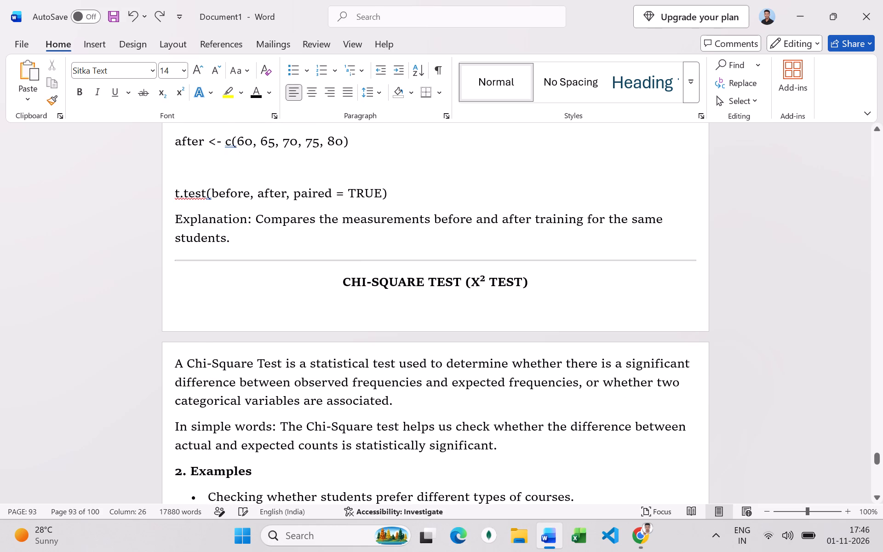
Delete the "In simple words" paragraph below the Chi-Square Test definition.
scroll(419, 408, "down", 2)
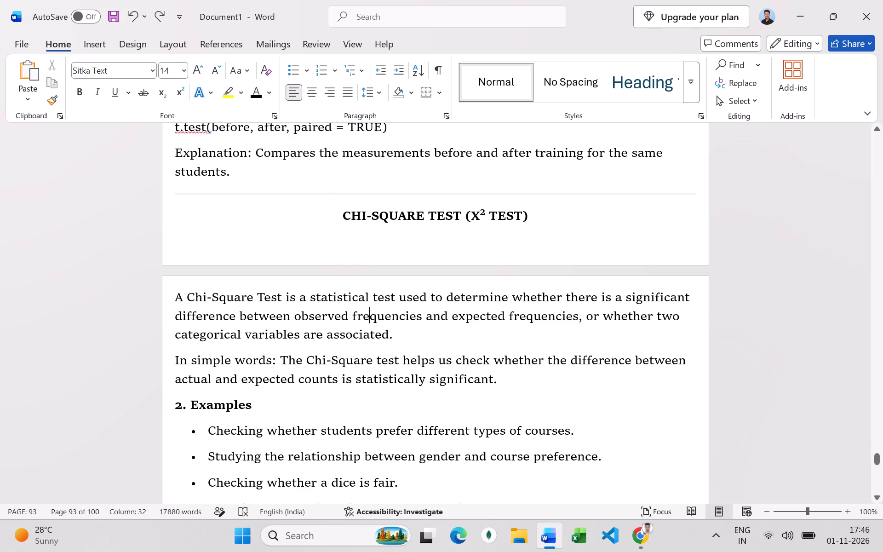
left_click_drag(513, 381, 178, 356)
key("BackSpace")
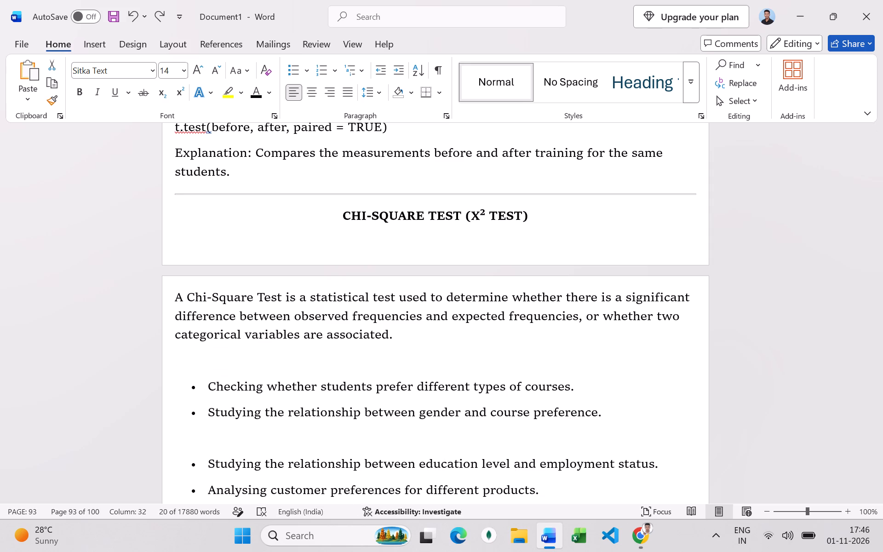
left_click_drag(406, 336, 102, 294)
key("ctrl+c")
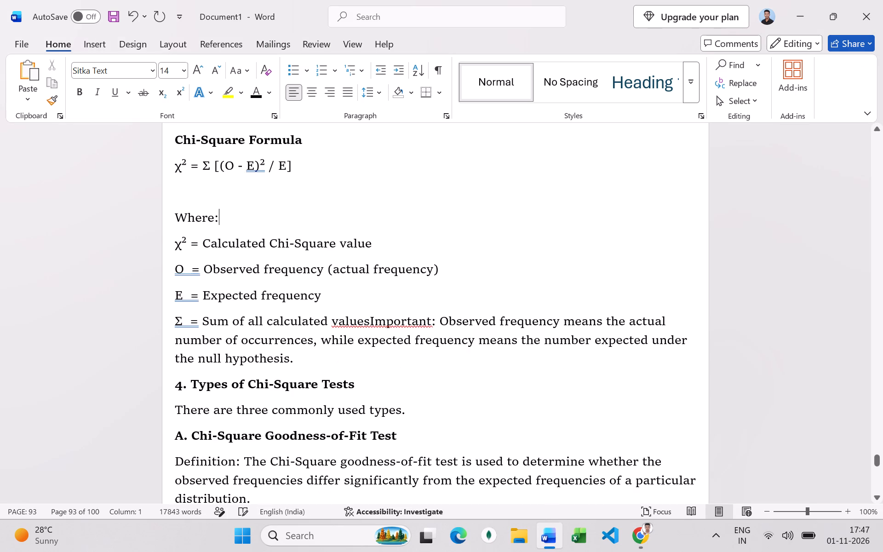
left_click(183, 186)
key("BackSpace")
Indent the χ² = Σ [(O - E)² / E] formula line by four tab stops.
left_click(170, 172)
key("Tab")
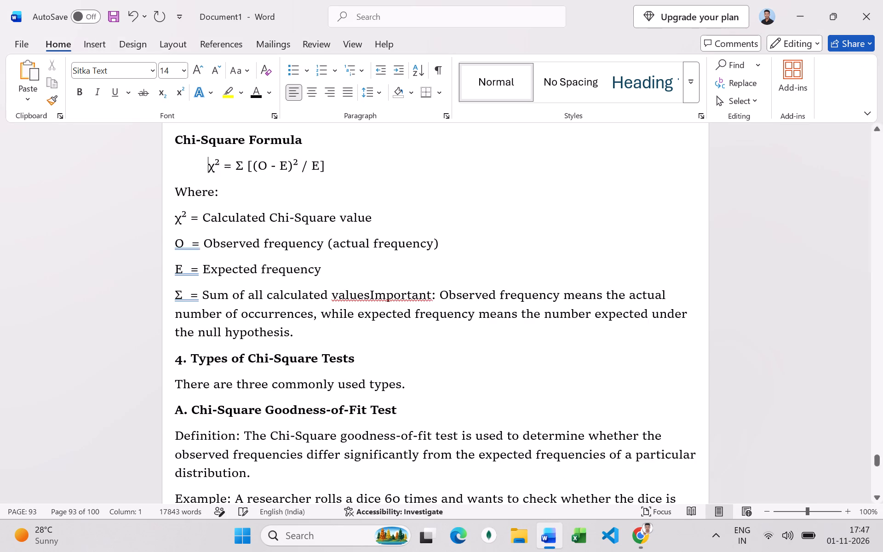
key("Tab")
key("Tab")
key("Tab")
Split the "Important" text from the "Sum of all calculated values" line into its own paragraph.
left_click(342, 272)
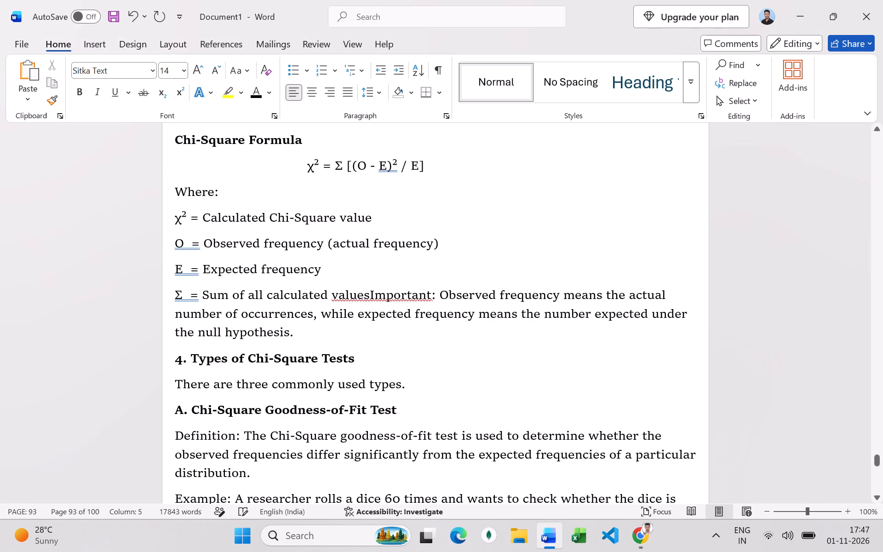
left_click(369, 290)
key("Return")
Indent the four symbol definition lines under "Where:" by two levels and set their line spacing to 1.0.
left_click_drag(393, 296, 173, 227)
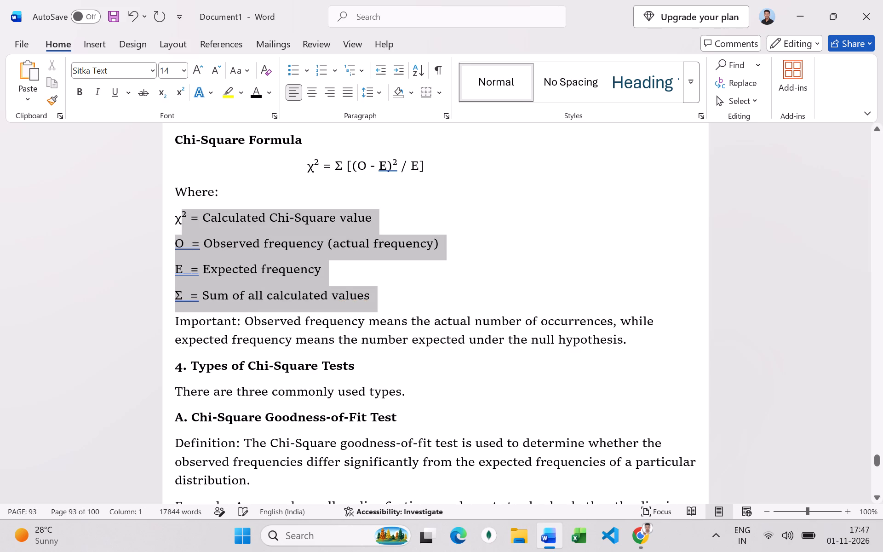
left_click_drag(173, 227, 156, 220)
double_click(396, 72)
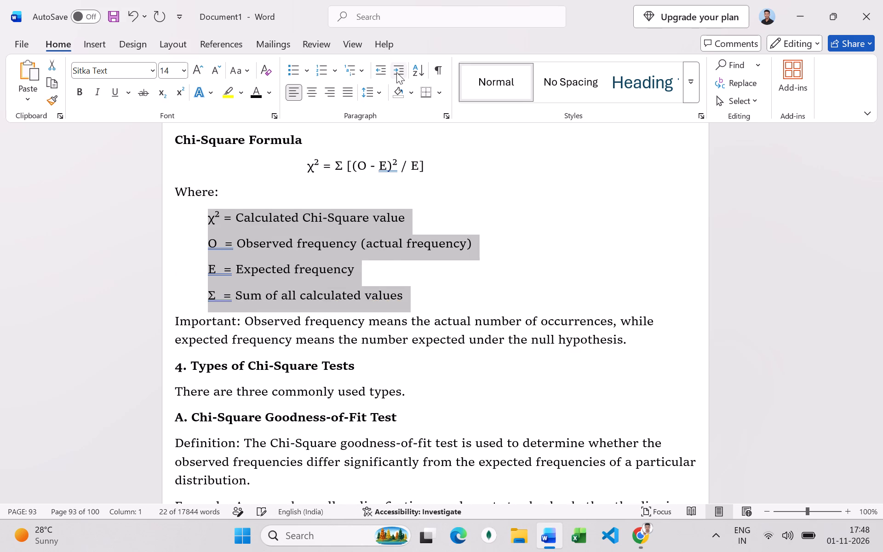
left_click(381, 82)
left_click(378, 88)
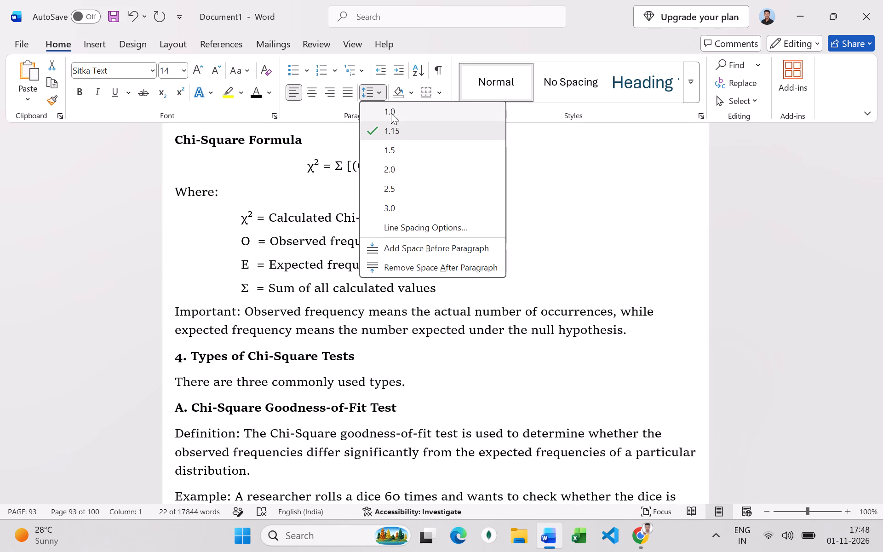
left_click(391, 113)
Delete the "Important" paragraph about observed and expected frequency below the symbol definitions.
left_click(384, 343)
left_click_drag(652, 337, 400, 339)
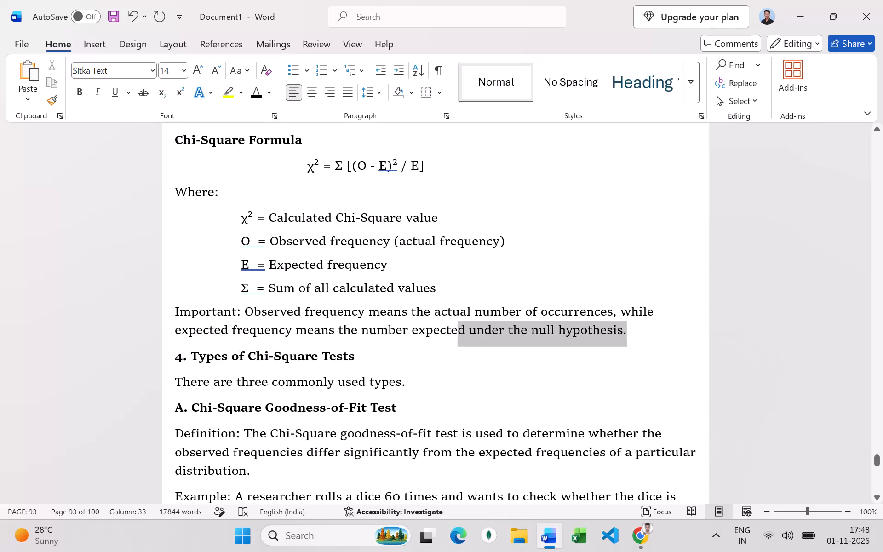
left_click_drag(400, 339, 179, 305)
key("BackSpace")
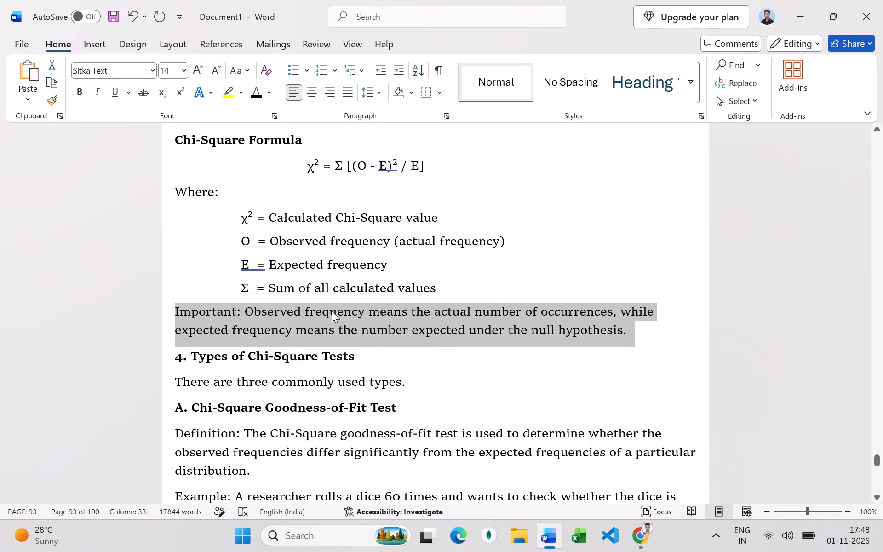
Remove the number "4." from the "Types of Chi-Square Tests" heading.
left_click(187, 308)
left_click(192, 311)
key("BackSpace")
key("BackSpace")
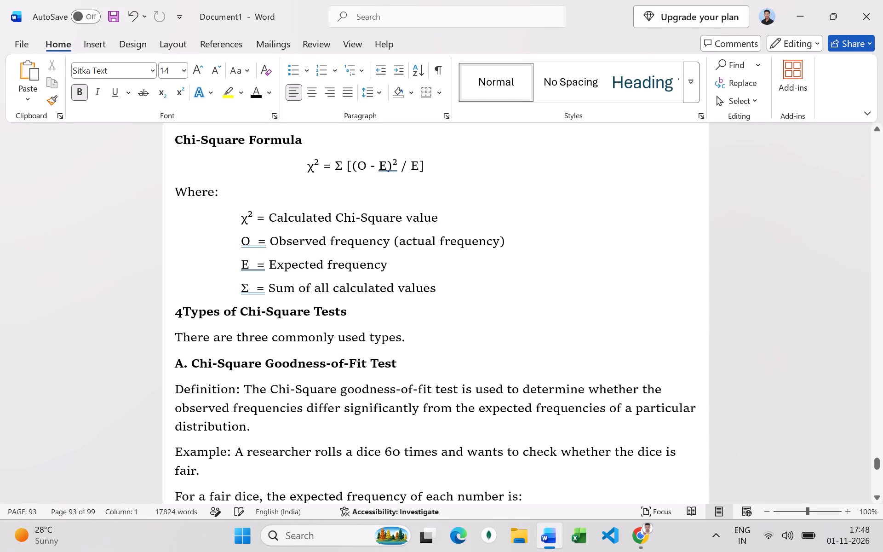
key("BackSpace")
Delete the sentence "There are three commonly used types." under the Types of Chi-Square Tests heading.
left_click_drag(420, 334, 135, 347)
key("BackSpace")
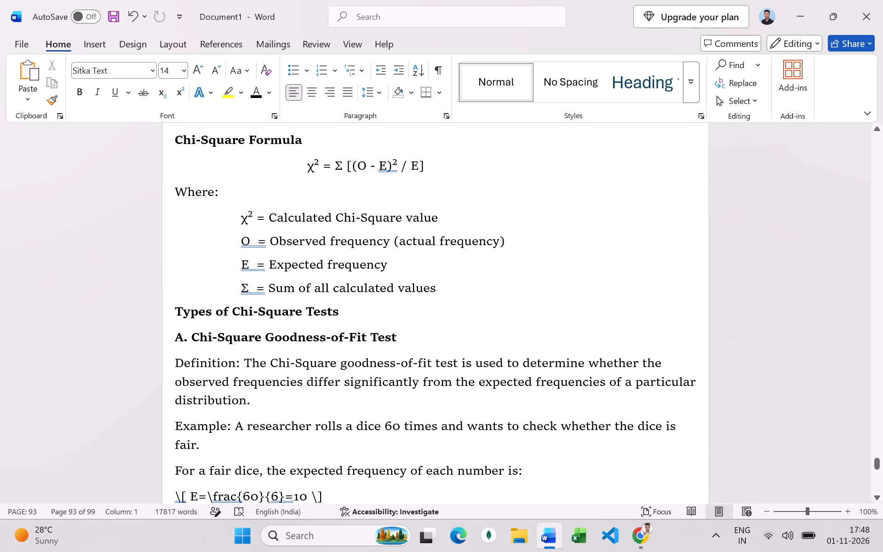
Delete the whole dice example from the Goodness-of-Fit Test section, including its table, calculations and conclusion, keeping the definition.
scroll(262, 313, "down", 4)
scroll(258, 313, "up", 1)
scroll(258, 313, "down", 4)
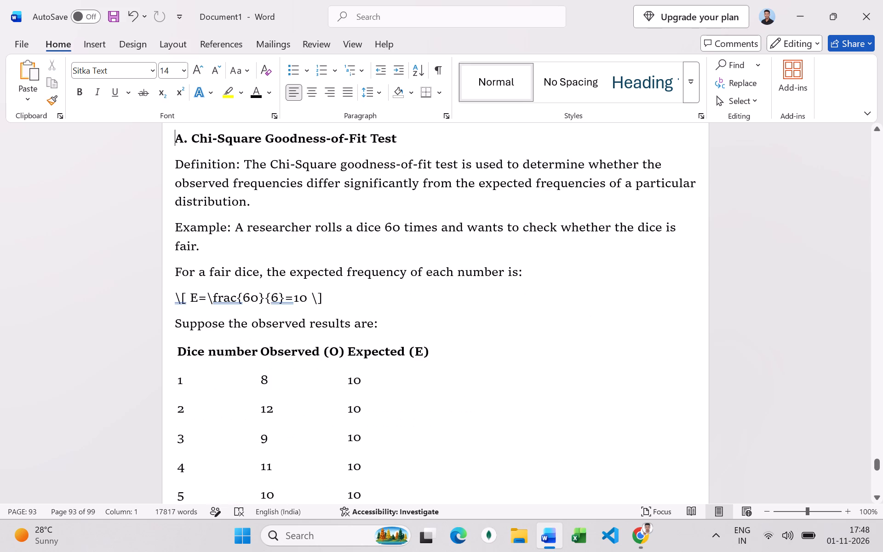
scroll(269, 300, "down", 8)
scroll(269, 300, "up", 10)
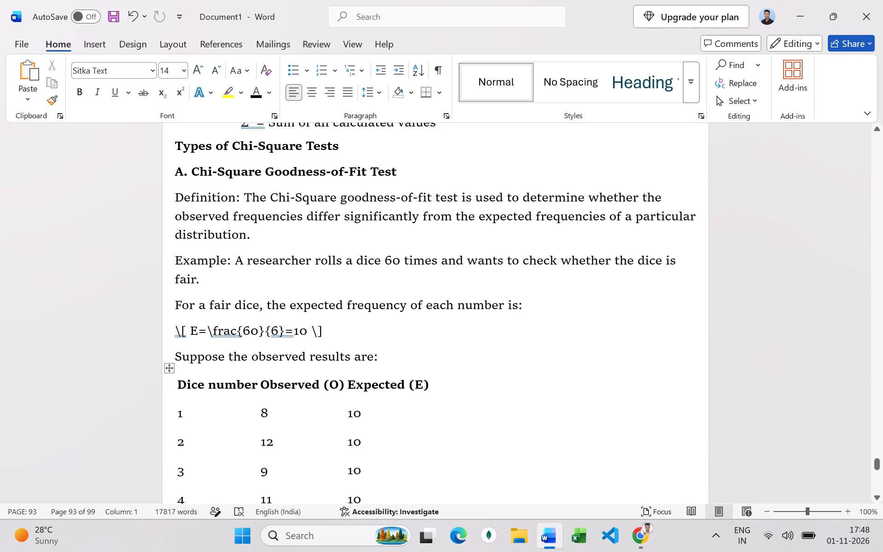
left_click_drag(174, 260, 258, 342)
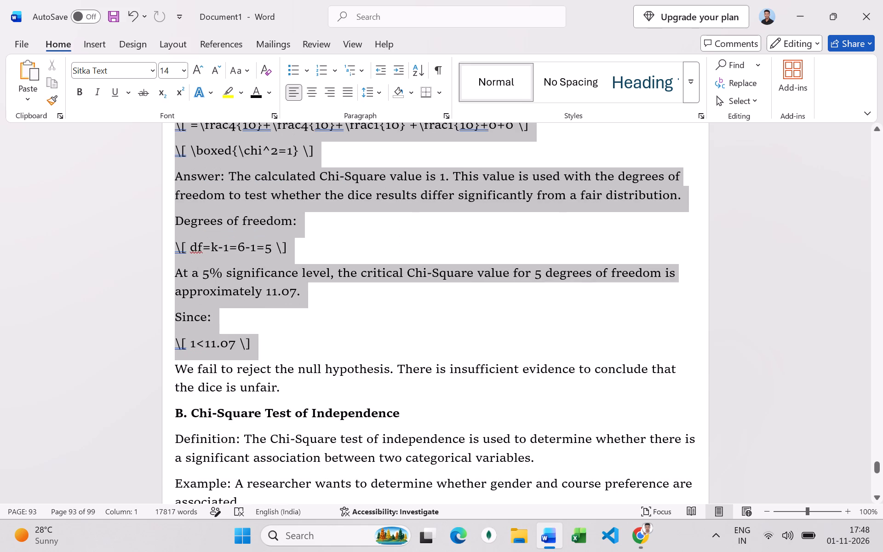
left_click_drag(258, 342, 302, 384)
key("BackSpace")
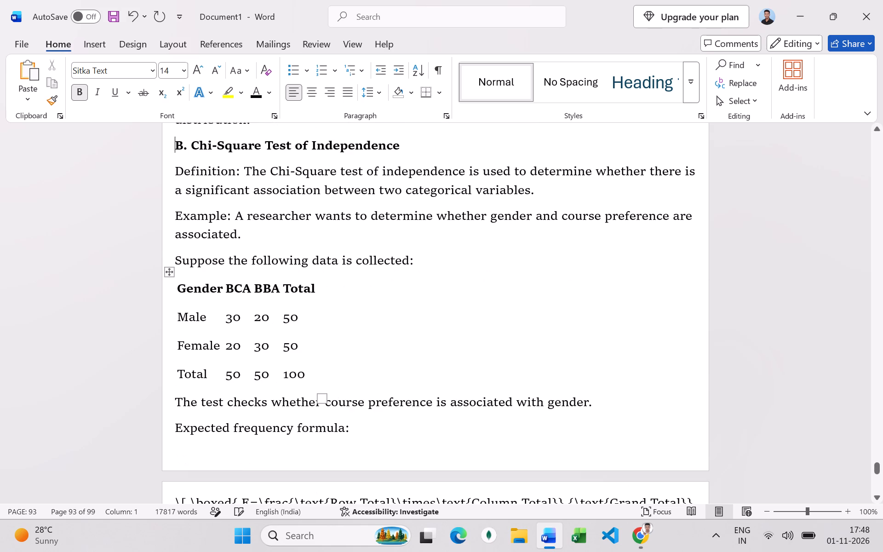
Delete the gender and course preference example with its tables and calculations from the Chi-Square Test of Independence section.
left_click_drag(178, 222, 301, 551)
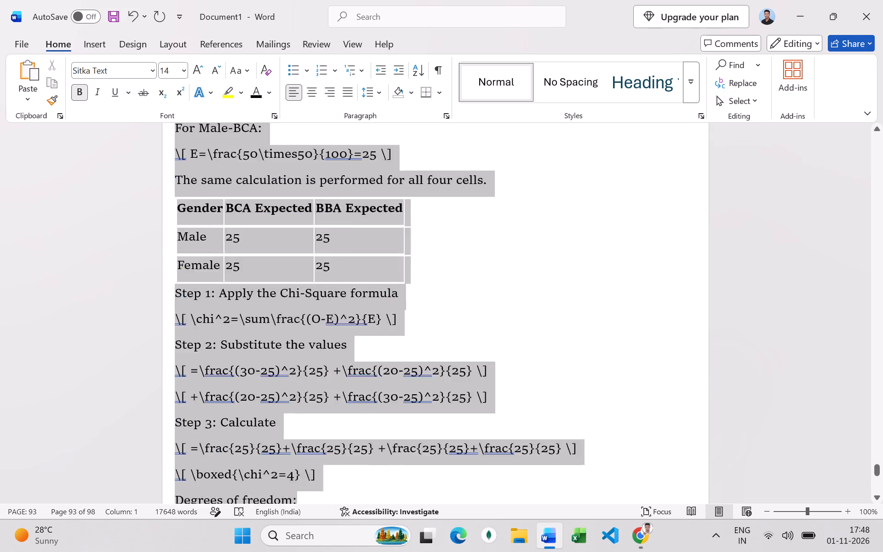
left_click_drag(301, 551, 392, 546)
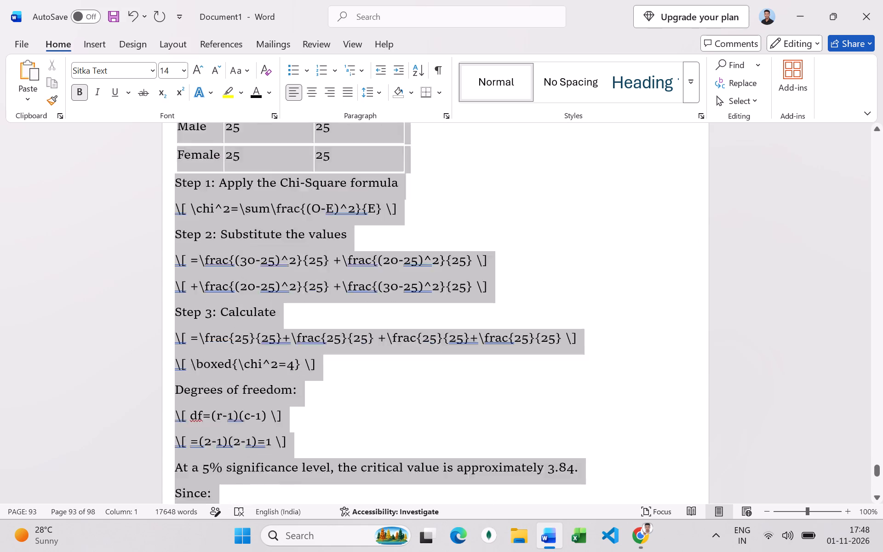
left_click_drag(392, 546, 401, 463)
key("BackSpace")
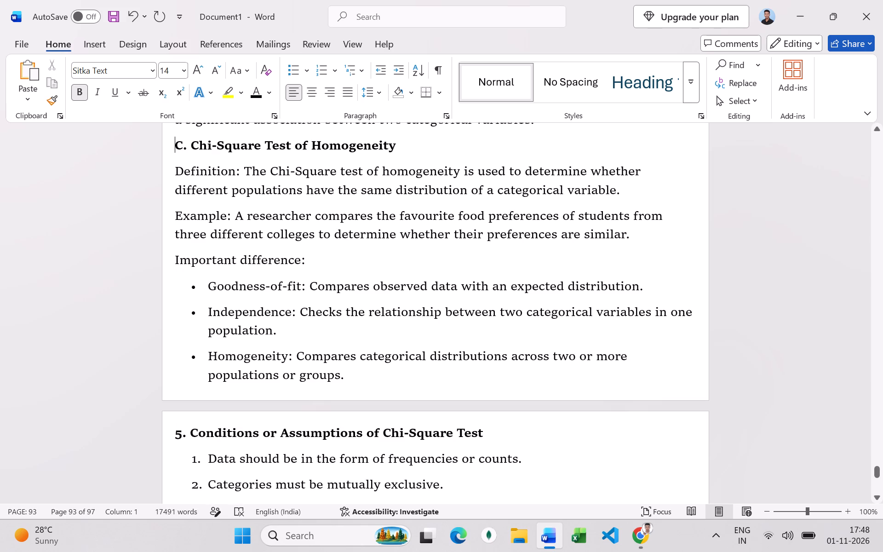
Delete the food preferences example and the "Important difference" list from the Chi-Square Test of Homogeneity section.
left_click_drag(167, 219, 352, 379)
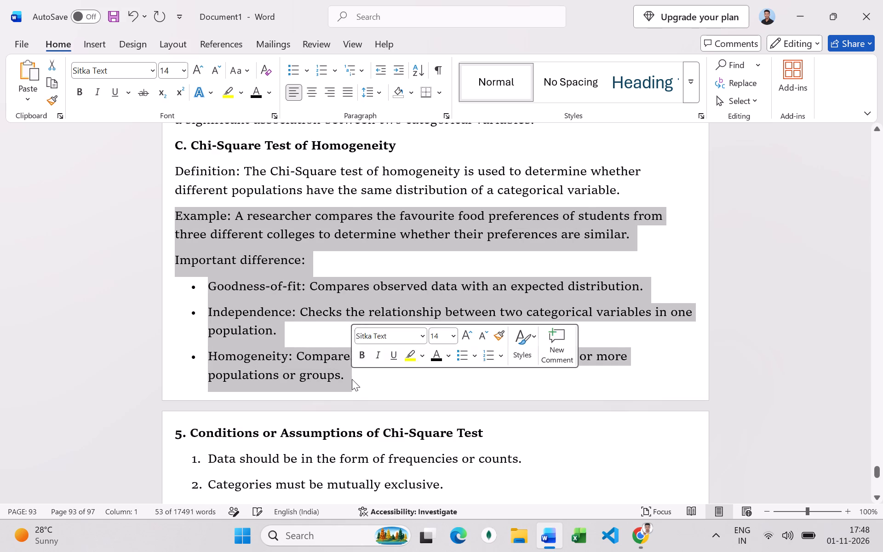
key("BackSpace")
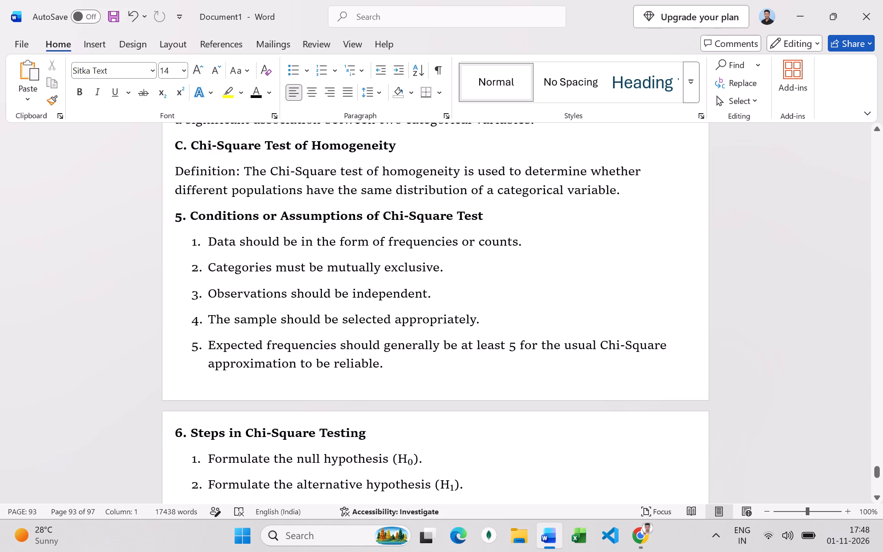
Delete the "5. Conditions or Assumptions of Chi-Square Test" heading and its five-item list.
left_click_drag(385, 380, 164, 229)
key("BackSpace")
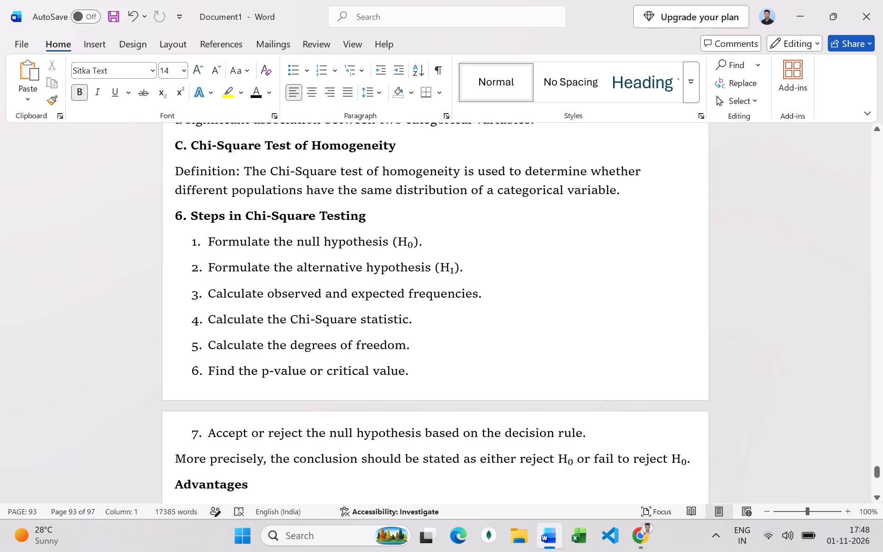
Delete the "6. Steps in Chi-Square Testing" heading, its seven steps and the closing conclusion sentence, leaving a blank line before Advantages.
scroll(311, 419, "down", 3)
left_click_drag(694, 357, 146, 110)
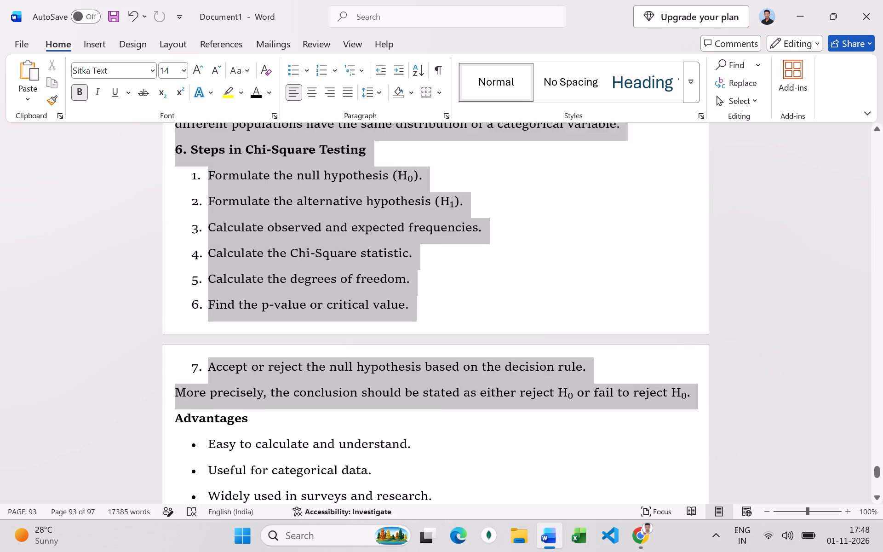
left_click_drag(146, 110, 153, 195)
key("BackSpace")
key("Return")
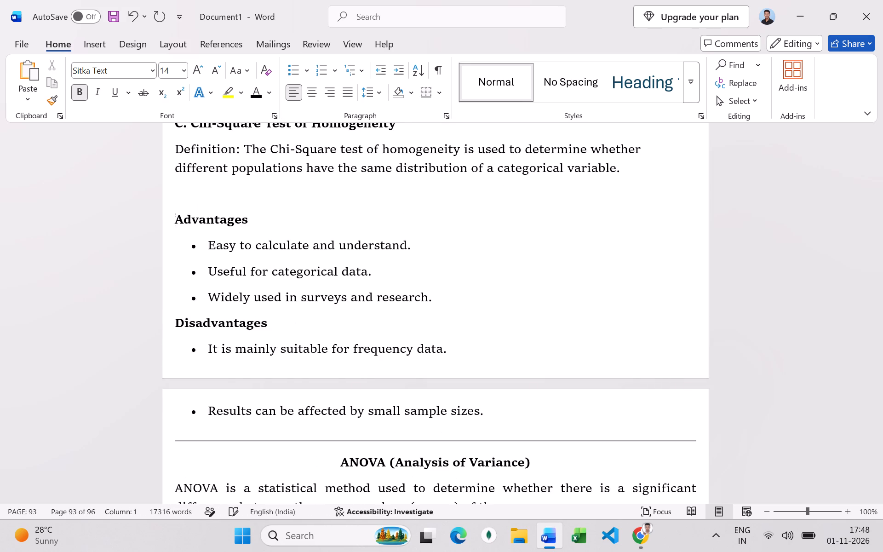
Insert two blank lines above the centred "CHI-SQUARE TEST (X² TEST)" heading so it starts on the same page as its definition.
scroll(212, 226, "up", 3)
scroll(212, 226, "down", 1)
scroll(212, 226, "up", 2)
scroll(229, 316, "up", 13)
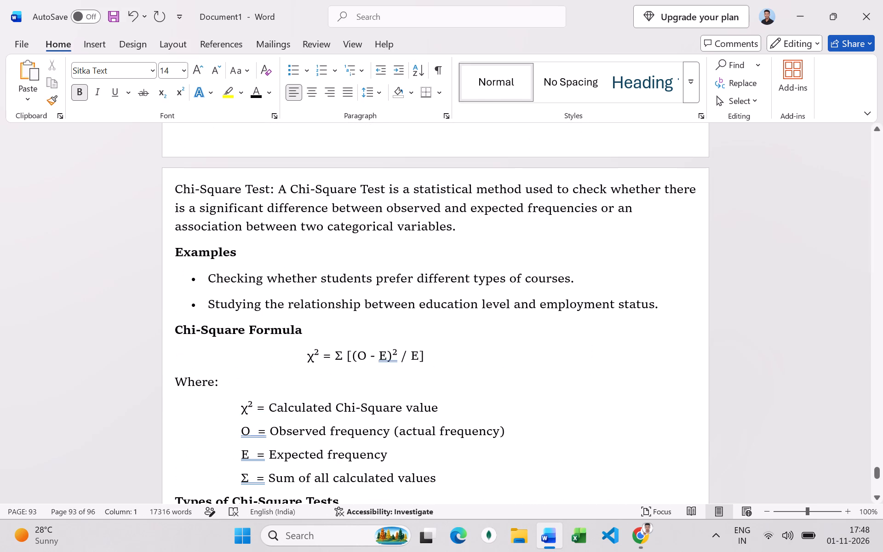
scroll(249, 335, "up", 4)
scroll(260, 341, "down", 11)
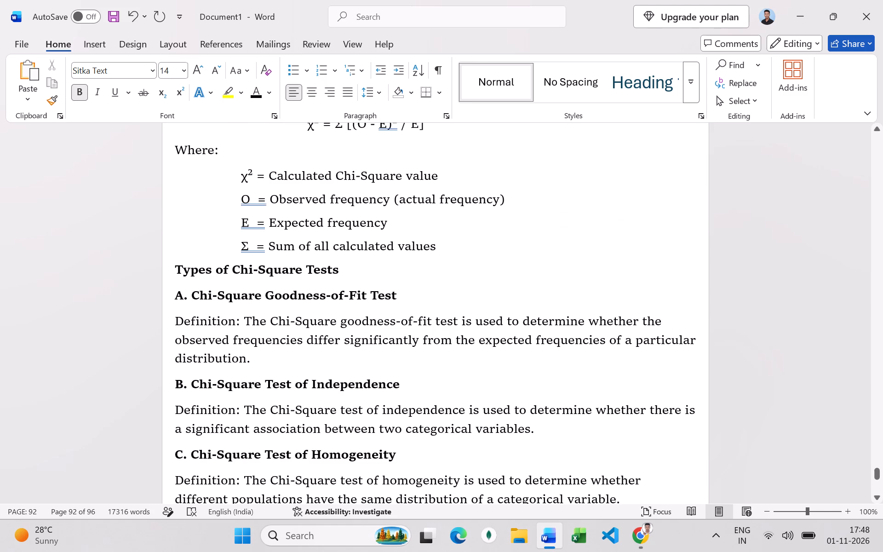
scroll(294, 278, "up", 6)
scroll(302, 207, "up", 3)
left_click(327, 184)
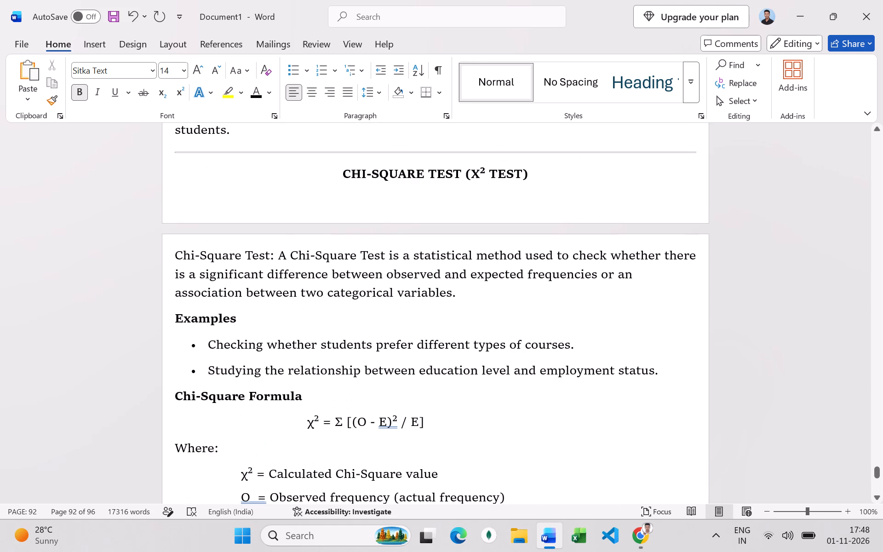
key("Return")
key("Return")
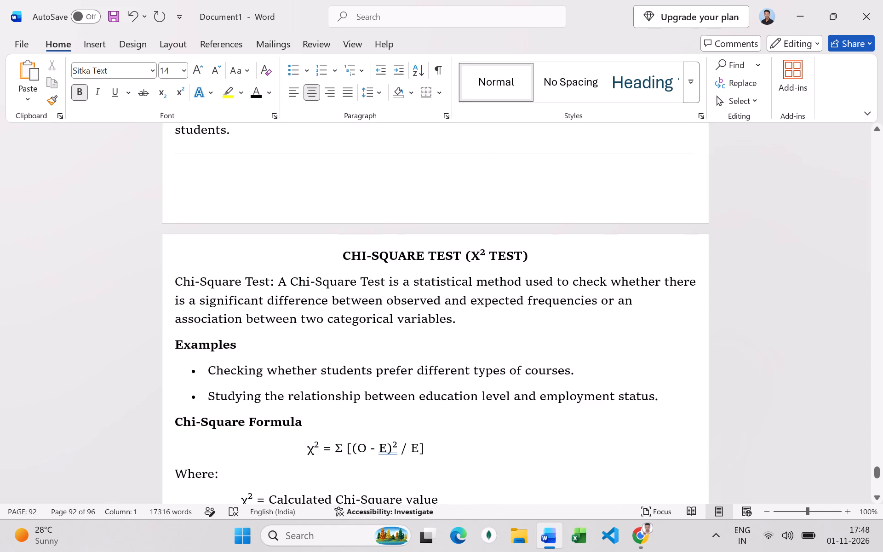
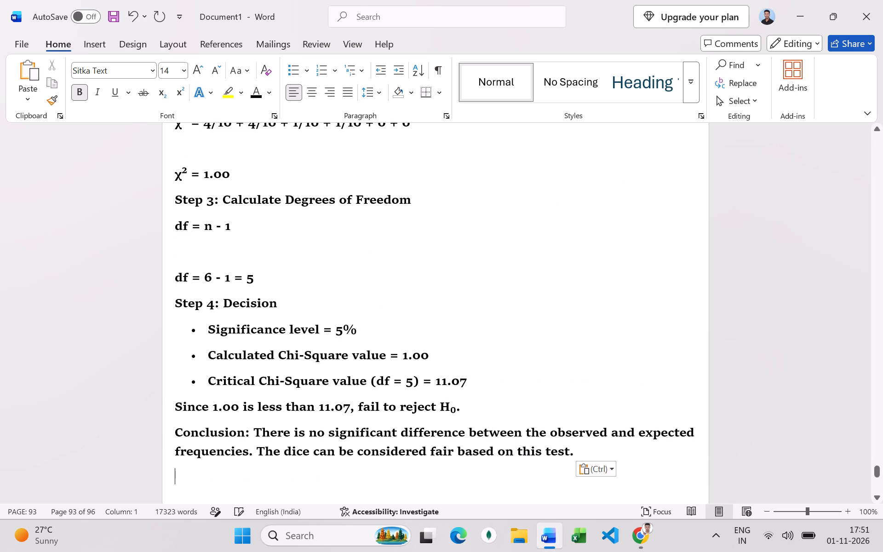
key("ctrl+z")
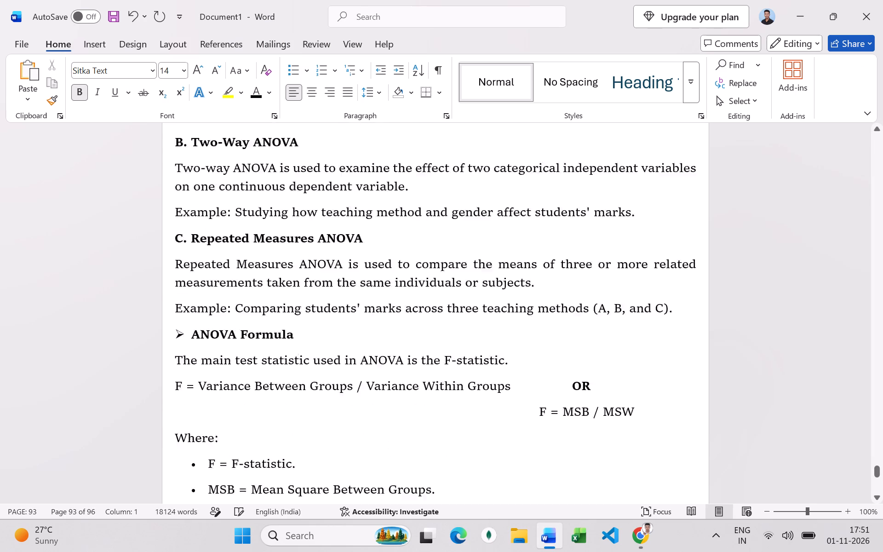
key("ctrl+b")
key("ctrl+v")
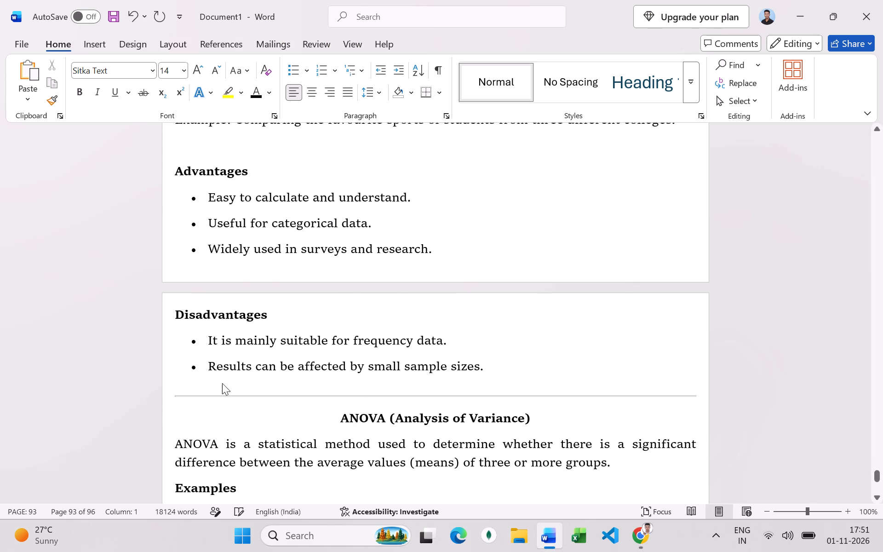
scroll(297, 440, "down", 4)
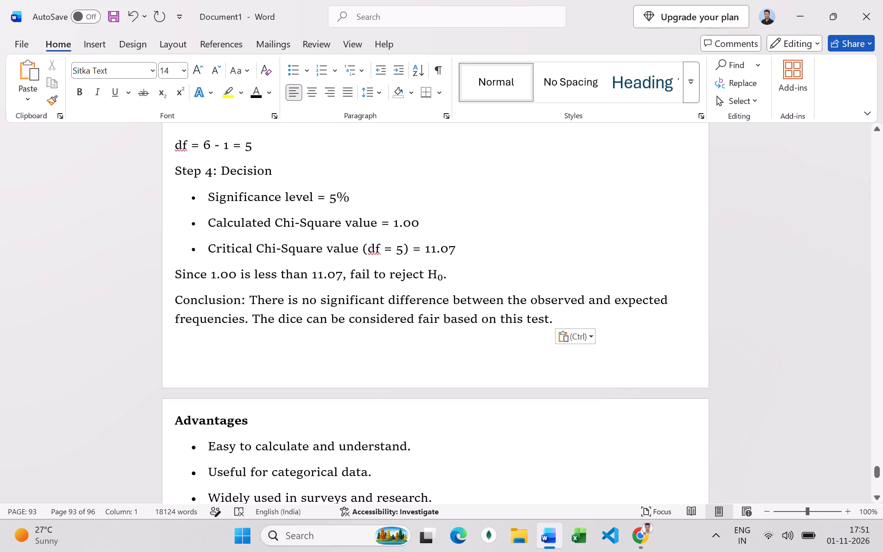
key("BackSpace")
Delete the Conclusion paragraph at the end of the pasted Chi-Square problem.
left_click_drag(564, 319, 382, 284)
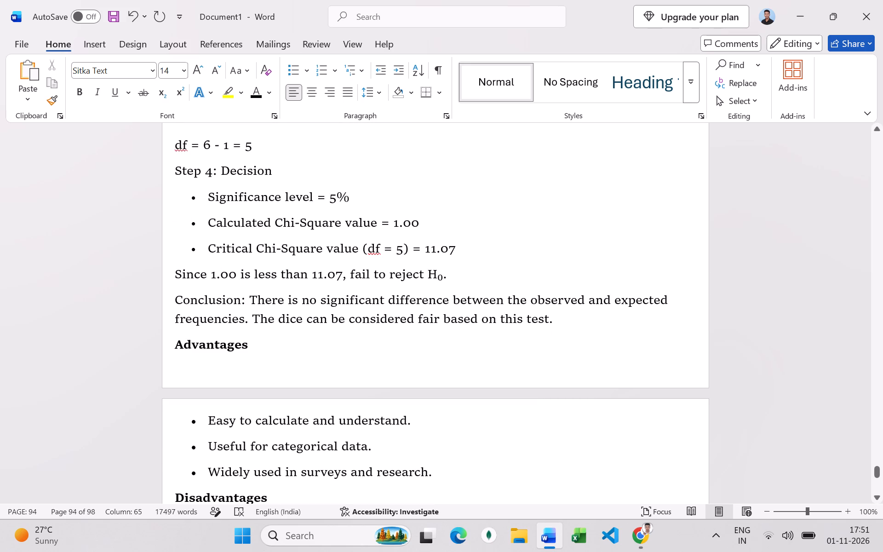
left_click_drag(382, 284, 161, 306)
key("BackSpace")
Indent the three bullets under "Step 4: Decision" by one level.
scroll(275, 257, "up", 4)
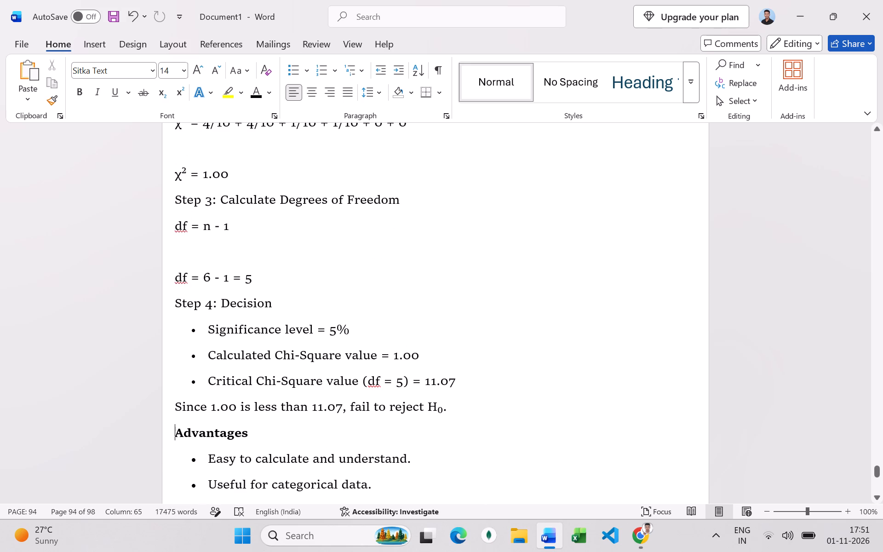
left_click_drag(467, 385, 205, 321)
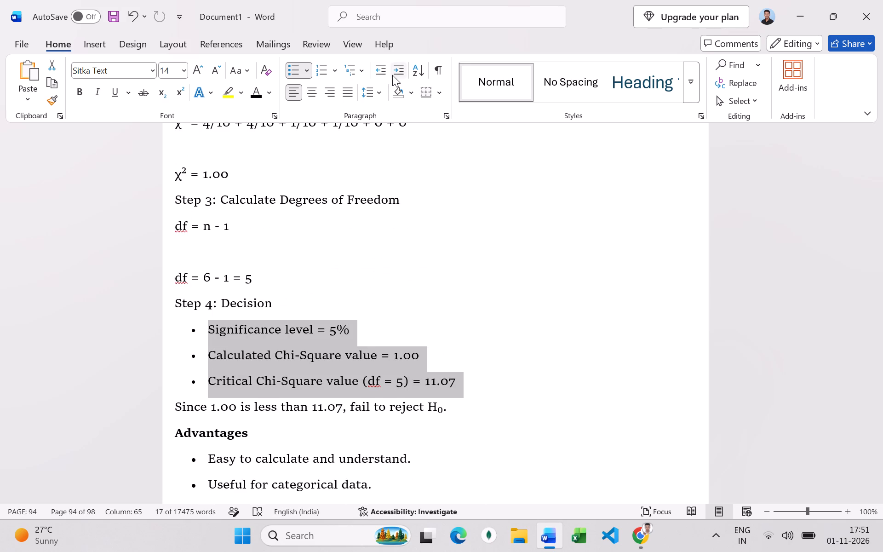
left_click(392, 75)
Remove the blank line between the two df formulas under Step 3 and indent both formulas by one level.
left_click(222, 242)
left_click(216, 264)
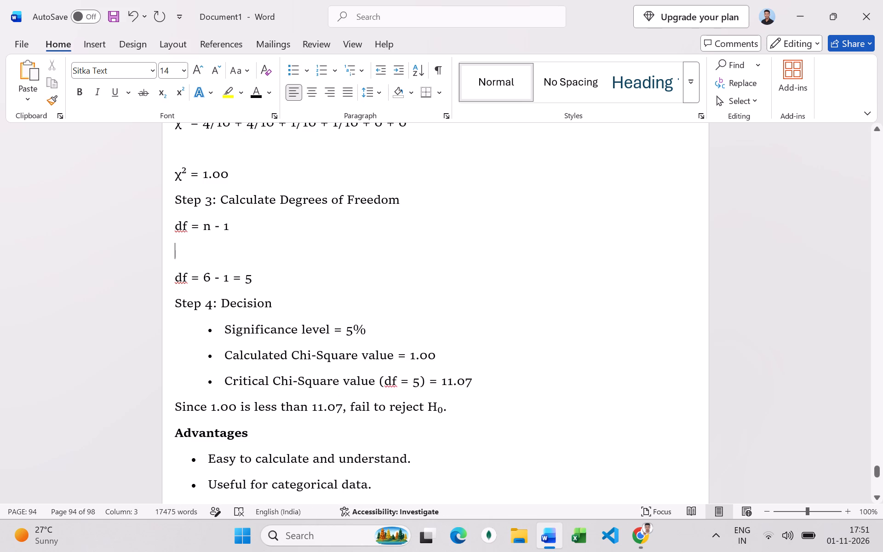
key("BackSpace")
left_click_drag(289, 263, 161, 221)
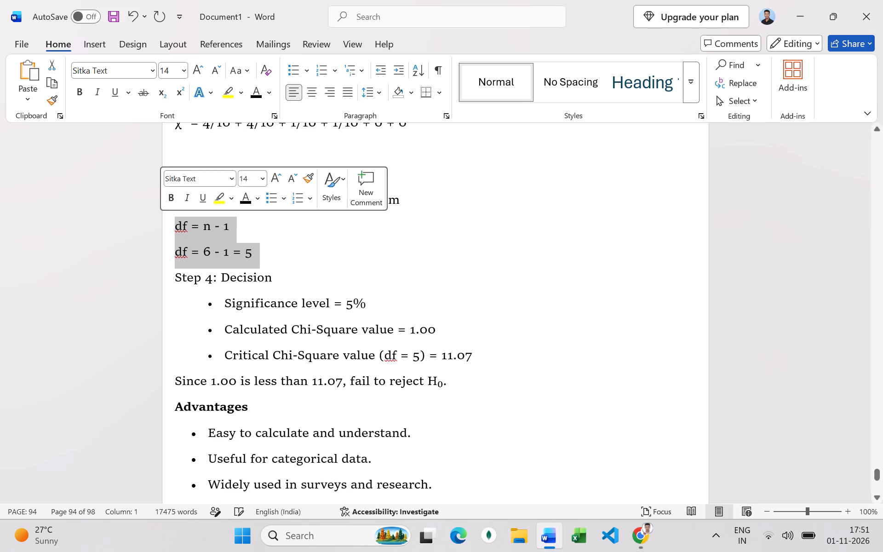
left_click(396, 80)
double_click(398, 75)
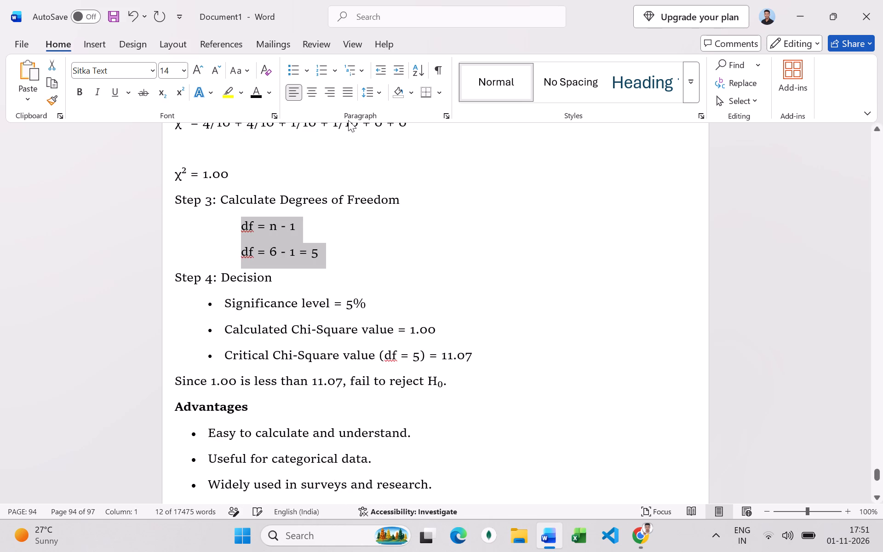
left_click(382, 72)
Remove the blank lines between the Step 2 Chi-Square calculations and indent all the calculation lines by one level.
scroll(271, 213, "up", 4)
left_click(208, 282)
key("BackSpace")
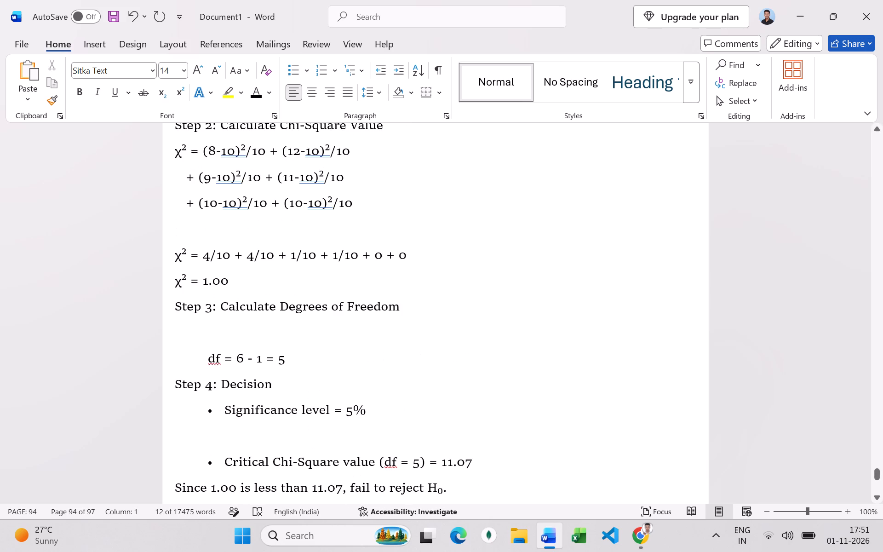
left_click(206, 234)
key("BackSpace")
left_click_drag(237, 259, 146, 151)
left_click(396, 69)
left_click(314, 233)
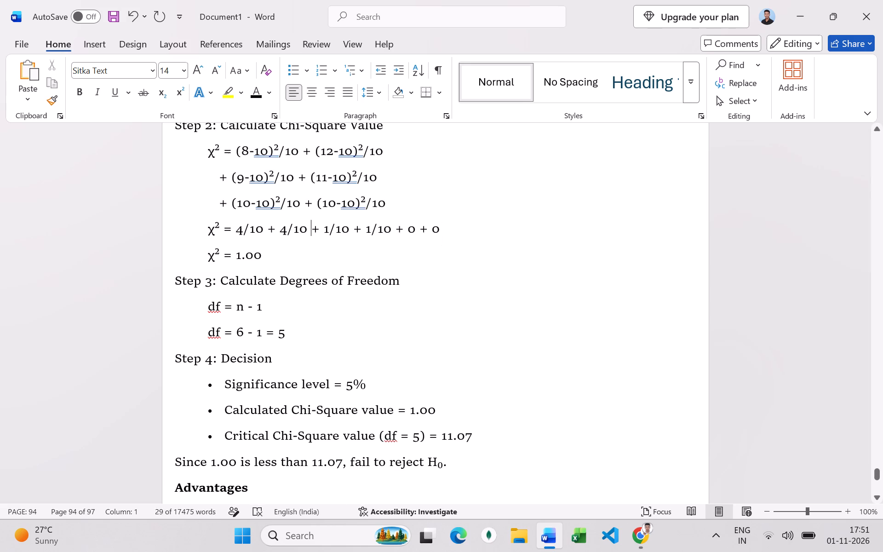
Apply the plain grid table style with full borders to the dice frequency table.
scroll(280, 235, "up", 5)
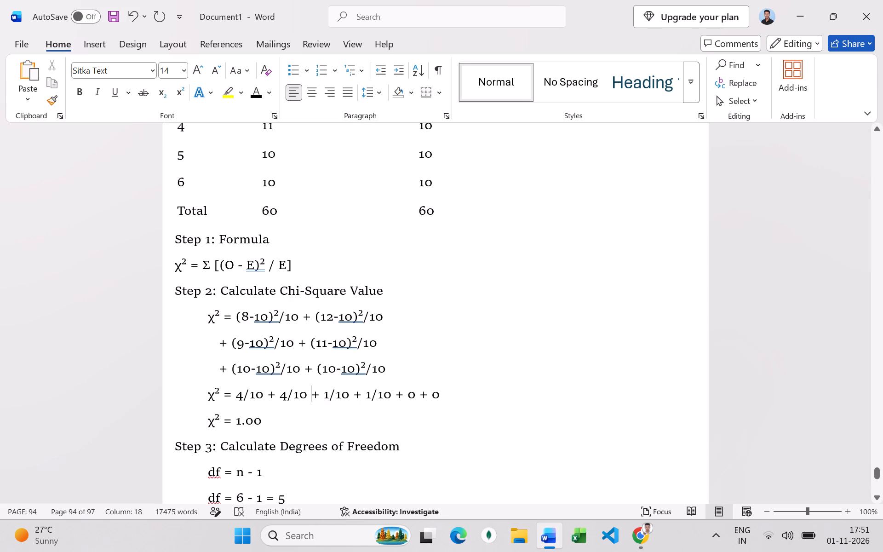
scroll(245, 328, "up", 4)
scroll(291, 380, "up", 6)
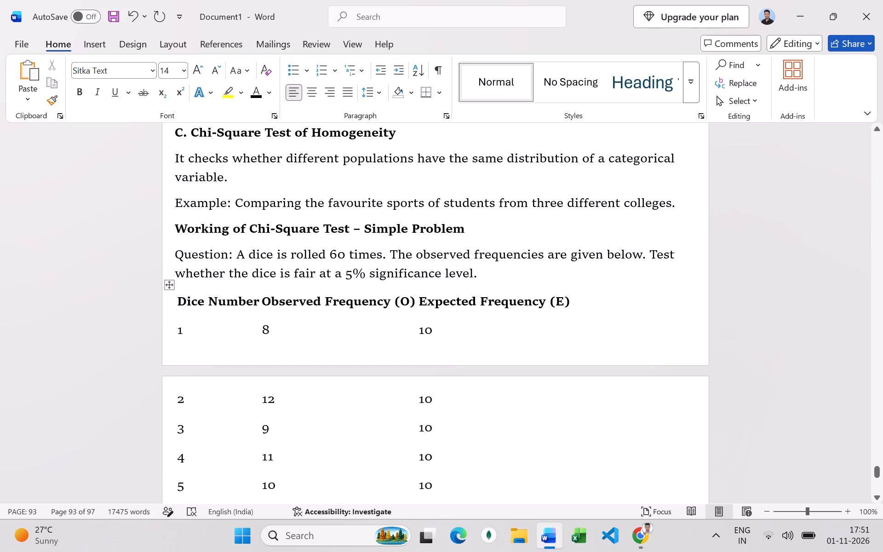
left_click(169, 285)
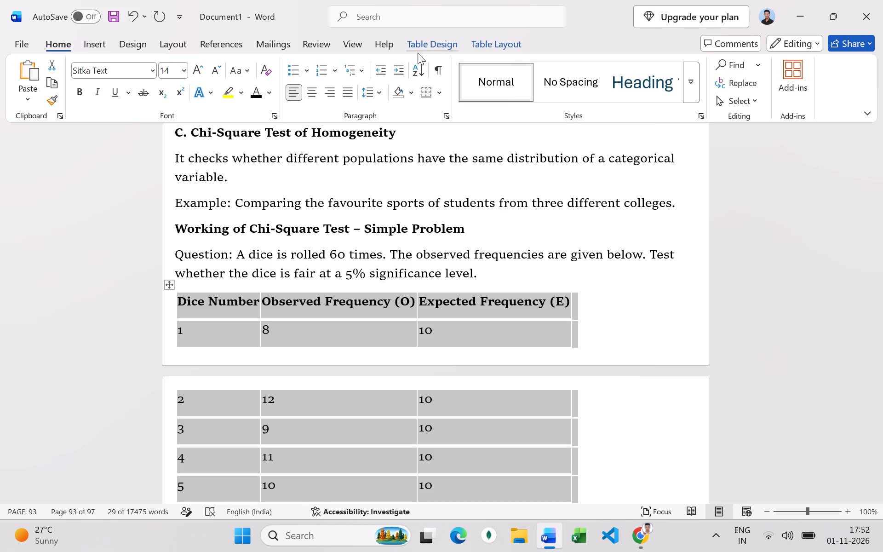
left_click(424, 46)
left_click(215, 86)
left_click(366, 344)
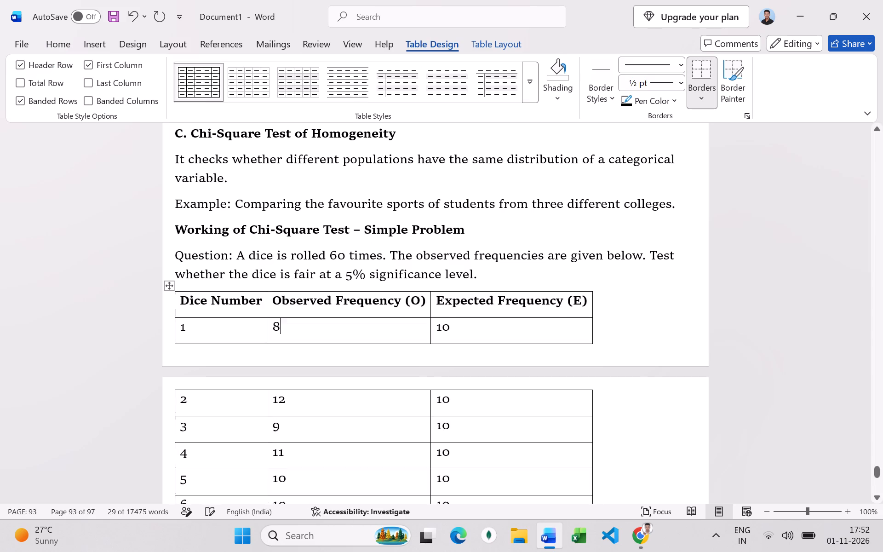
Indent the χ² = Σ [(O - E)² / E] formula under "Step 1: Formula" by one level.
scroll(360, 348, "down", 4)
scroll(307, 350, "down", 3)
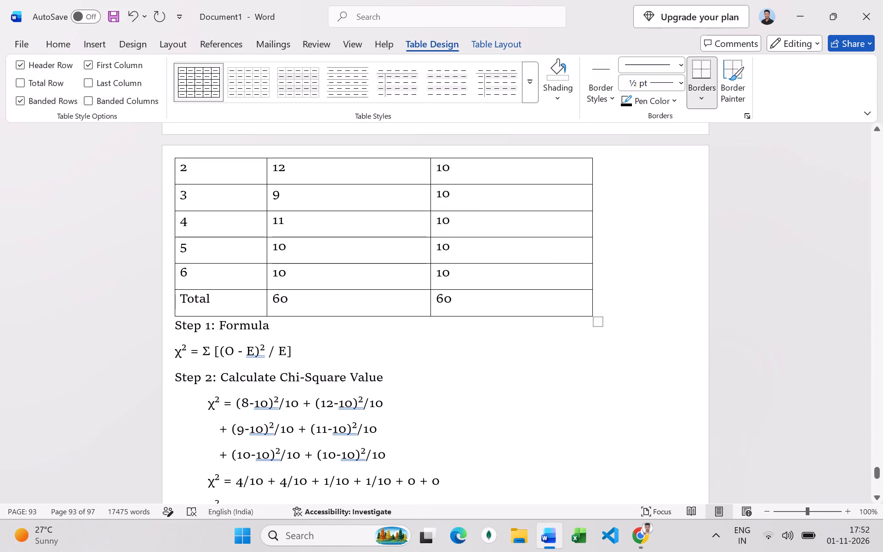
left_click(174, 348)
key("Tab")
Remove "Simple" from the "Working of Chi-Square Test – Simple Problem" heading and space "Problem" away from the dash.
scroll(222, 390, "down", 1)
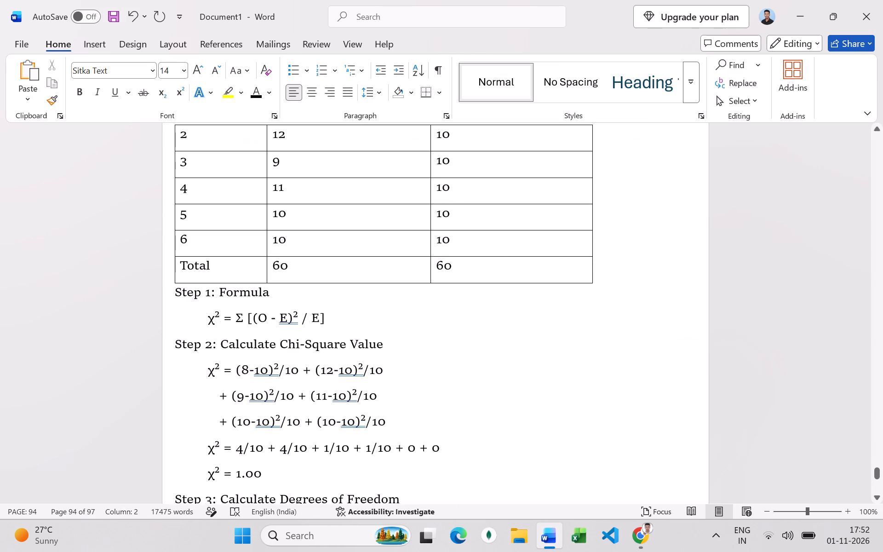
scroll(222, 390, "up", 7)
scroll(304, 309, "up", 2)
scroll(304, 309, "down", 1)
scroll(304, 309, "up", 2)
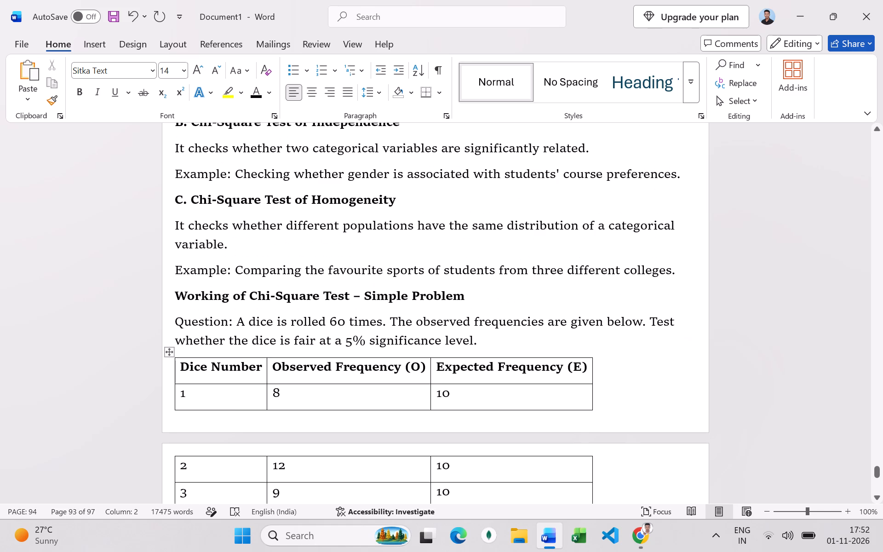
left_click_drag(407, 292, 355, 296)
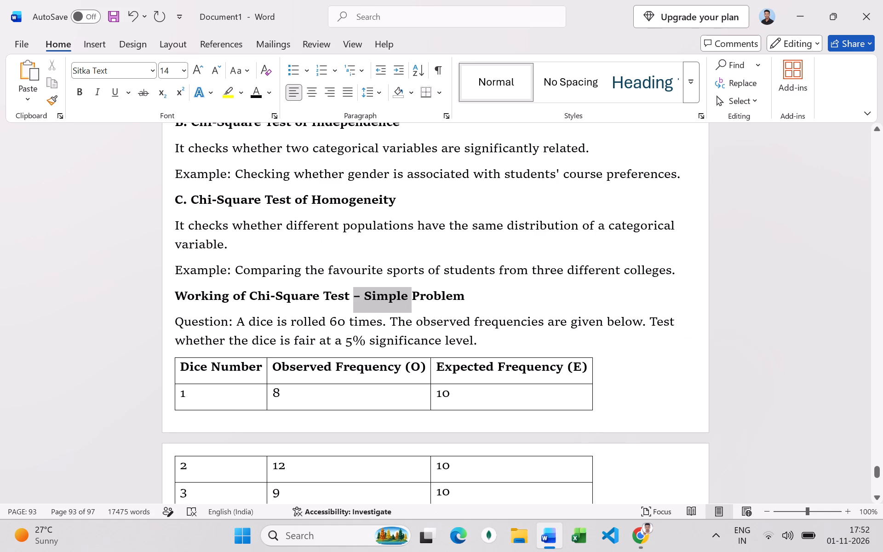
left_click_drag(355, 296, 361, 297)
key("BackSpace")
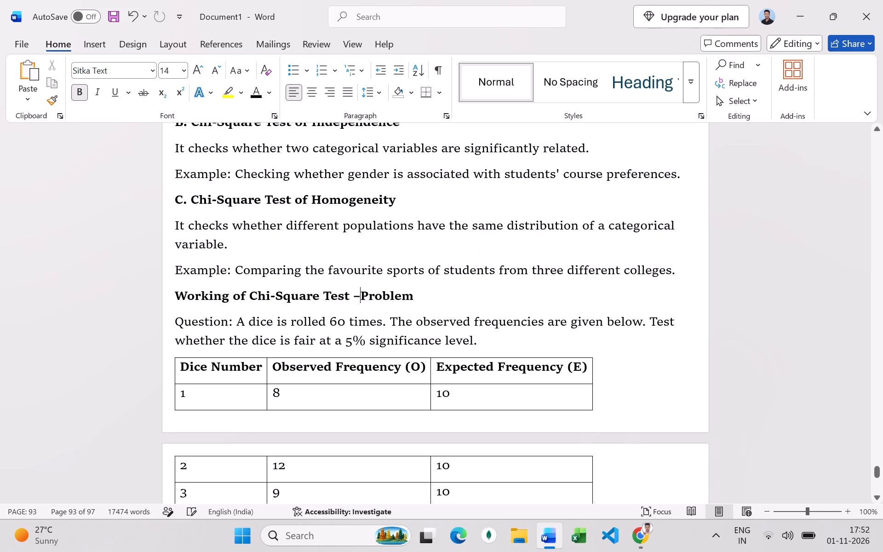
key("space")
key("space")
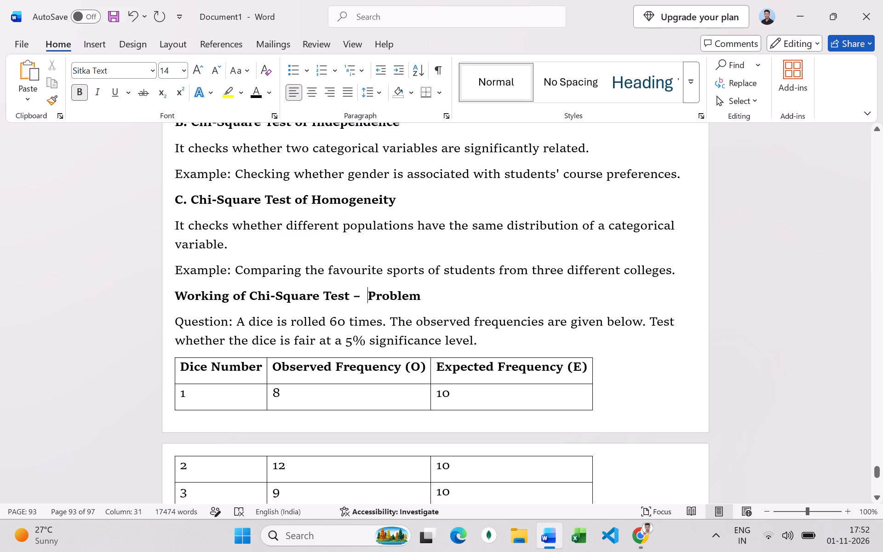
Review the formatted Chi-Square worked problem, from its heading and frequency table through the calculation steps.
scroll(357, 340, "down", 8)
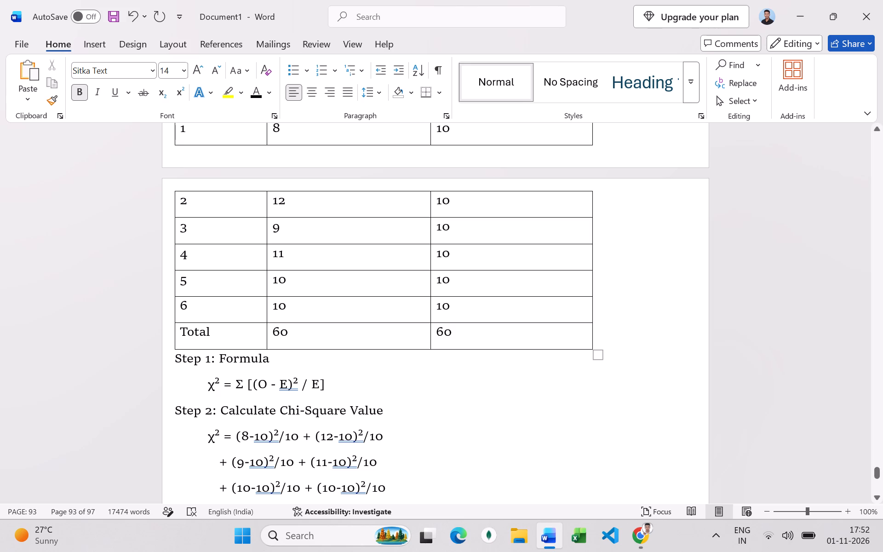
scroll(365, 336, "up", 3)
scroll(367, 345, "down", 5)
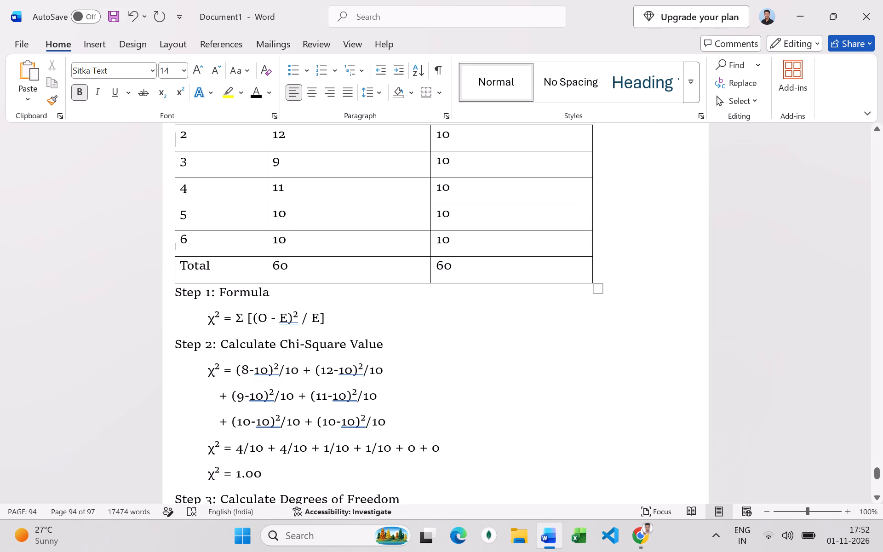
scroll(376, 345, "down", 4)
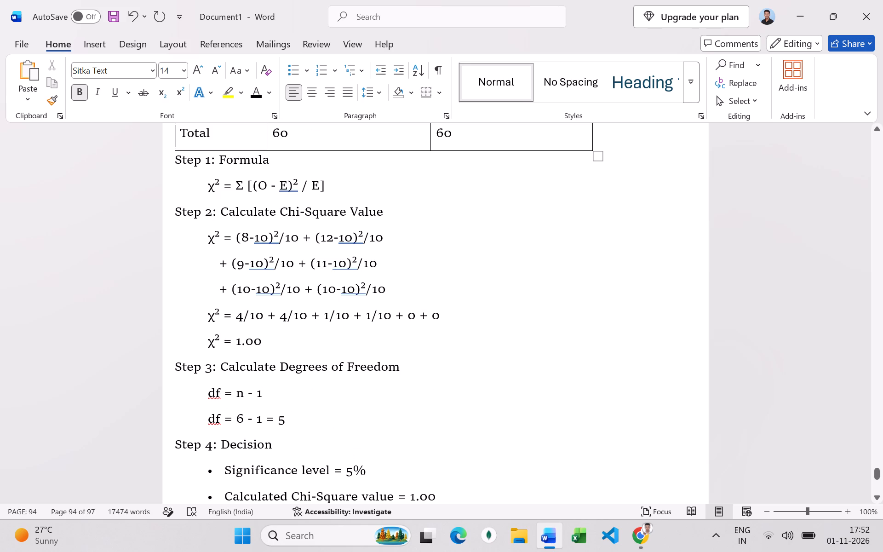
scroll(396, 282, "down", 10)
scroll(395, 284, "up", 11)
scroll(390, 284, "down", 1)
scroll(387, 284, "up", 2)
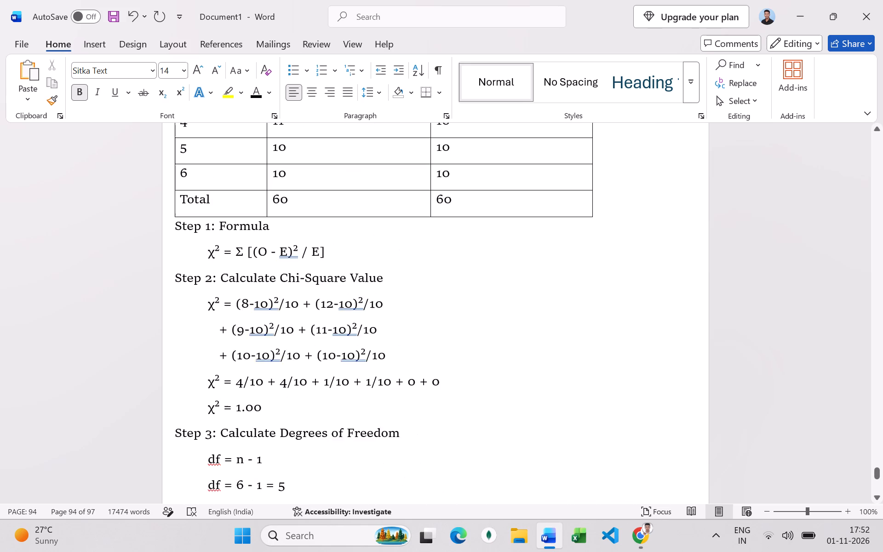
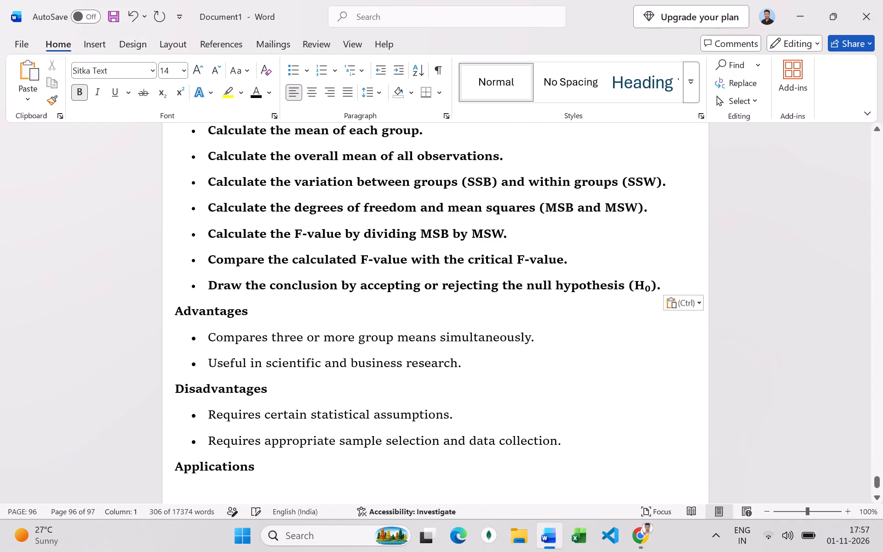
scroll(295, 310, "up", 5)
scroll(314, 316, "down", 3)
left_click_drag(209, 176, 461, 290)
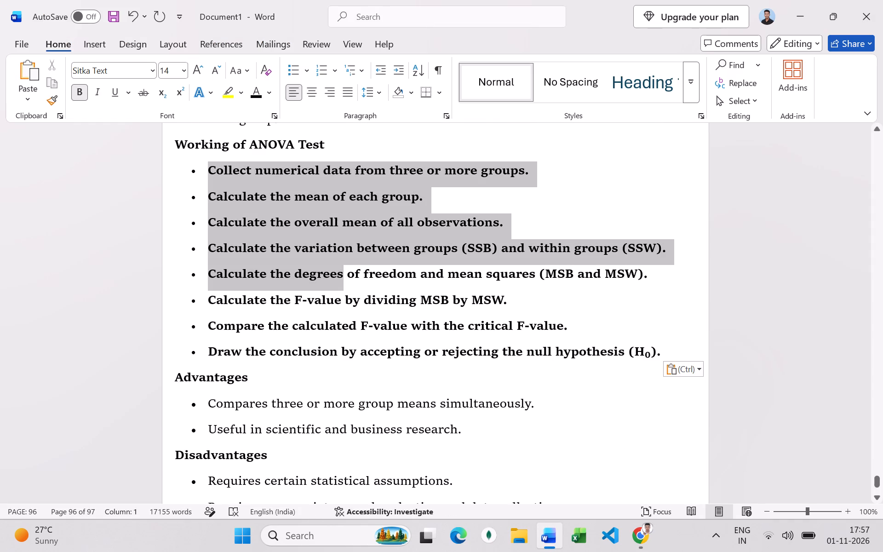
left_click_drag(461, 290, 662, 349)
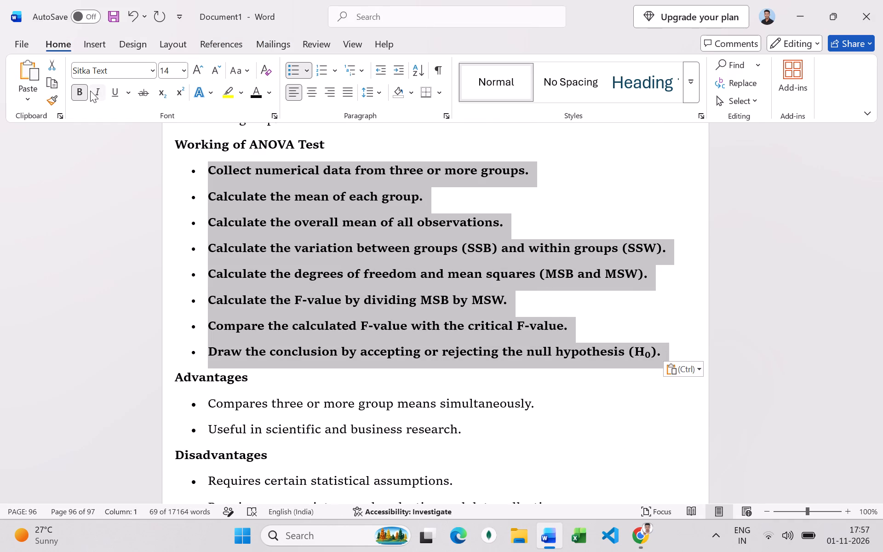
left_click(84, 91)
left_click(258, 259)
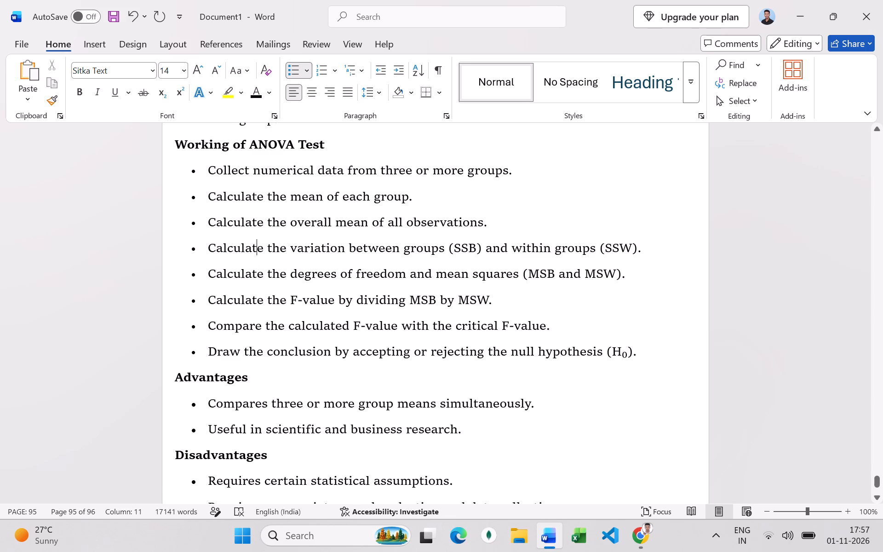
Review the condensed ANOVA and Chi-Square Test sections, from the ANOVA working points back to the Chi-Square formula and test types.
scroll(251, 270, "down", 3)
scroll(251, 270, "up", 4)
scroll(251, 270, "down", 5)
scroll(251, 271, "up", 2)
scroll(251, 271, "down", 7)
scroll(253, 271, "up", 13)
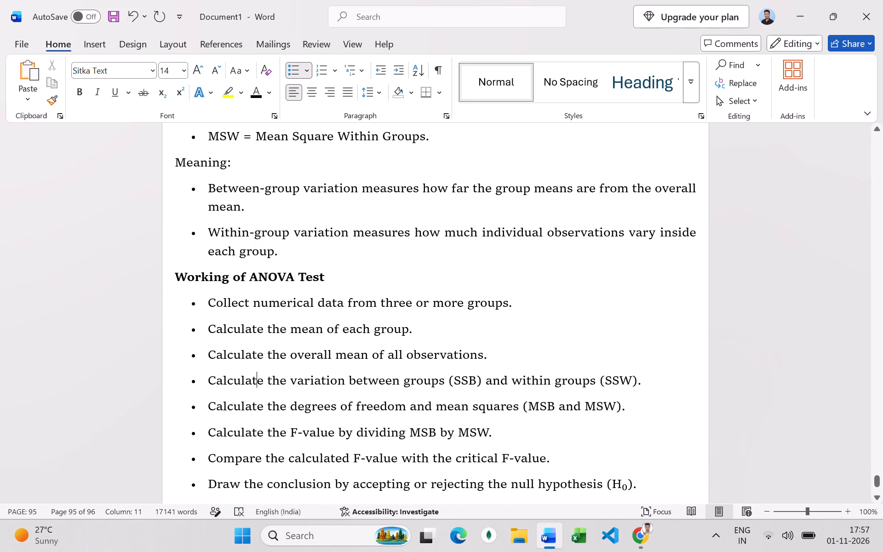
scroll(322, 332, "up", 10)
scroll(323, 332, "down", 1)
scroll(323, 332, "up", 5)
scroll(323, 332, "down", 5)
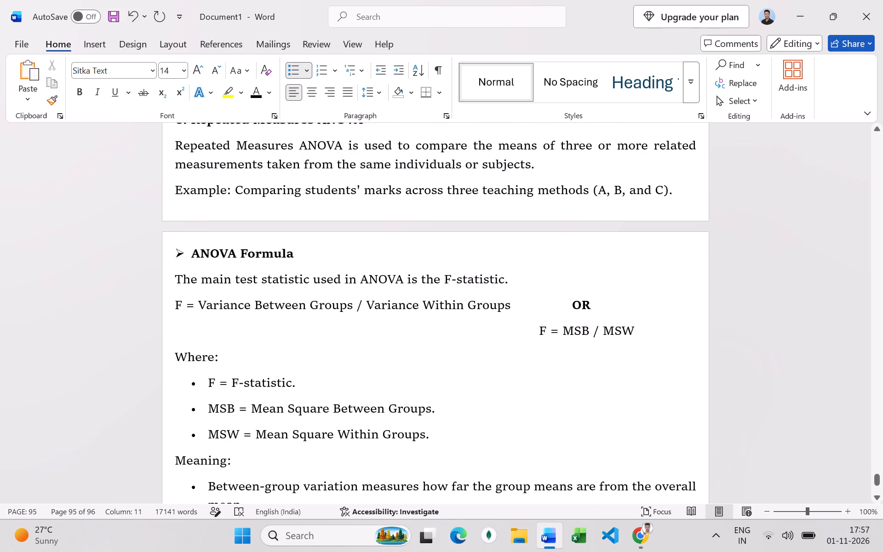
scroll(323, 332, "up", 7)
scroll(323, 332, "down", 1)
scroll(322, 332, "up", 4)
scroll(322, 332, "down", 2)
scroll(322, 332, "up", 9)
scroll(322, 332, "down", 1)
scroll(322, 332, "up", 4)
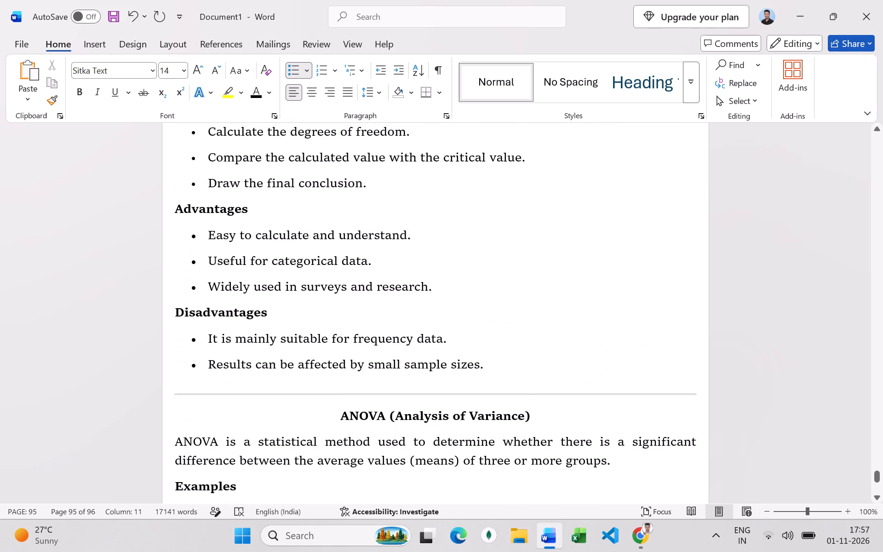
scroll(322, 332, "up", 16)
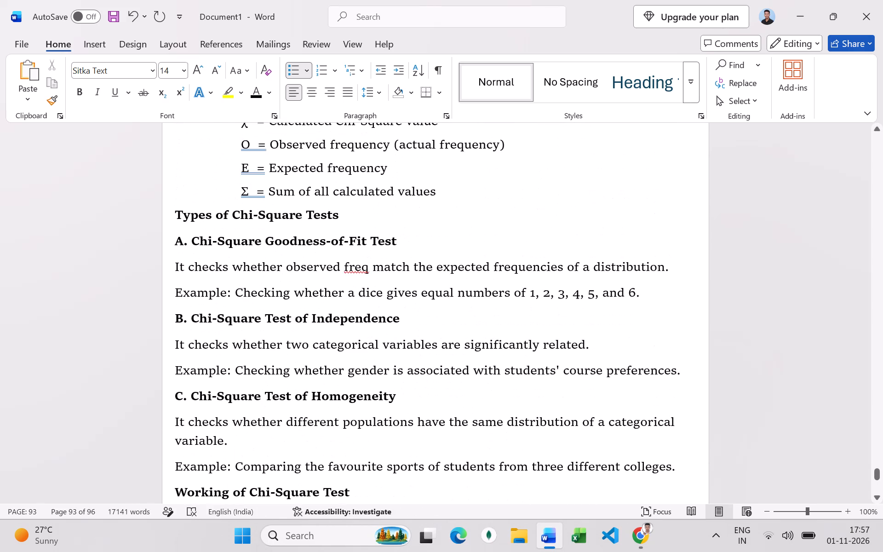
scroll(372, 401, "down", 1)
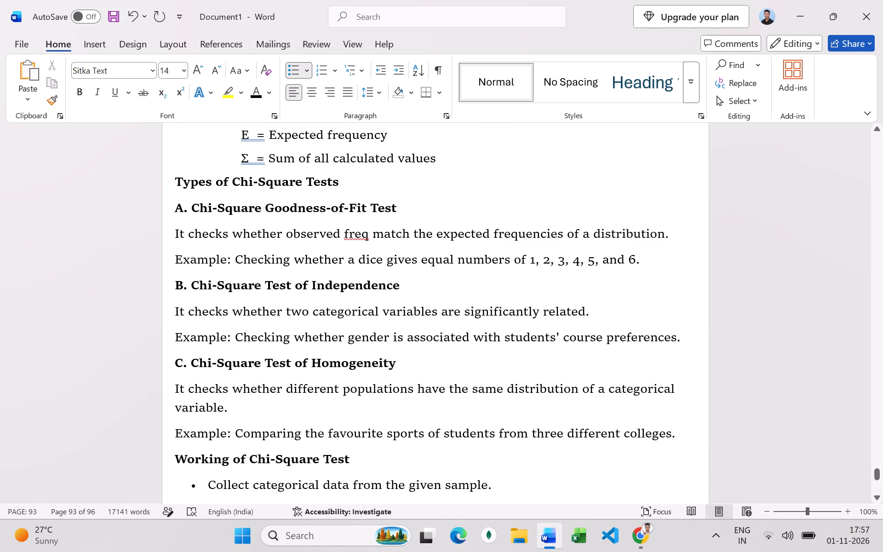
left_click(175, 185)
left_click_drag(175, 185, 348, 179)
scroll(319, 236, "up", 3)
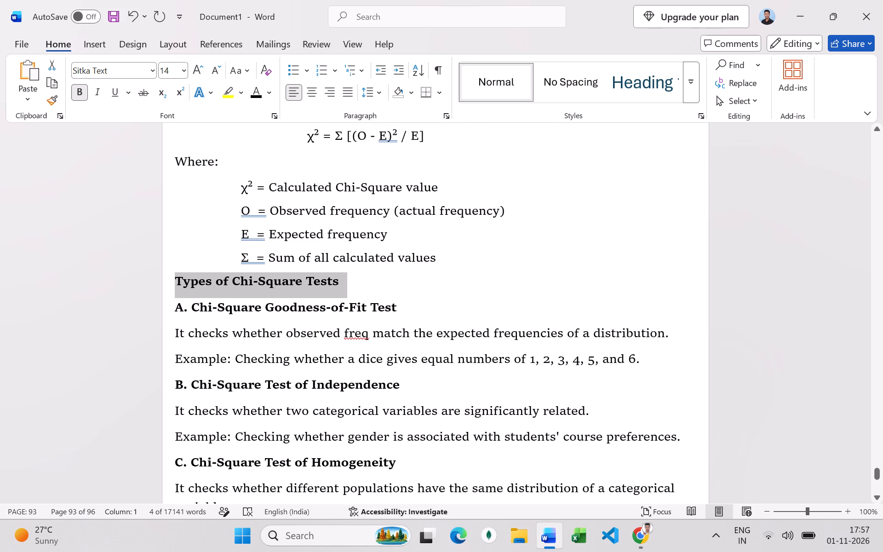
scroll(307, 242, "down", 7)
scroll(304, 242, "up", 10)
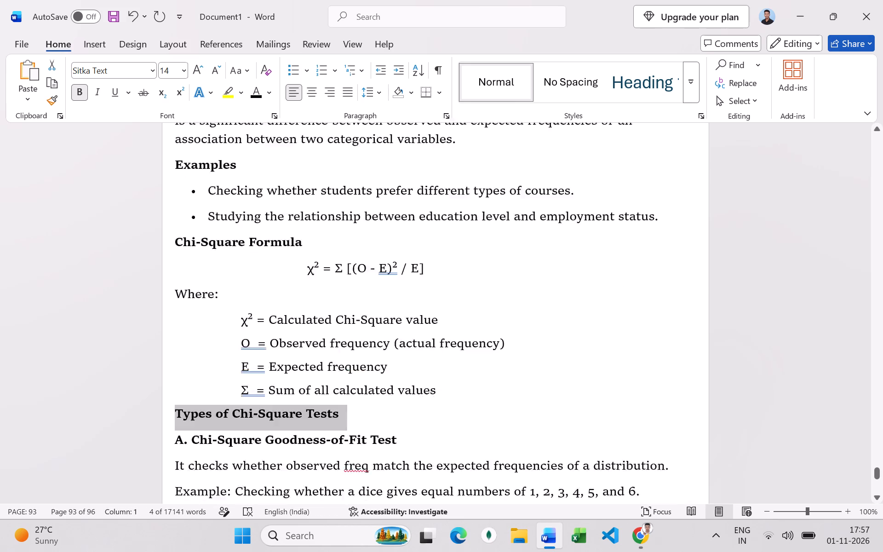
Delete the blank space before the "CHI-SQUARE TEST (X² TEST)" heading so it sits directly below the horizontal line.
scroll(304, 242, "up", 9)
scroll(304, 242, "down", 1)
scroll(304, 242, "up", 4)
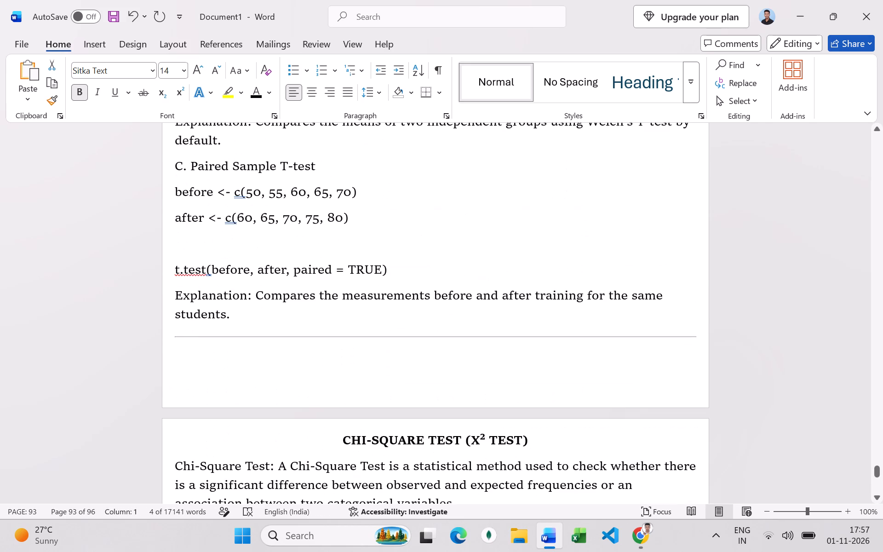
left_click(335, 442)
key("BackSpace")
key("BackSpace")
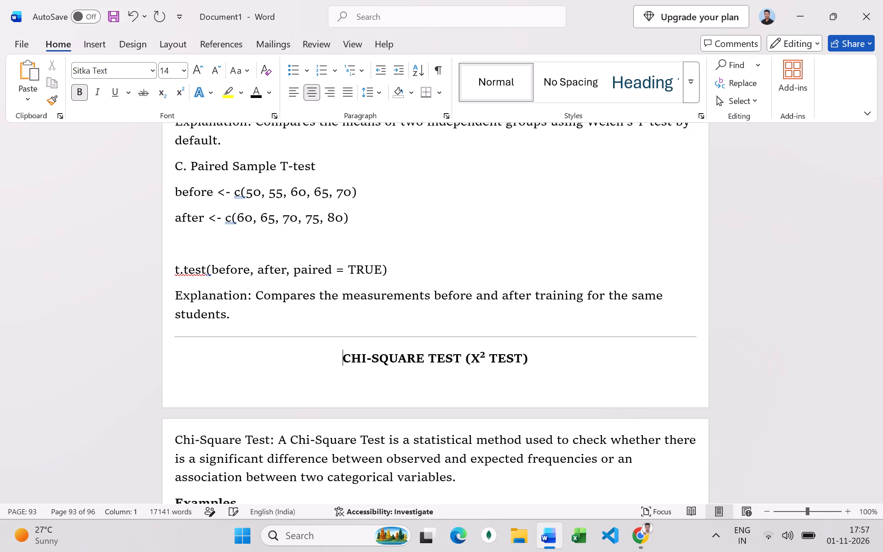
Look through the T-test section from its paired-sample R code back to its definition and examples.
left_click_drag(236, 320, 154, 181)
left_click(177, 236)
scroll(652, 0, "up", 5)
scroll(176, 297, "up", 4)
scroll(173, 292, "down", 1)
scroll(171, 284, "up", 13)
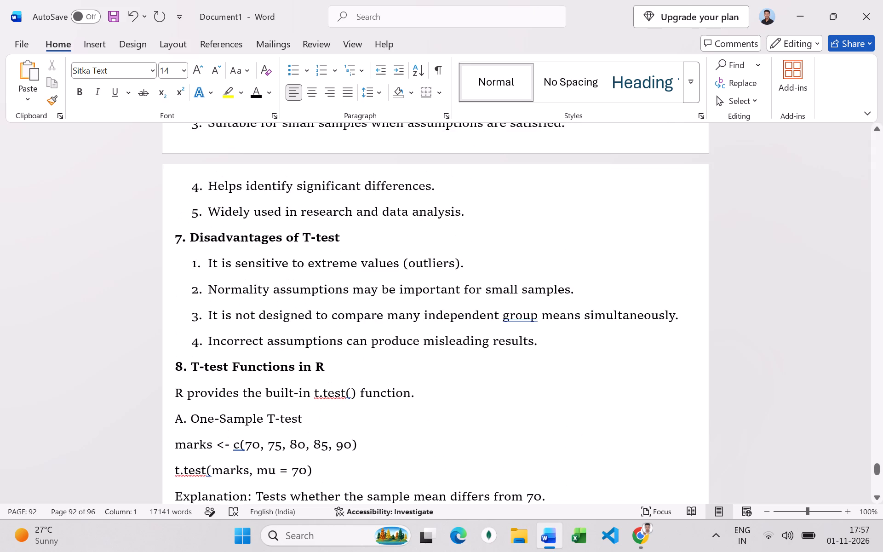
scroll(224, 315, "up", 7)
scroll(222, 315, "down", 1)
scroll(222, 315, "up", 10)
scroll(148, 327, "down", 1)
scroll(147, 329, "up", 1)
scroll(145, 336, "down", 1)
scroll(141, 377, "up", 19)
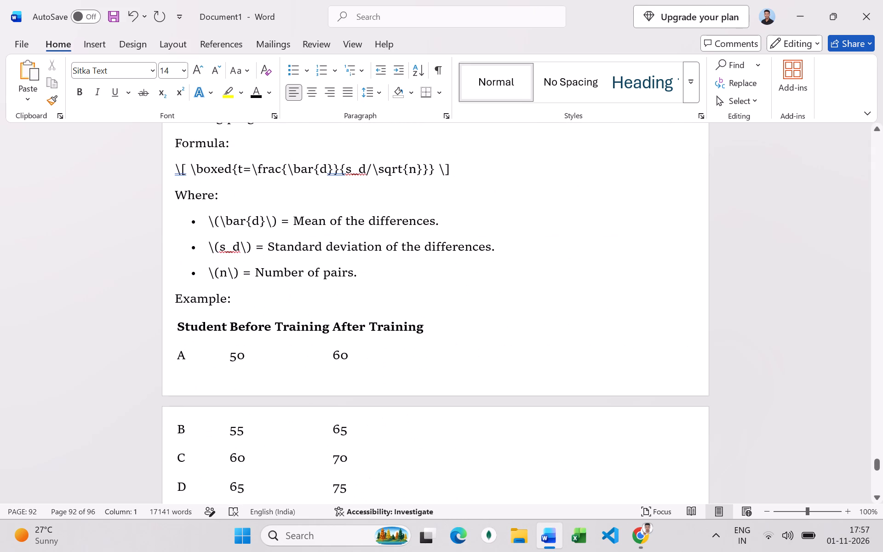
scroll(139, 401, "up", 2)
scroll(139, 401, "down", 1)
scroll(139, 401, "up", 2)
scroll(238, 386, "up", 8)
scroll(246, 383, "down", 1)
scroll(243, 381, "up", 7)
scroll(238, 385, "down", 1)
scroll(234, 381, "up", 3)
scroll(232, 380, "down", 2)
scroll(232, 380, "up", 3)
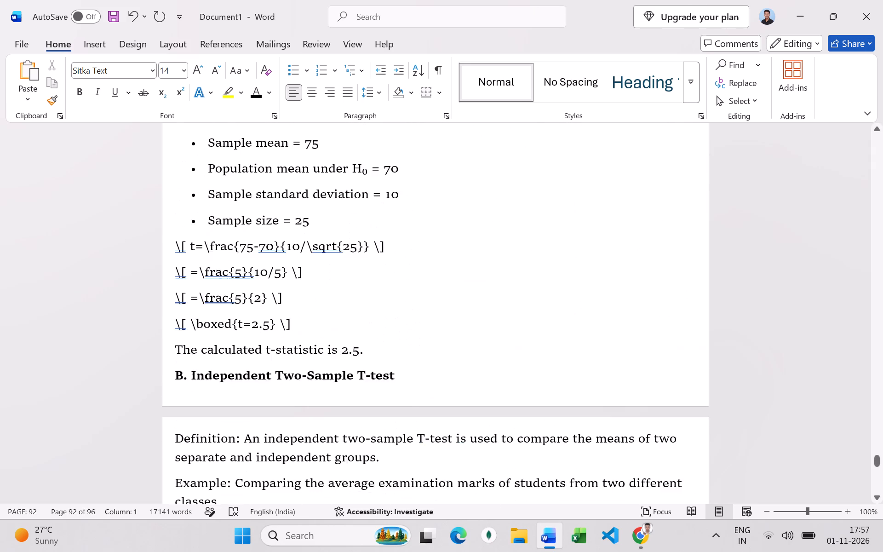
scroll(211, 368, "up", 17)
scroll(209, 380, "down", 1)
scroll(209, 380, "up", 11)
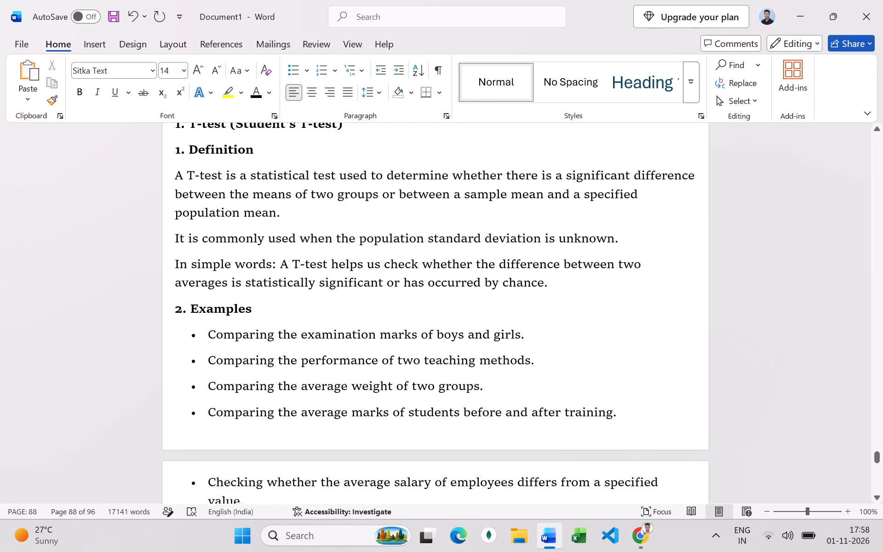
Insert a horizontal line between the ANOVA item of the numbered list and the "1. T-test (Student's T-test)" heading.
scroll(216, 356, "up", 4)
left_click(595, 271)
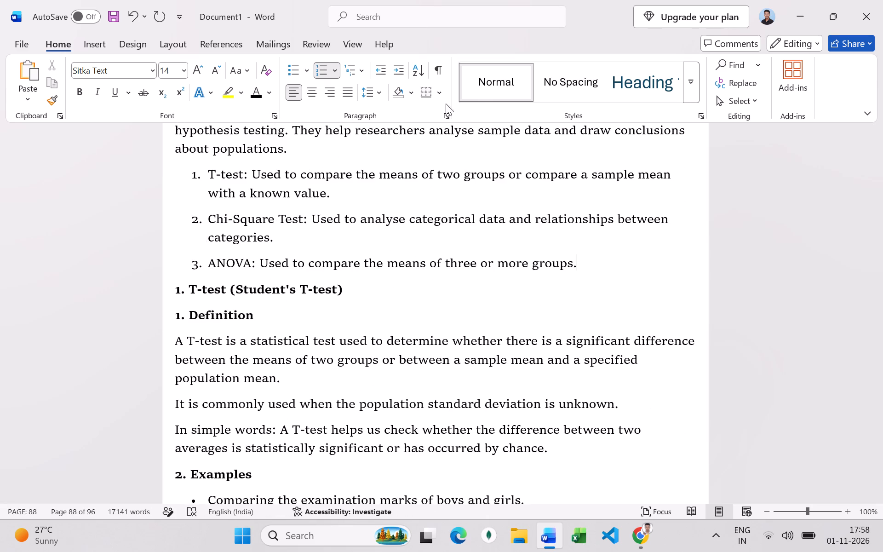
left_click(438, 94)
left_click(473, 345)
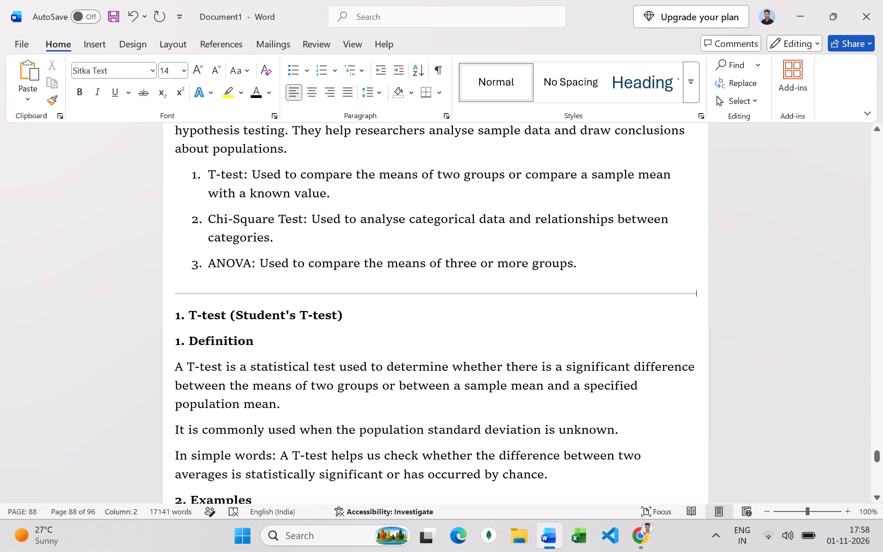
Delete the number "1." from the start of the "T-test (Student's T-test)" heading.
left_click(189, 317)
key("BackSpace")
key("BackSpace")
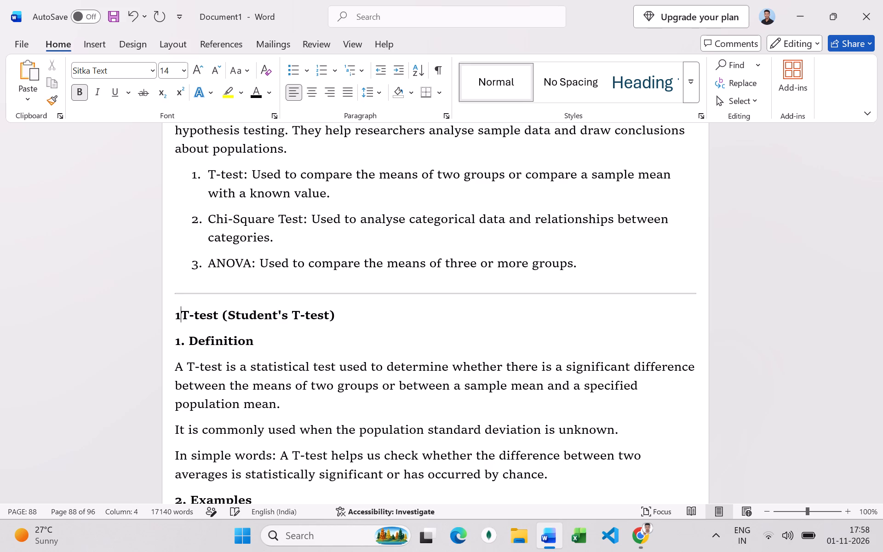
key("BackSpace")
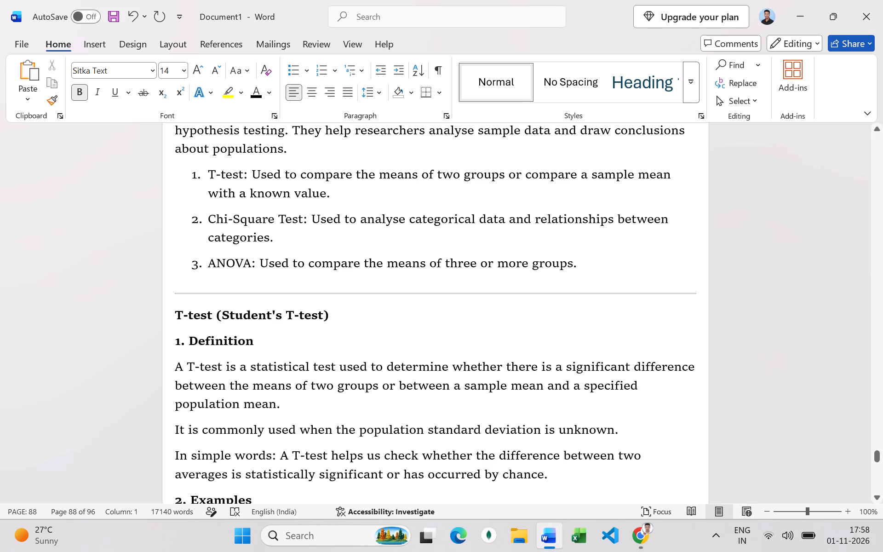
Centre the "T-test (Student's T-test)" heading and convert it to uppercase.
left_click_drag(357, 317, 158, 324)
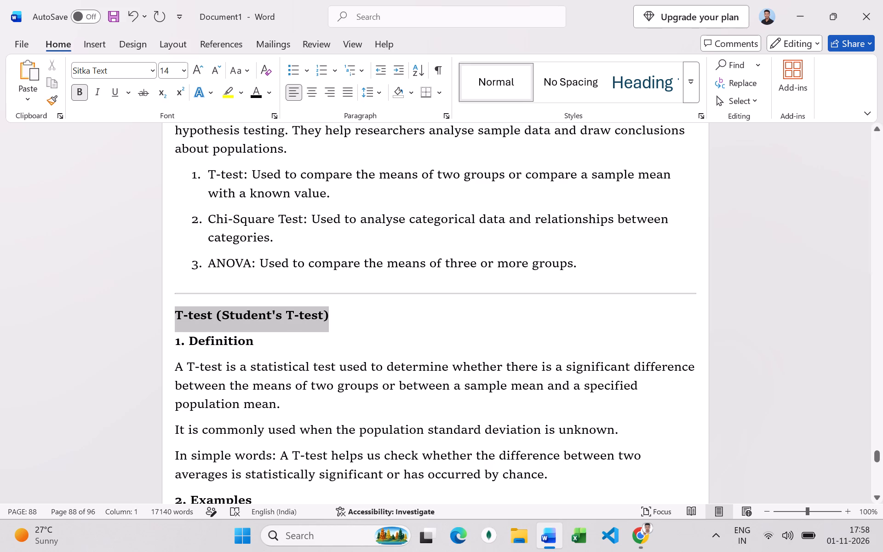
left_click_drag(158, 324, 155, 318)
left_click(315, 86)
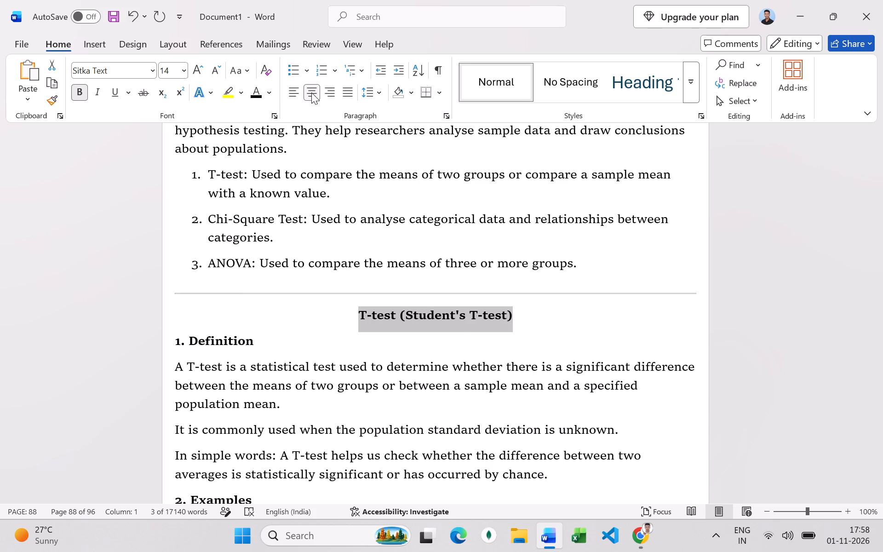
left_click(241, 73)
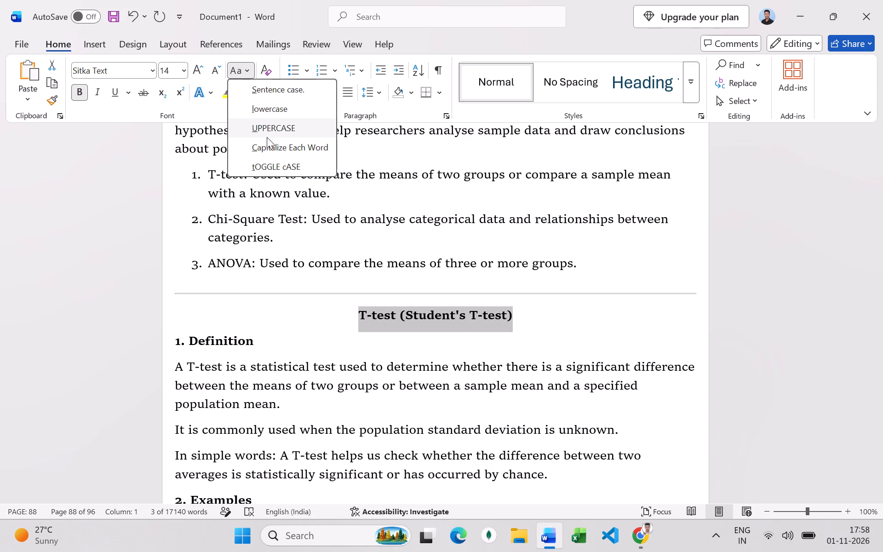
left_click(270, 131)
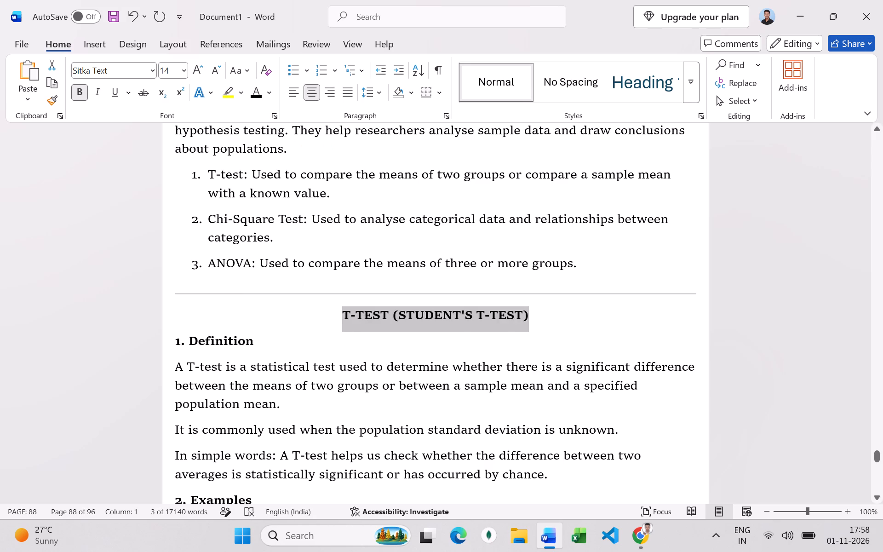
Delete the "1. Definition" subheading below the T-test heading.
scroll(269, 313, "down", 2)
left_click_drag(269, 280, 164, 275)
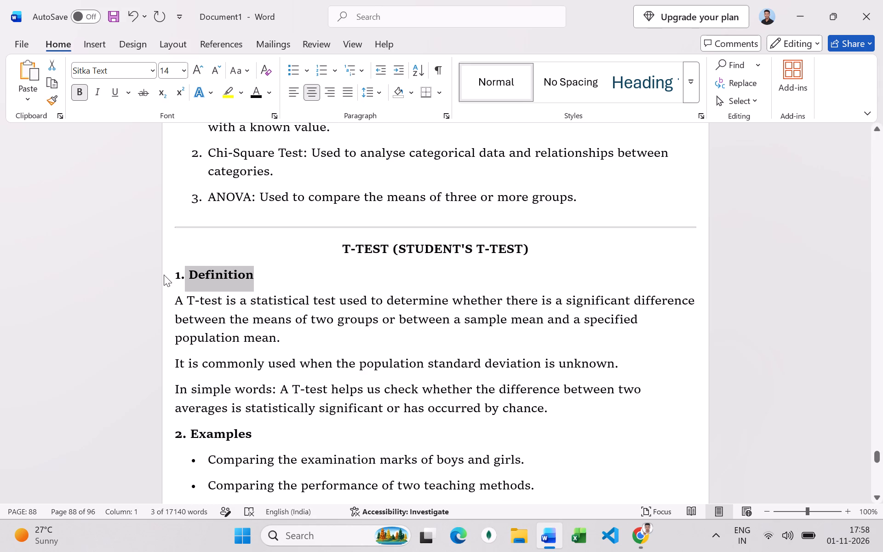
left_click_drag(164, 275, 155, 272)
key("BackSpace")
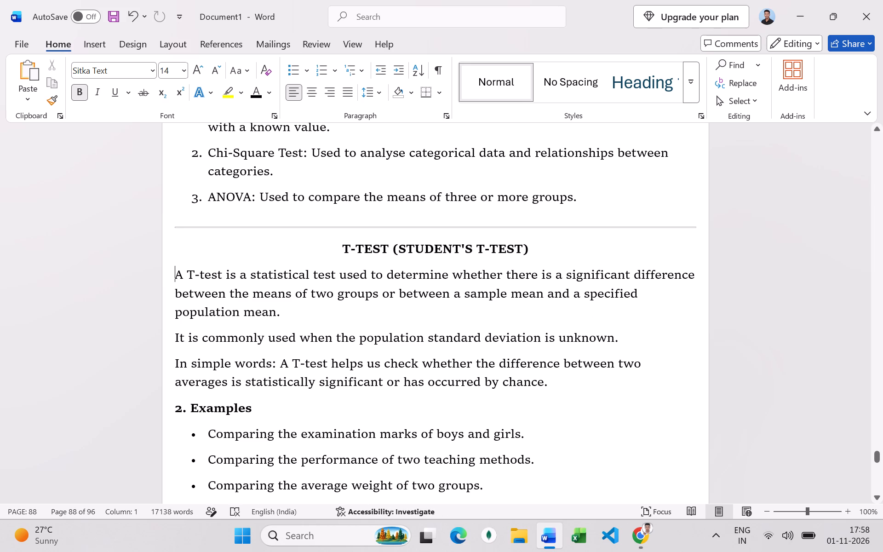
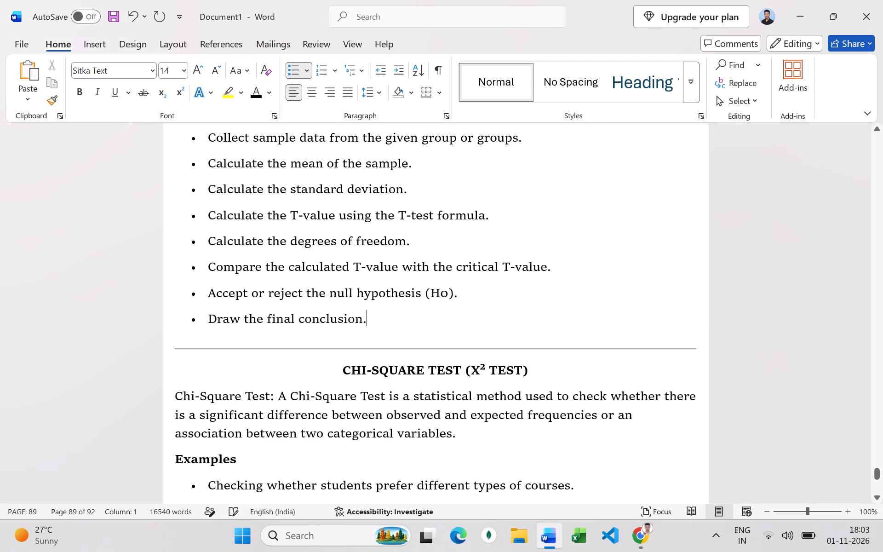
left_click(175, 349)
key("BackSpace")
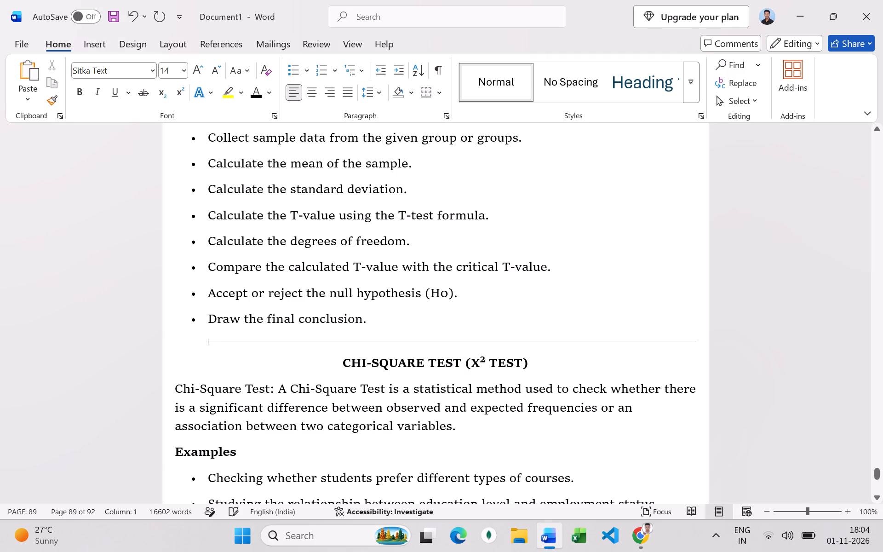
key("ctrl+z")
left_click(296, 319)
Give the Working of T-Test heading an arrow bullet and reduce its indent to match the Types of T-test heading.
scroll(290, 320, "up", 2)
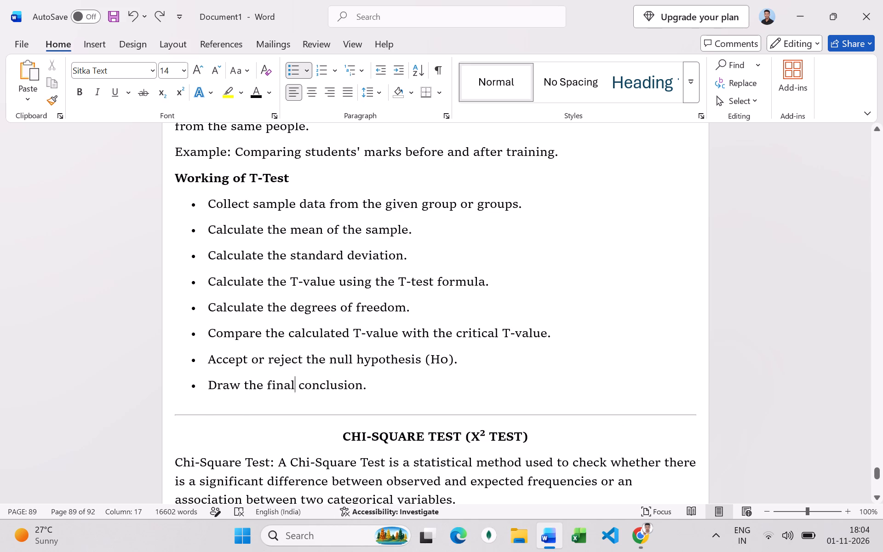
scroll(321, 304, "up", 1)
scroll(321, 304, "down", 1)
scroll(321, 304, "up", 9)
scroll(321, 304, "down", 1)
scroll(299, 348, "down", 3)
left_click_drag(296, 352, 191, 359)
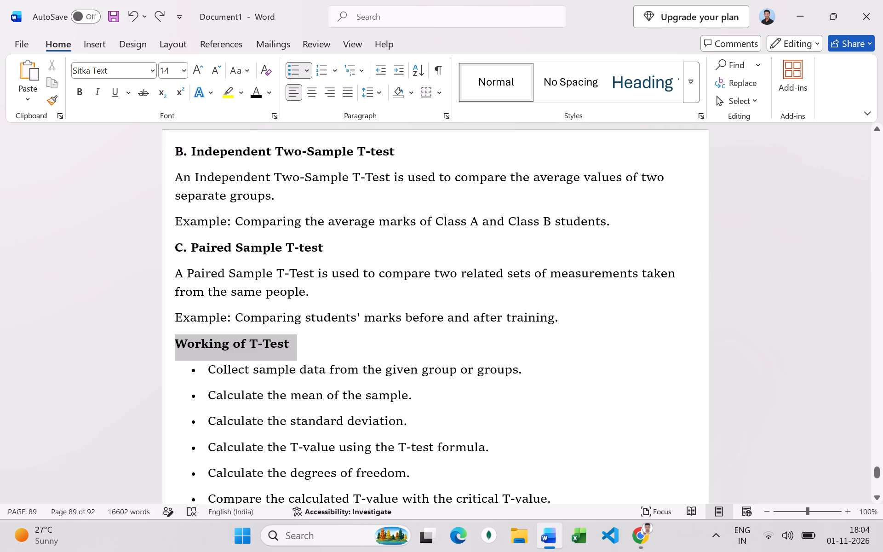
left_click_drag(191, 359, 184, 359)
left_click(310, 74)
left_click(304, 117)
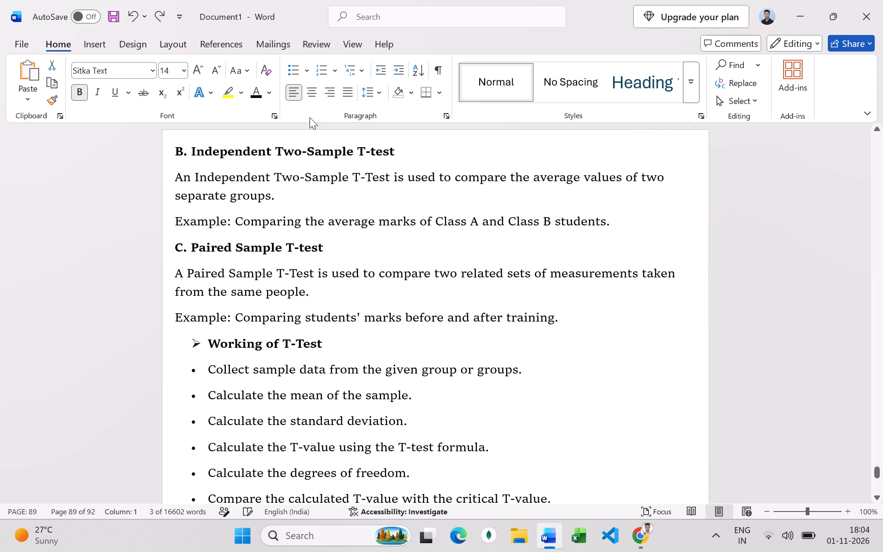
double_click(384, 69)
Review the notes backwards from the T-test section to the start of the Hypothesis Testing section.
scroll(309, 304, "up", 3)
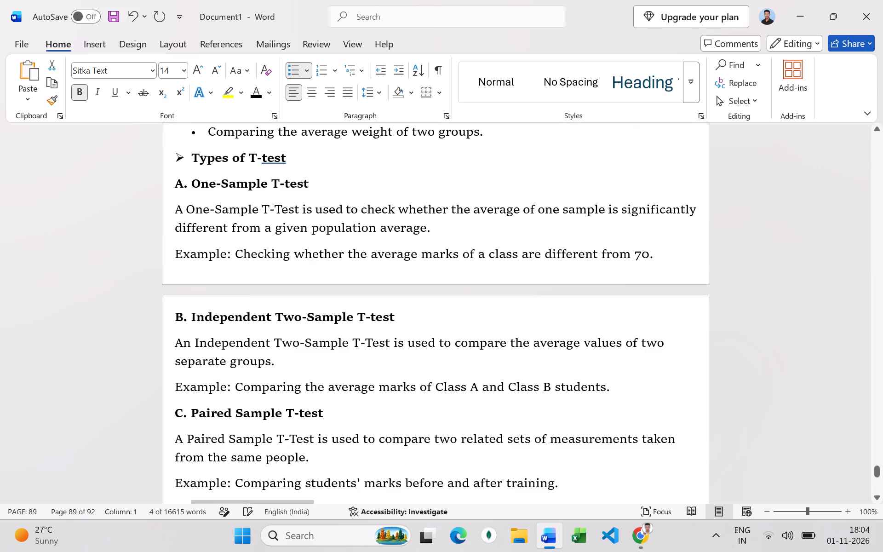
scroll(309, 304, "up", 7)
left_click(309, 305)
scroll(309, 305, "up", 10)
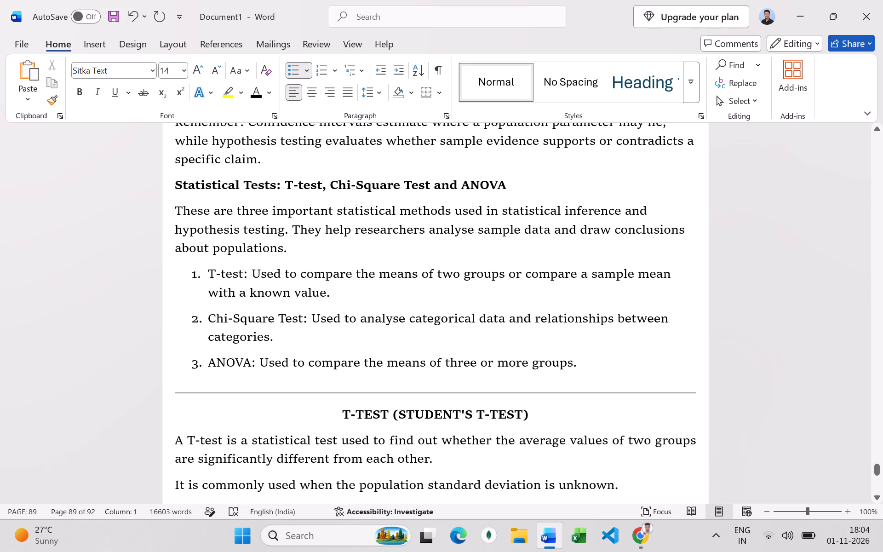
left_click(229, 320)
scroll(249, 287, "up", 14)
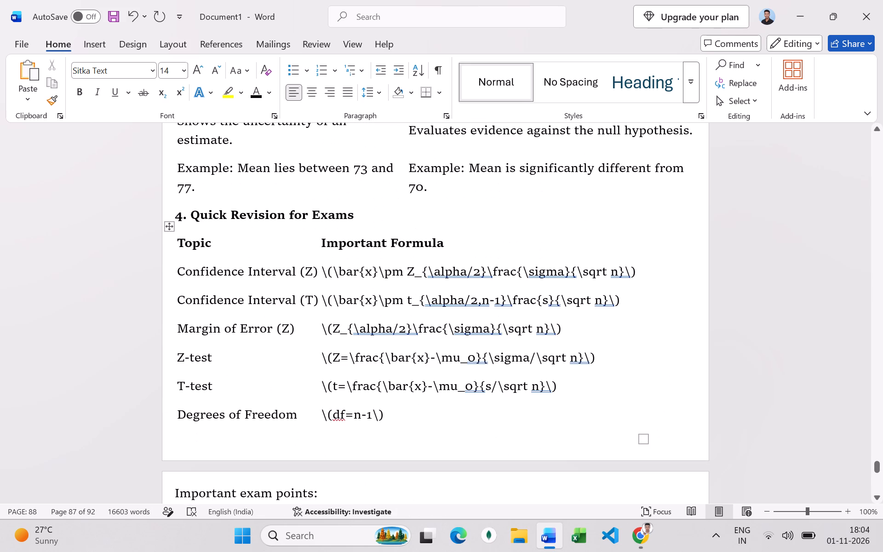
scroll(258, 293, "up", 2)
scroll(258, 293, "down", 2)
scroll(258, 293, "up", 8)
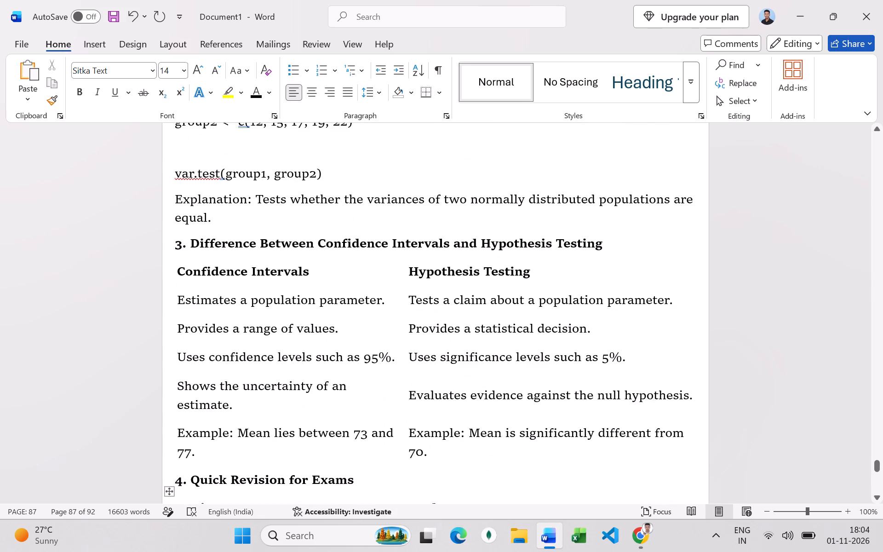
scroll(209, 297, "up", 3)
scroll(209, 297, "down", 1)
scroll(209, 297, "up", 6)
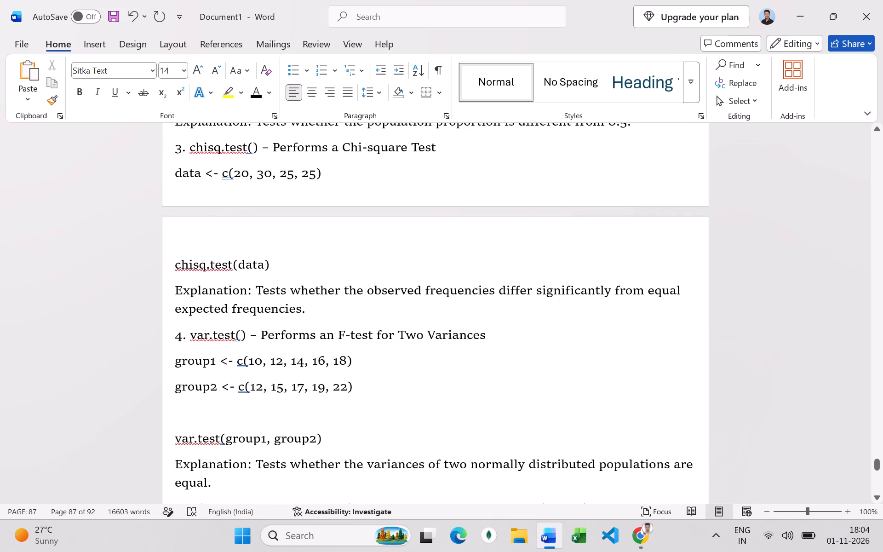
scroll(214, 293, "up", 6)
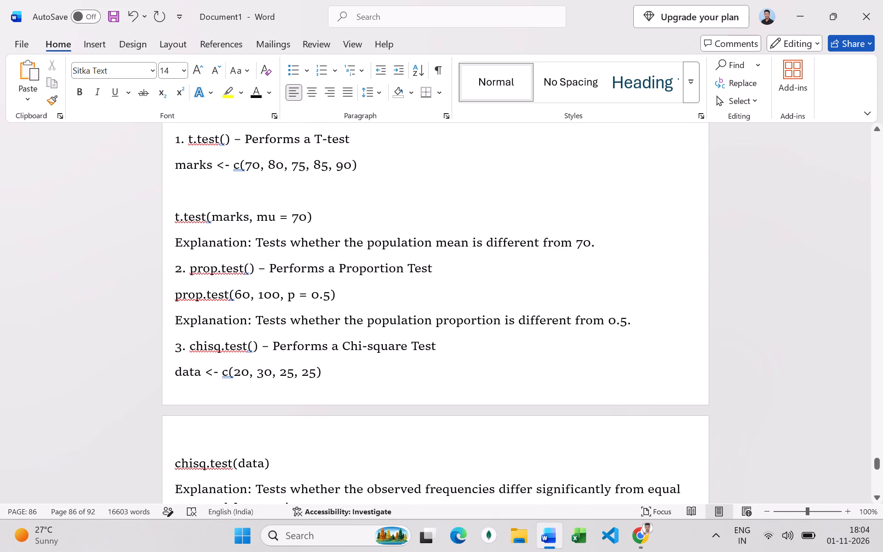
scroll(308, 278, "up", 6)
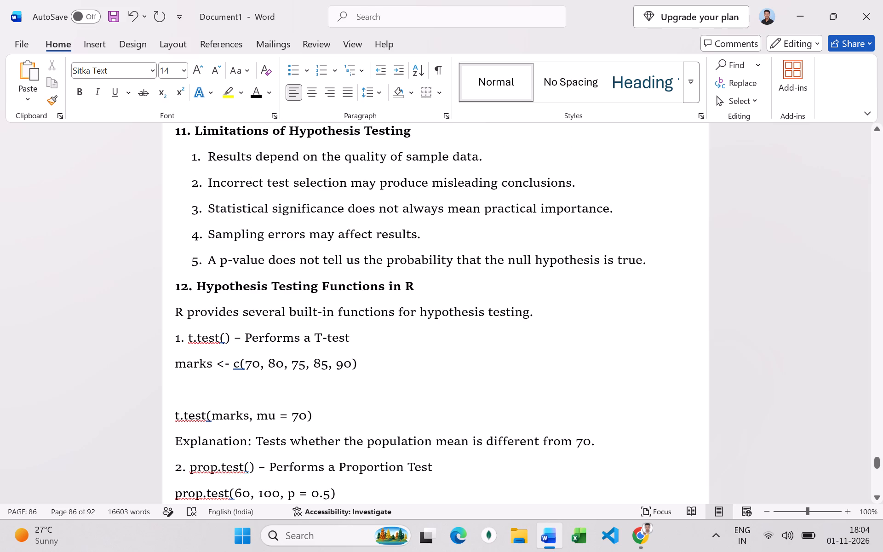
scroll(308, 277, "up", 7)
scroll(308, 277, "down", 1)
scroll(308, 277, "up", 10)
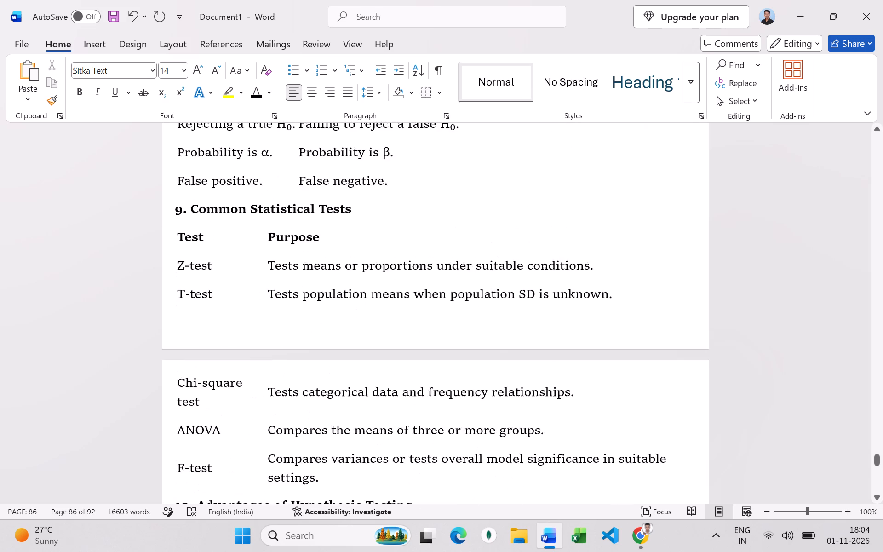
scroll(308, 282, "up", 12)
scroll(309, 288, "down", 1)
scroll(309, 288, "up", 2)
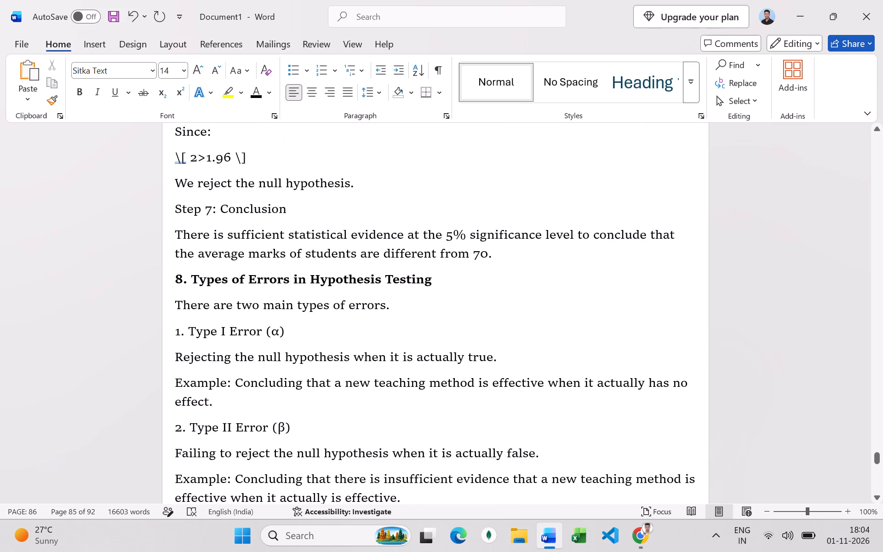
scroll(318, 286, "up", 16)
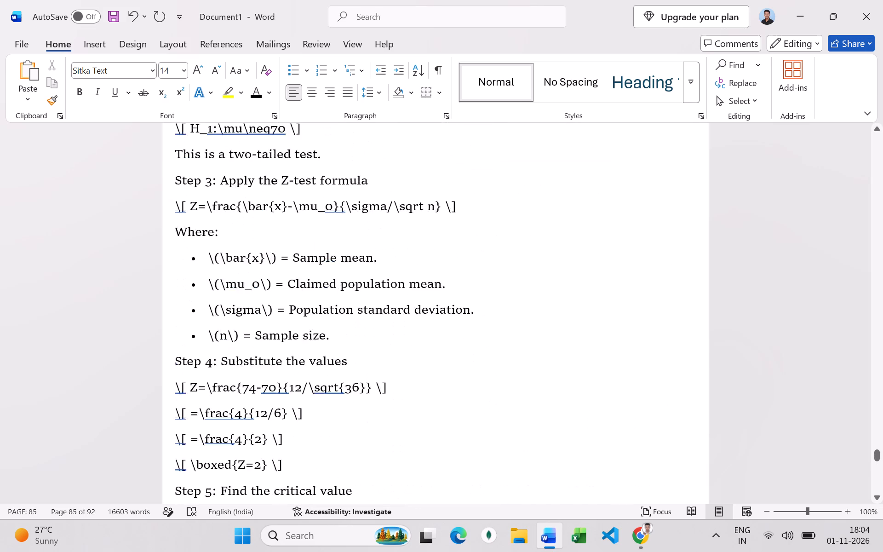
scroll(318, 286, "up", 5)
scroll(318, 286, "down", 1)
scroll(318, 286, "up", 14)
scroll(317, 286, "up", 7)
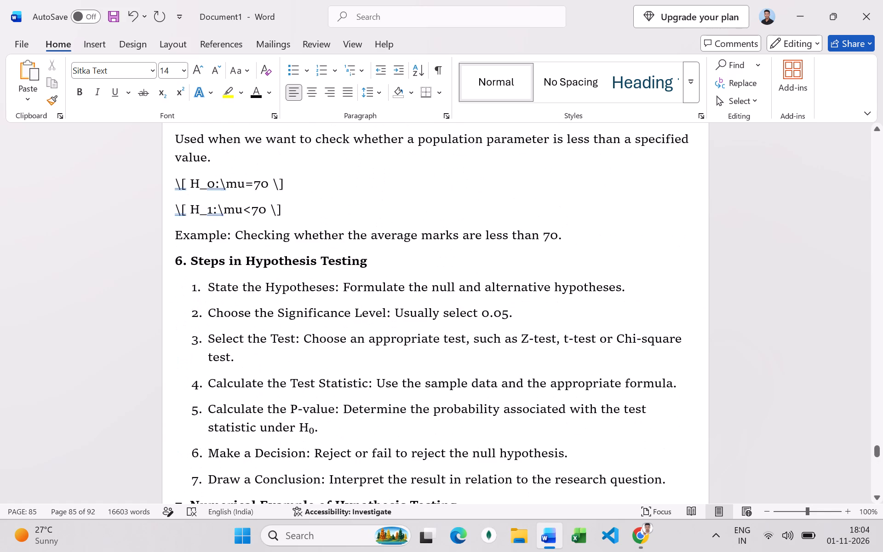
scroll(317, 286, "up", 2)
scroll(317, 286, "down", 1)
scroll(317, 286, "up", 19)
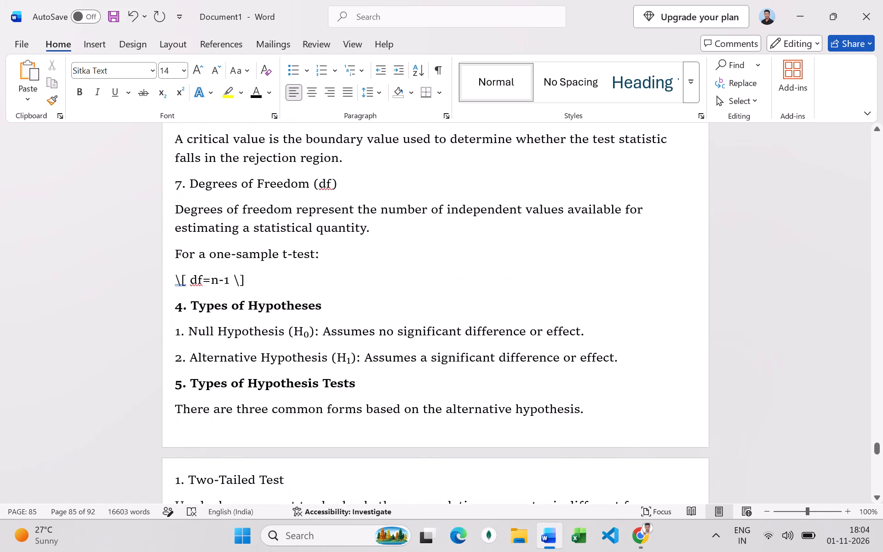
scroll(317, 281, "down", 1)
scroll(317, 281, "up", 19)
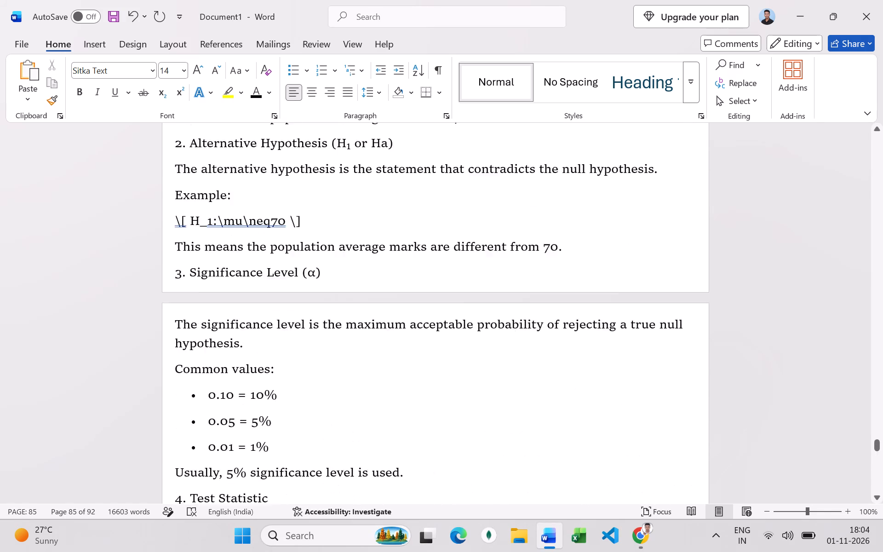
scroll(317, 281, "up", 9)
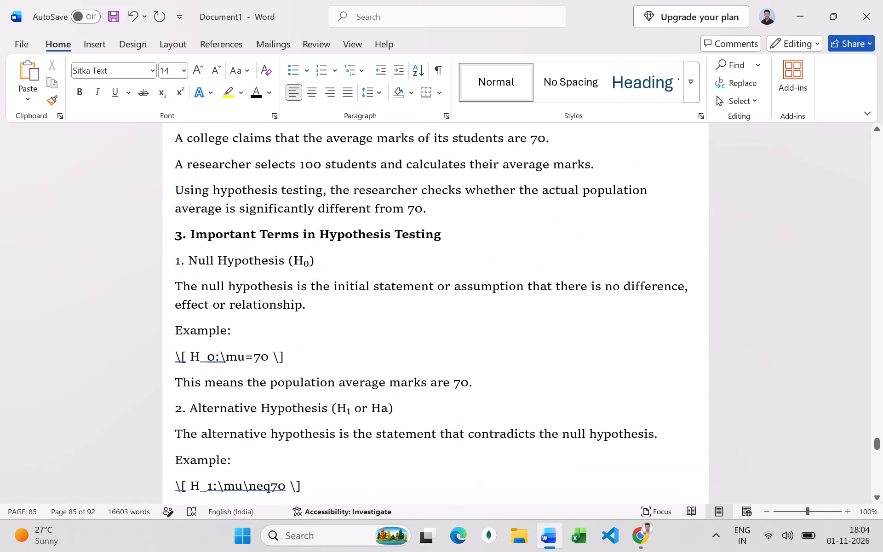
scroll(316, 281, "up", 8)
Insert a horizontal divider line after the t.test() bullet, directly above the Hypothesis Testing heading.
left_click(365, 171)
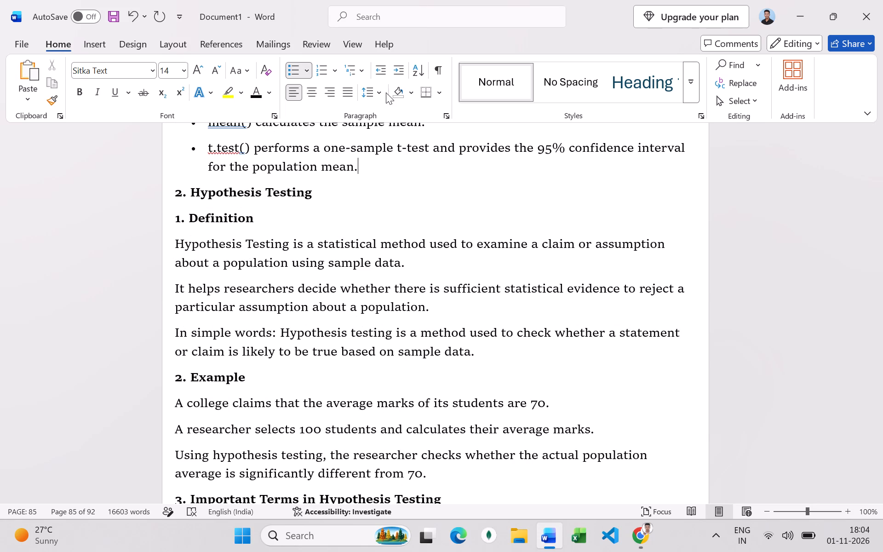
left_click(438, 92)
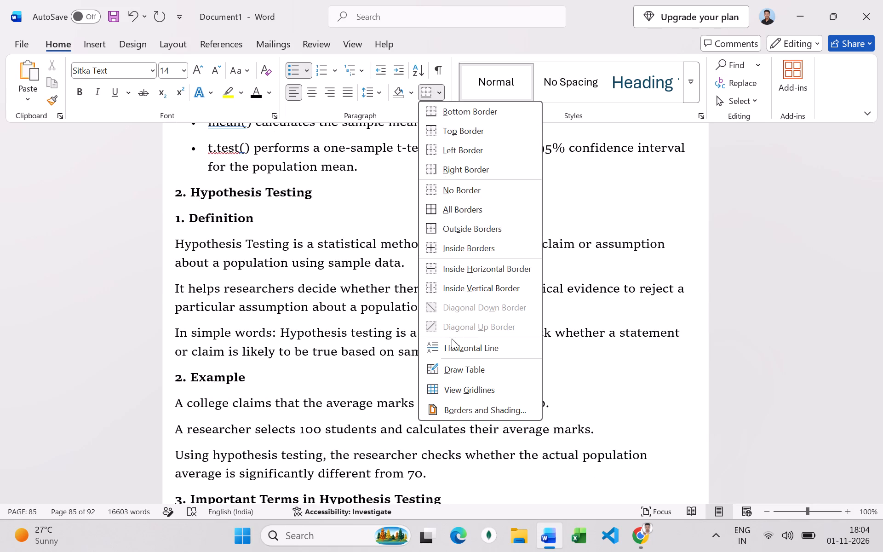
left_click(459, 341)
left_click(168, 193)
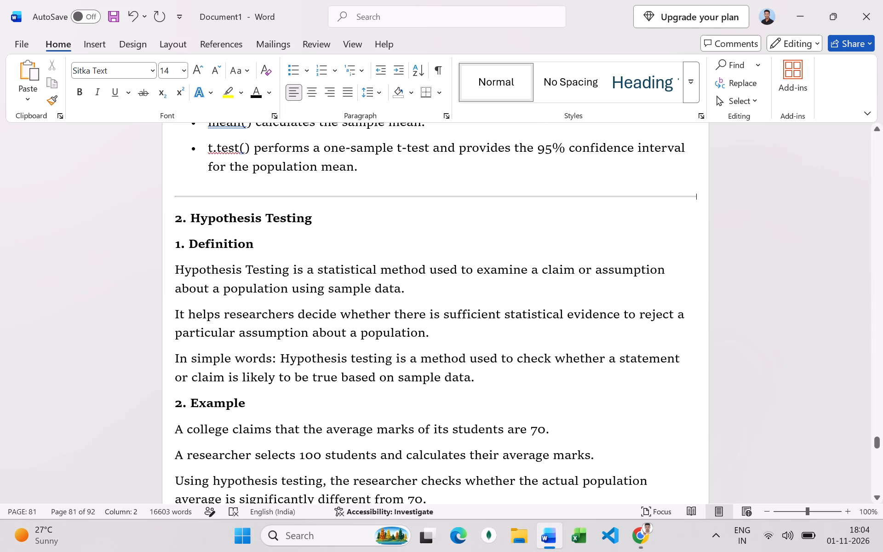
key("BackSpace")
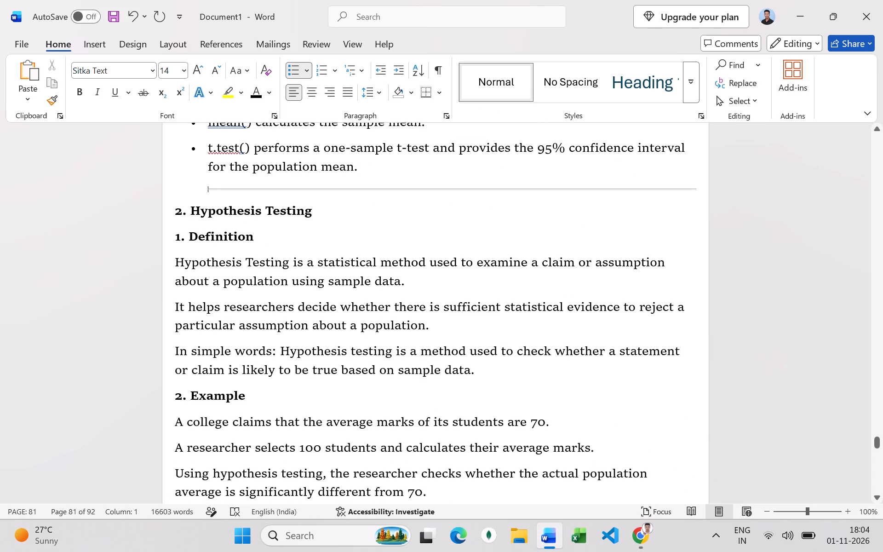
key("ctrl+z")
Remove the number 2 from the Hypothesis Testing heading, centre the heading and convert it to uppercase.
left_click(193, 222)
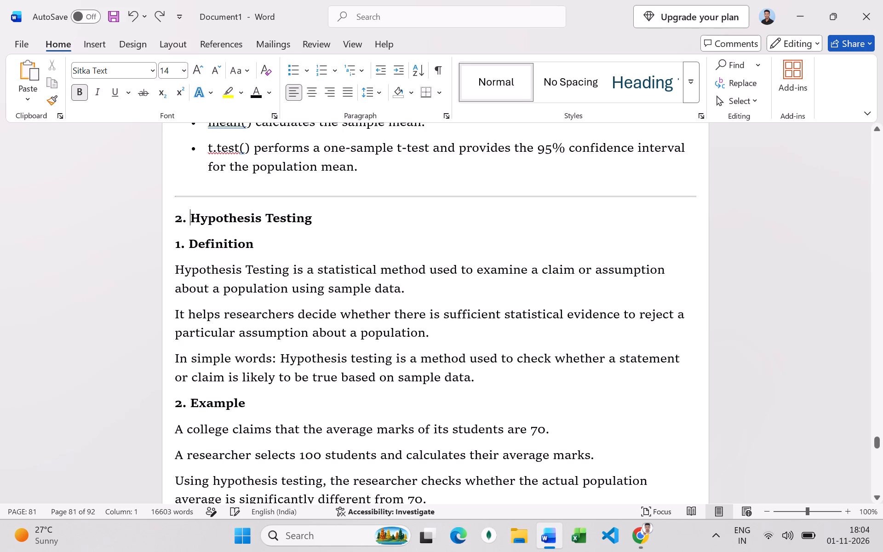
key("BackSpace")
key("BackSpace")
key("BackSpace")
left_click_drag(306, 222, 153, 224)
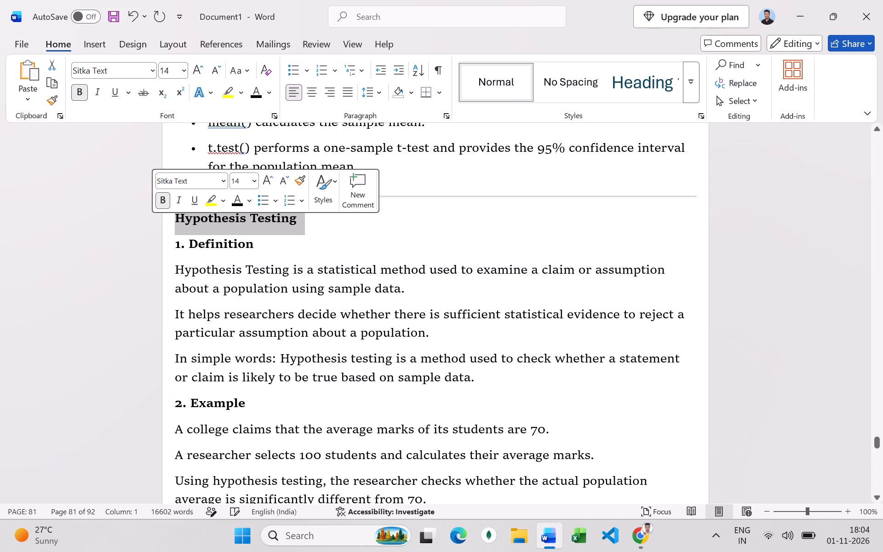
left_click(315, 93)
left_click(237, 65)
left_click(268, 128)
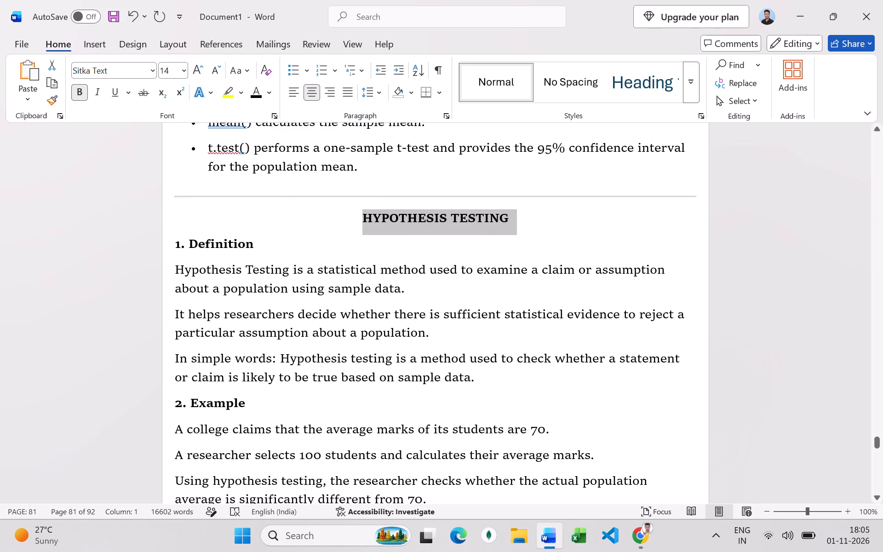
Delete the 1. Definition subheading below the Hypothesis Testing heading.
left_click_drag(280, 235, 171, 240)
key("BackSpace")
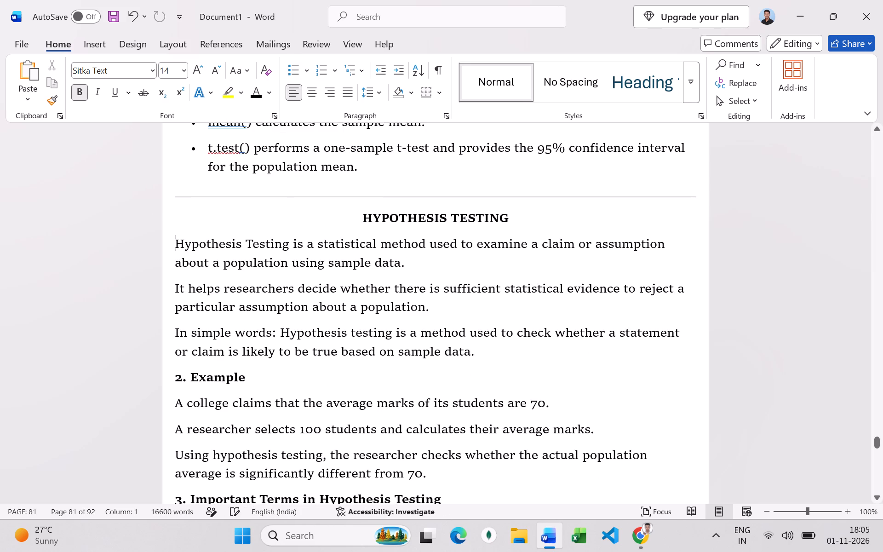
left_click_drag(490, 357, 157, 251)
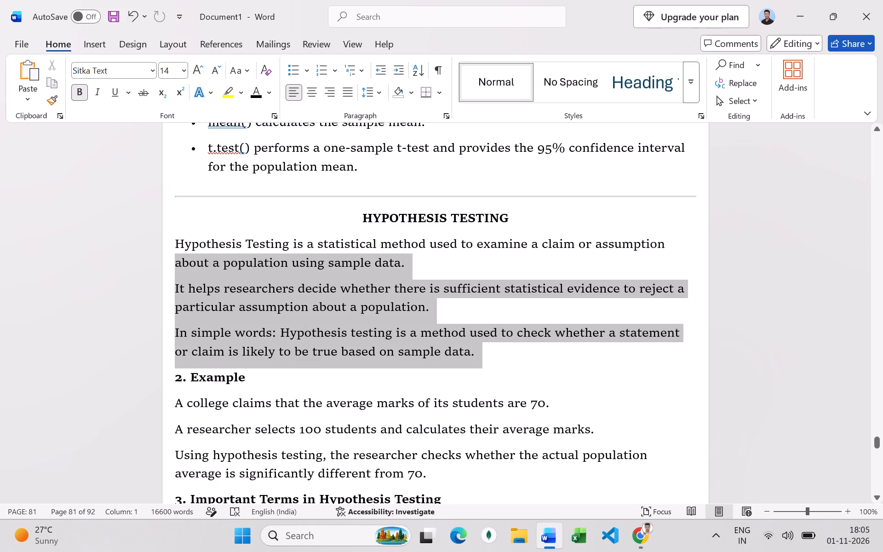
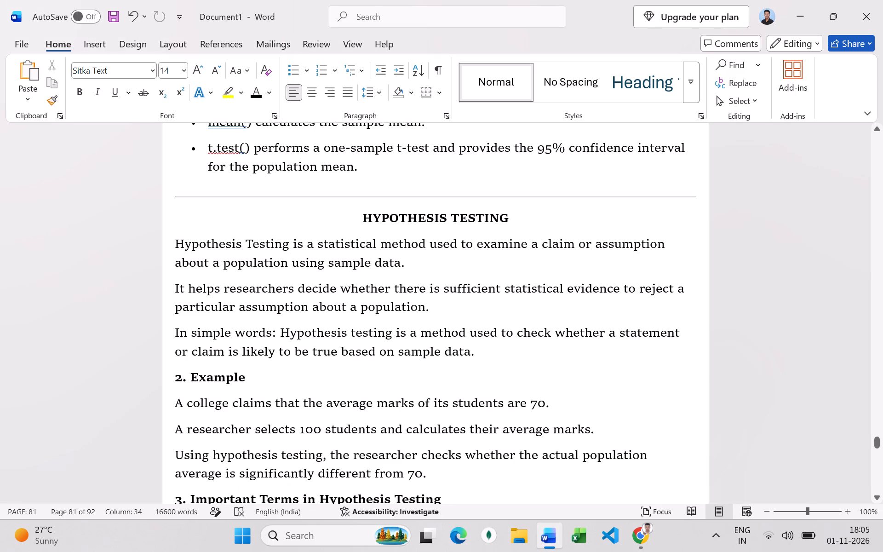
Replace the first Hypothesis Testing paragraph with the copied simplified ChatGPT definition, keeping it separate from the paragraph that follows.
left_click_drag(517, 356, 506, 356)
left_click_drag(506, 356, 150, 246)
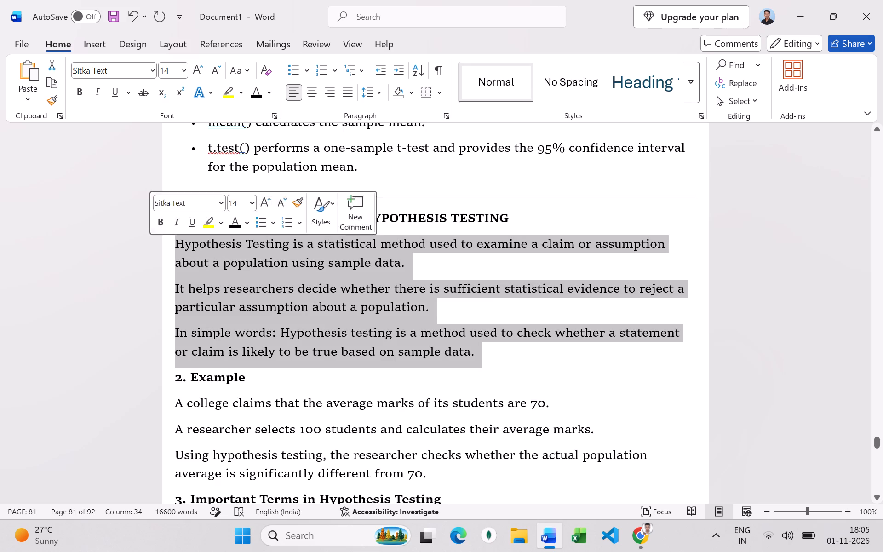
left_click(286, 290)
left_click_drag(418, 267, 169, 241)
key("ctrl+v")
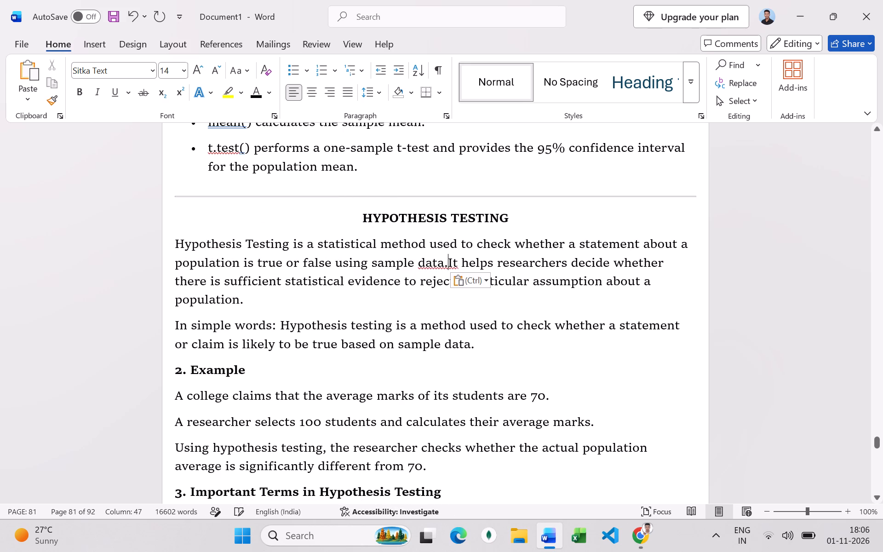
key("Return")
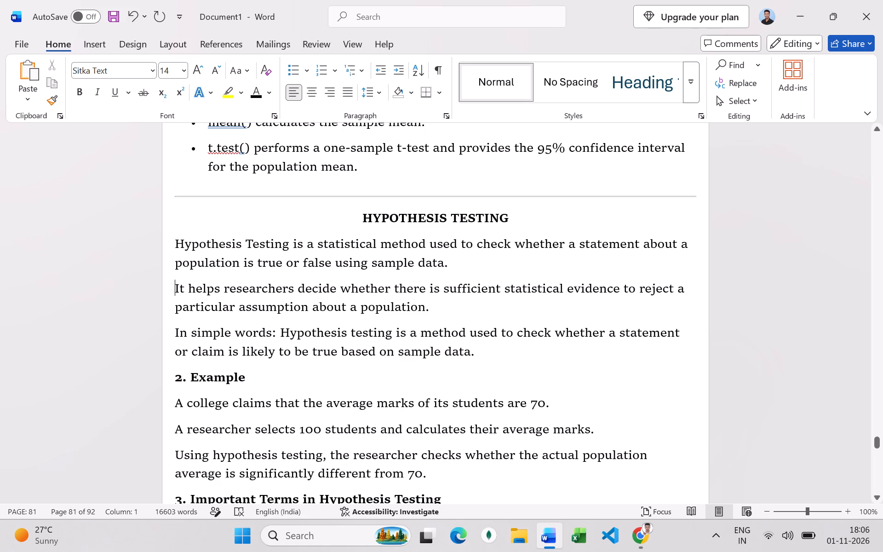
Delete the "In simple words" paragraph from the Hypothesis Testing definition.
left_click_drag(493, 357, 148, 333)
key("BackSpace")
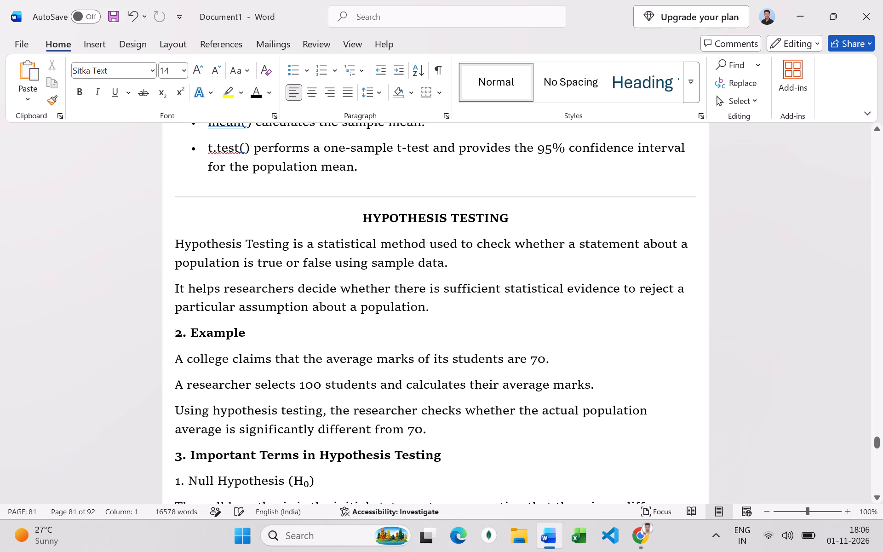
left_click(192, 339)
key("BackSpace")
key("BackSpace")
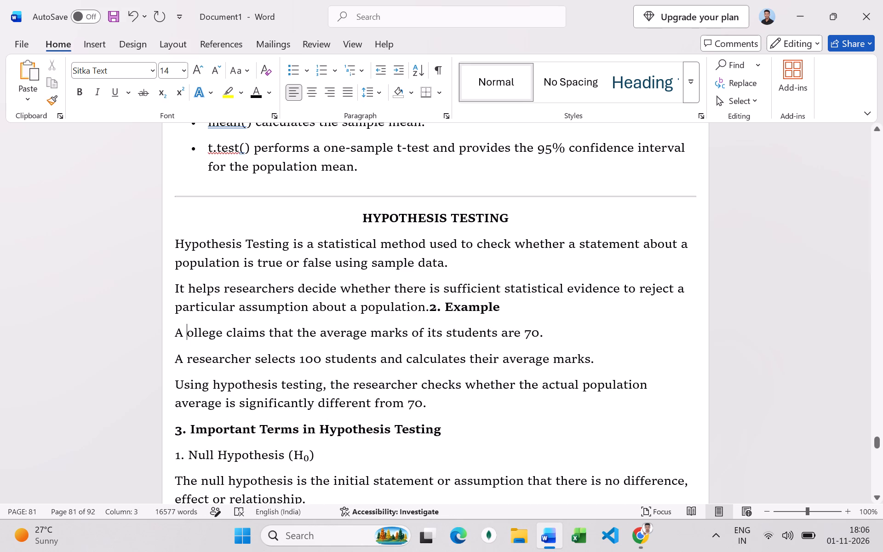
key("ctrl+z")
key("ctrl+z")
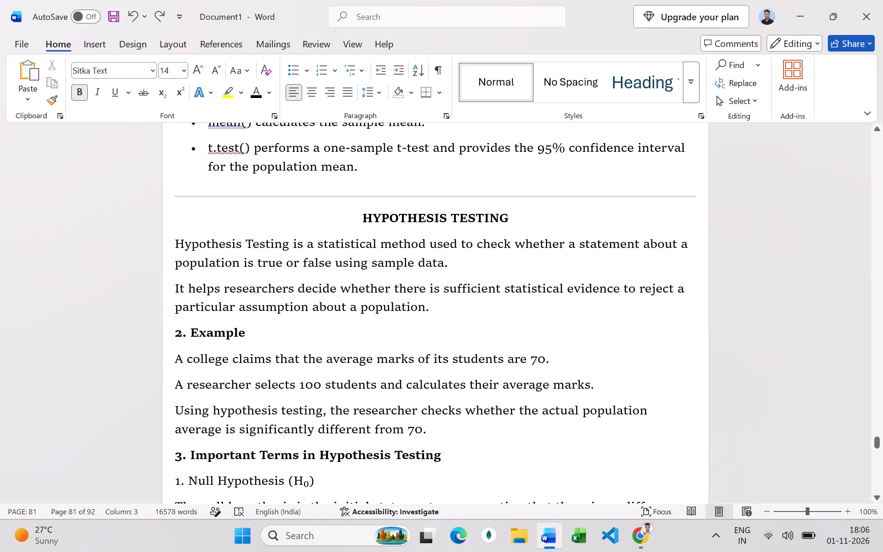
Remove the number 2 from the Example subheading under Hypothesis Testing.
left_click(189, 335)
key("BackSpace")
key("BackSpace")
key("BackSpace")
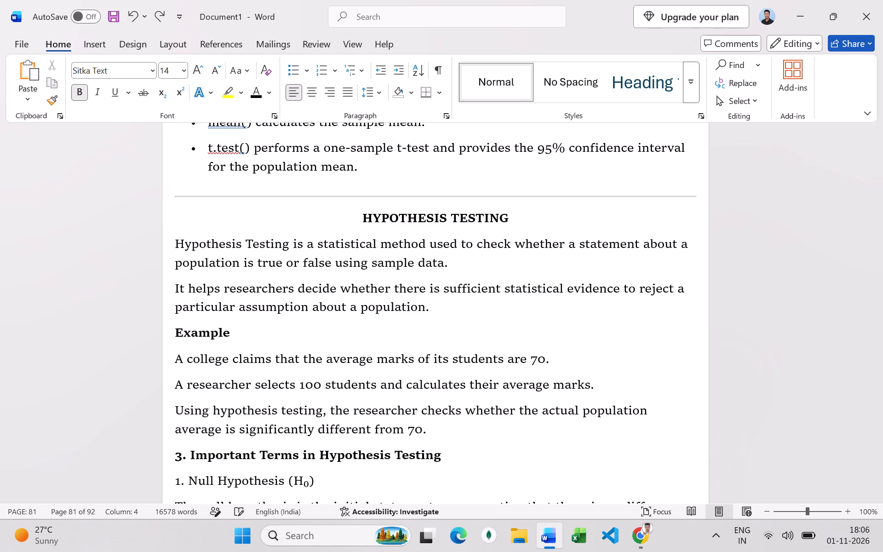
Format the two example sentences about the college's claim and the researcher's sample as a list with solid round bullets.
scroll(296, 374, "down", 2)
left_click_drag(599, 321, 382, 319)
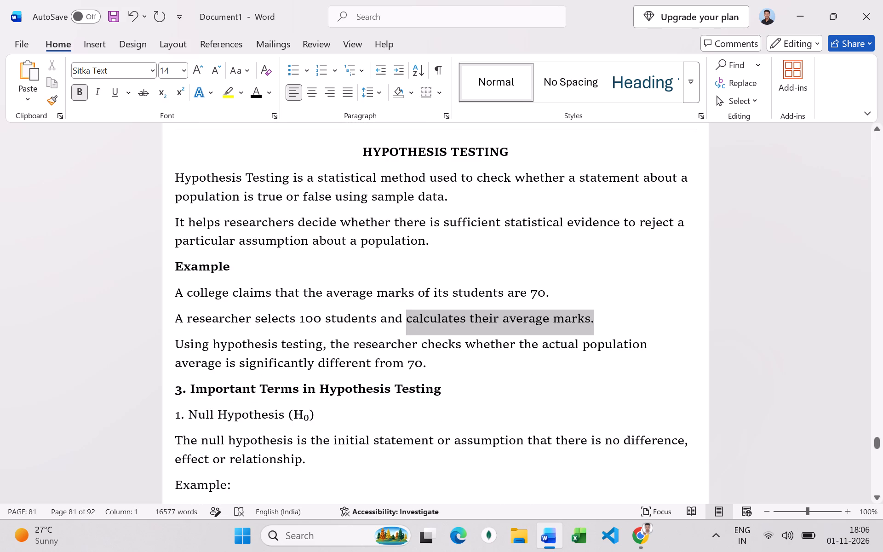
left_click_drag(382, 319, 173, 300)
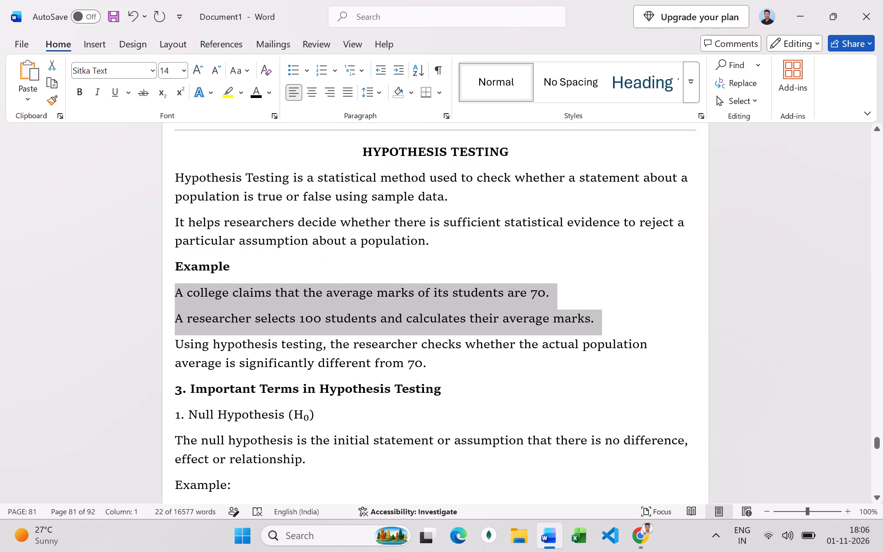
left_click(288, 70)
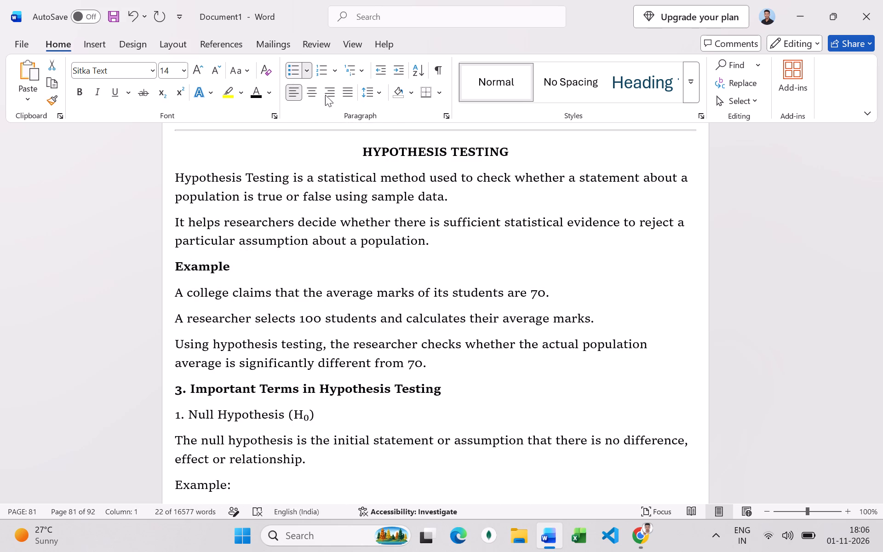
left_click(396, 78)
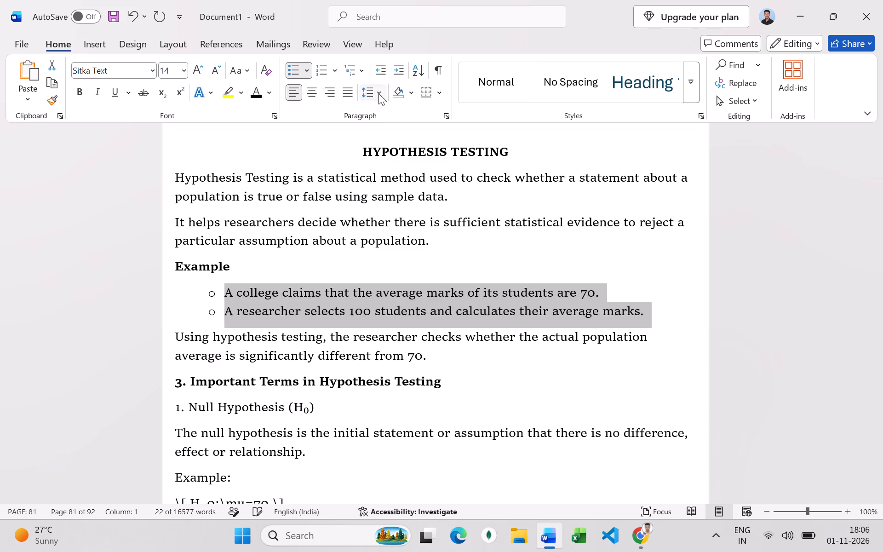
left_click(303, 68)
left_click(336, 125)
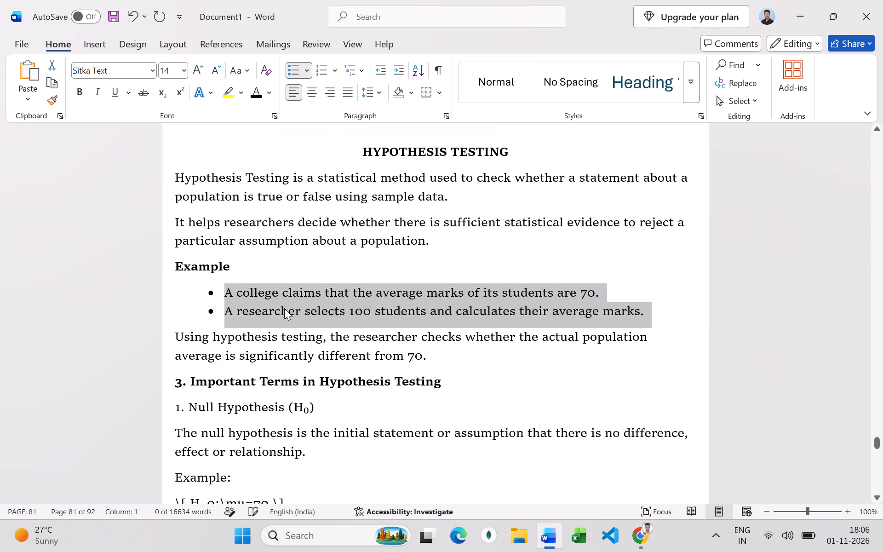
left_click(356, 285)
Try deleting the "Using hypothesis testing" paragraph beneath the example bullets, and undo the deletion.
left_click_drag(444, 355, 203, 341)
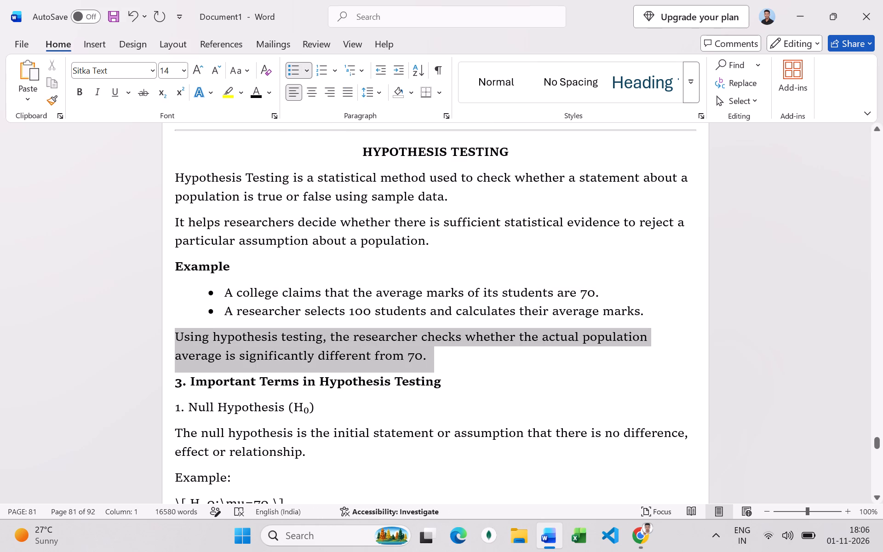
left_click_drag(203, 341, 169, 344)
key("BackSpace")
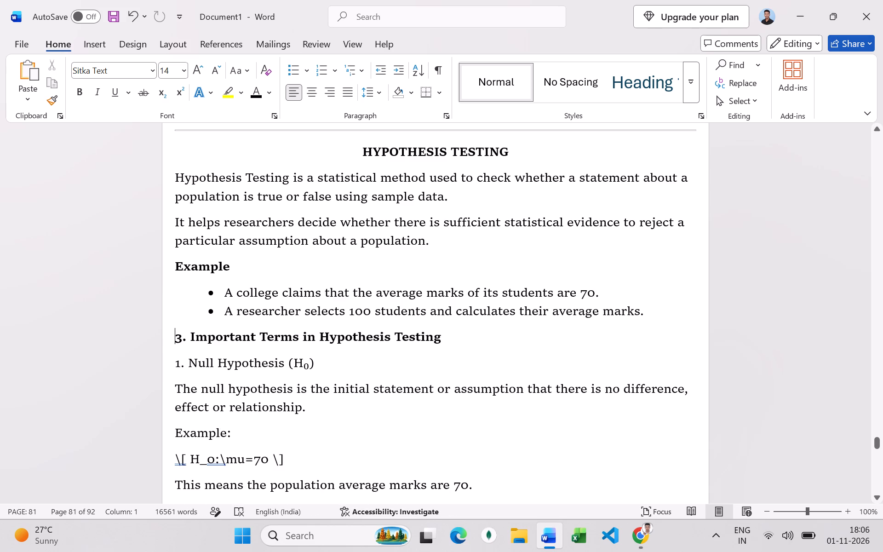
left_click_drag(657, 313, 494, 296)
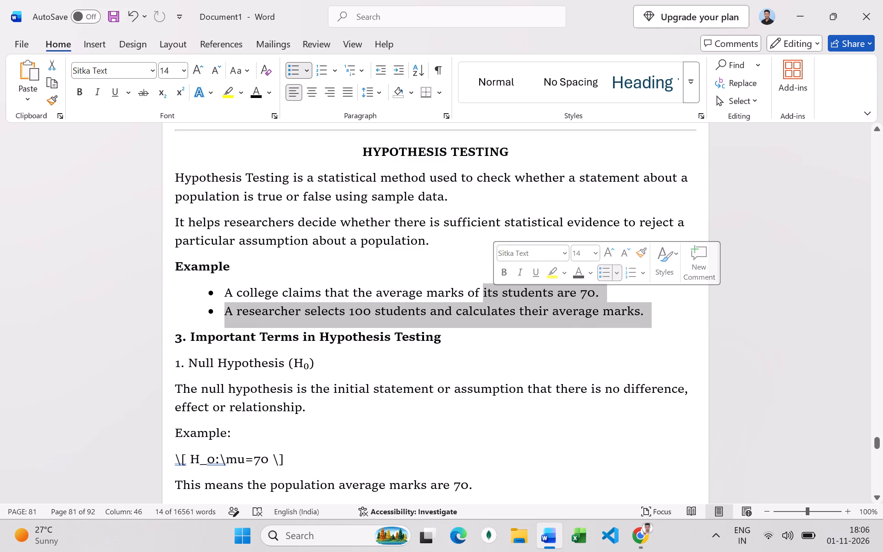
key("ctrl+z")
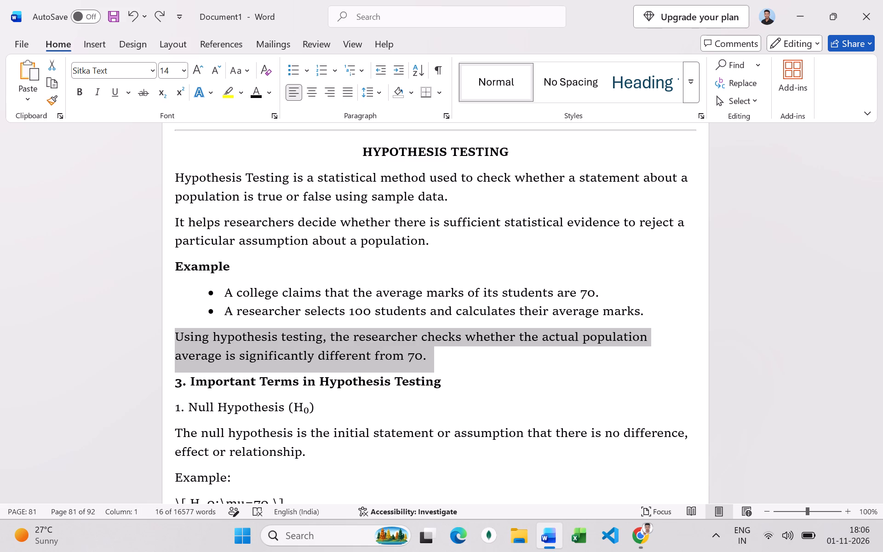
Justify the "Using hypothesis testing" paragraph beneath the example bullets.
left_click(346, 102)
scroll(338, 323, "down", 2)
scroll(338, 324, "up", 3)
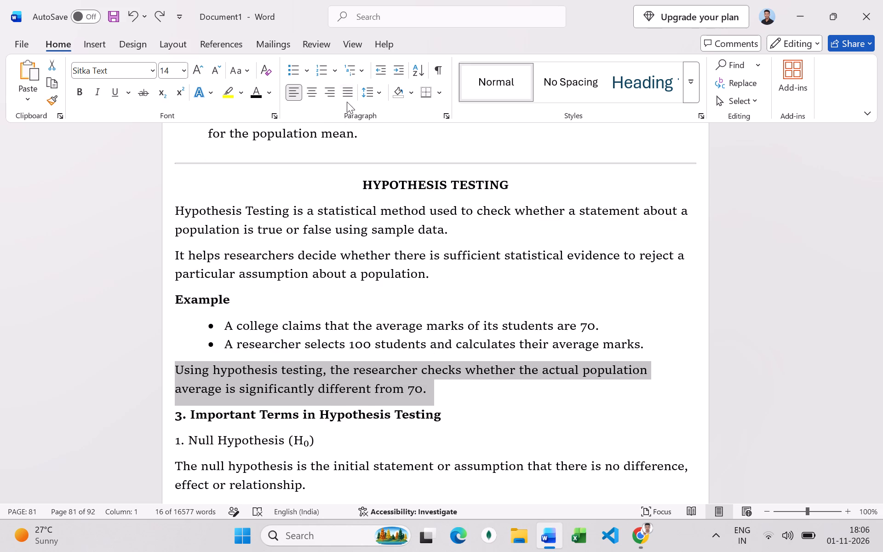
left_click(347, 93)
left_click(339, 391)
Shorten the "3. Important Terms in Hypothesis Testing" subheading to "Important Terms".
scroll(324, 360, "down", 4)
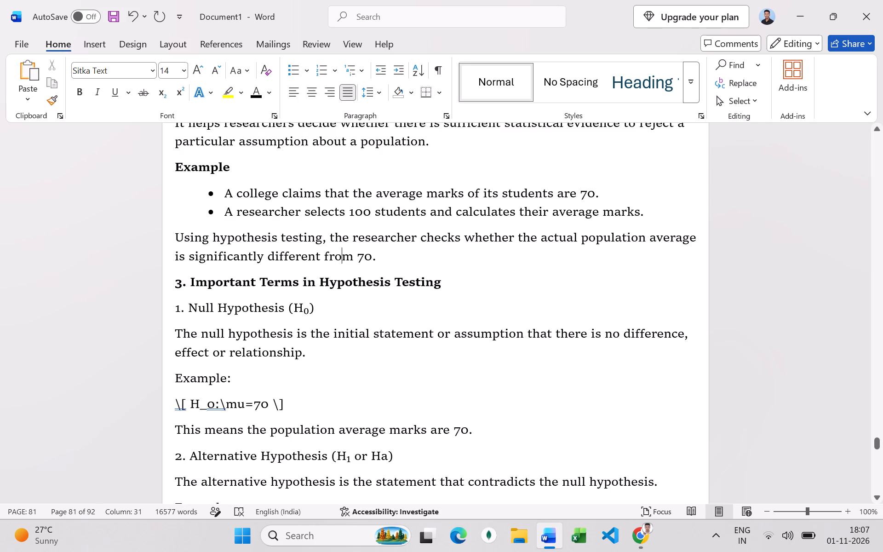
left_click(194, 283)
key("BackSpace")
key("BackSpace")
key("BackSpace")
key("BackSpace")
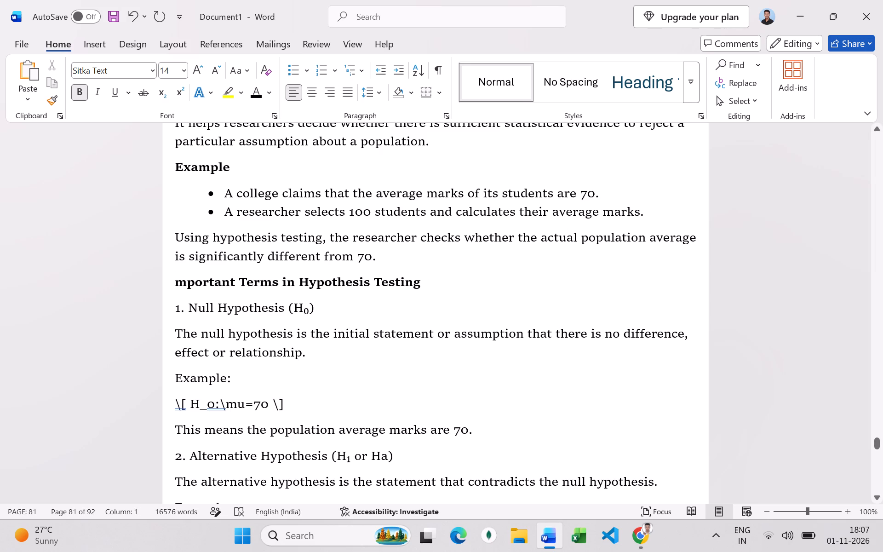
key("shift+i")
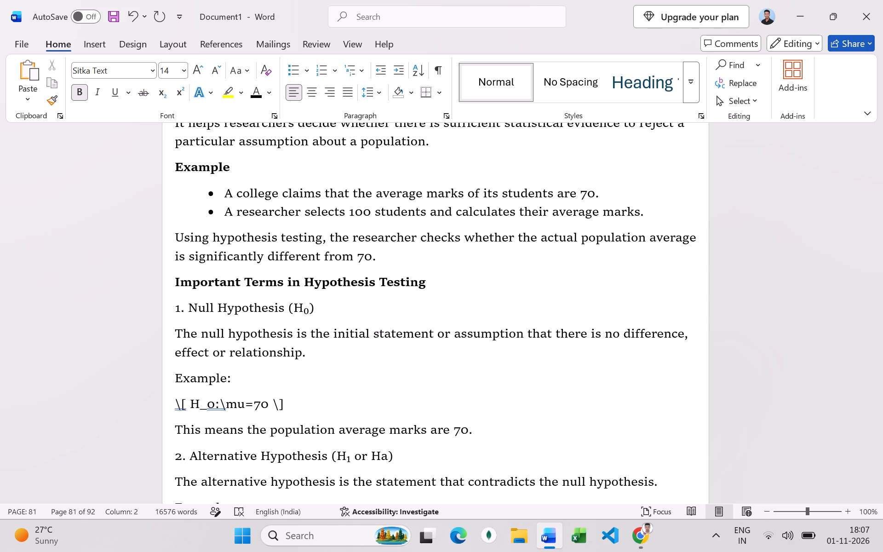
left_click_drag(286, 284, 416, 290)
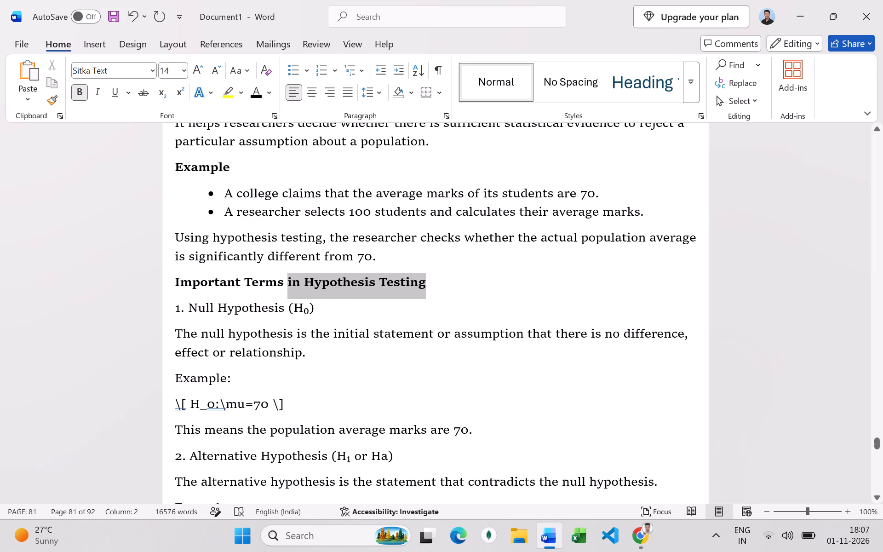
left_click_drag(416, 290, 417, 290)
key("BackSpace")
Delete the whole Important Terms section, from its subheading through the degrees-of-freedom formula df=n-1.
scroll(243, 374, "down", 6)
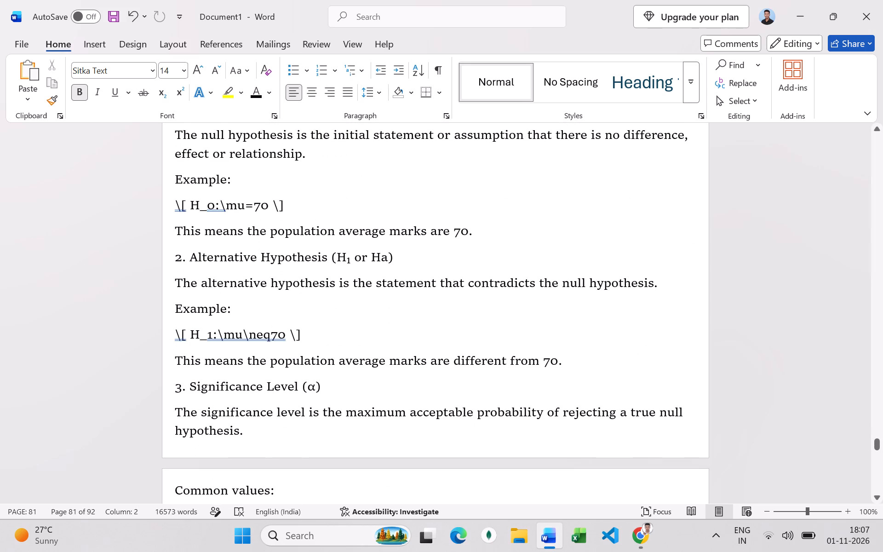
scroll(254, 368, "down", 9)
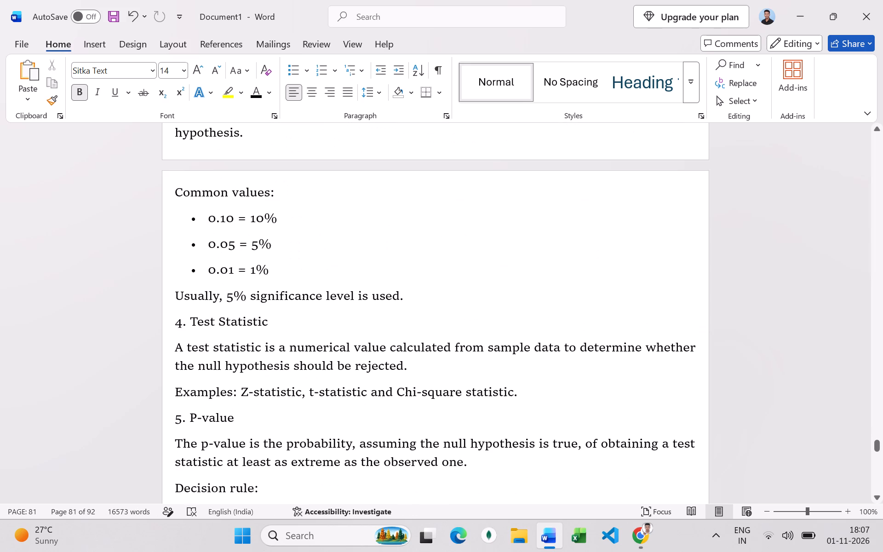
scroll(252, 370, "down", 6)
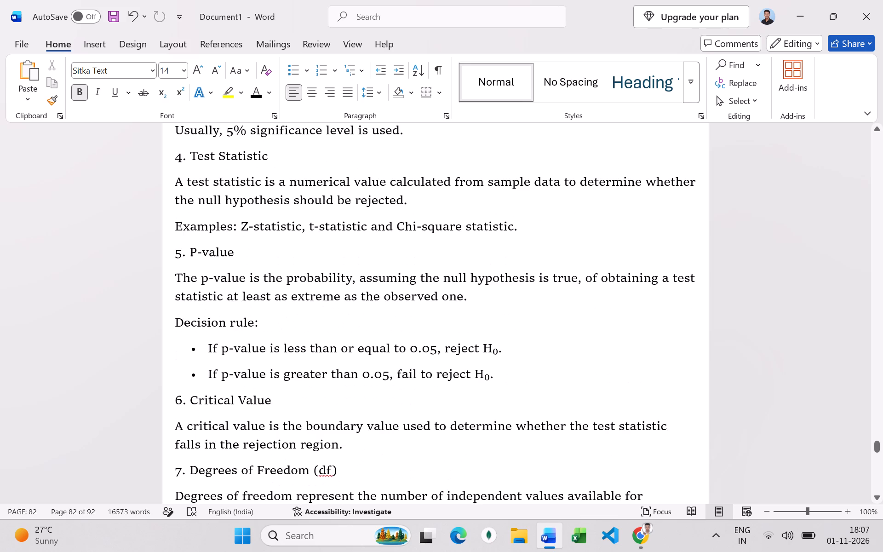
scroll(252, 370, "down", 7)
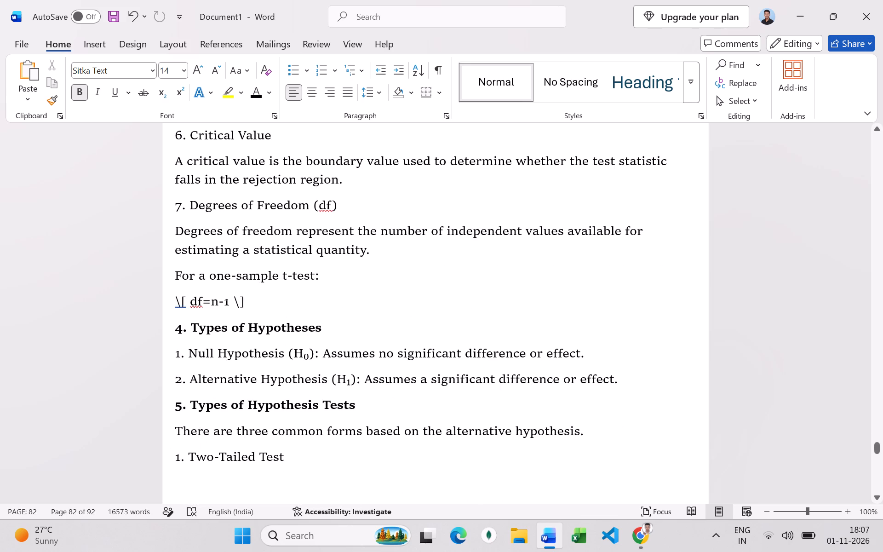
left_click_drag(247, 310, 164, 65)
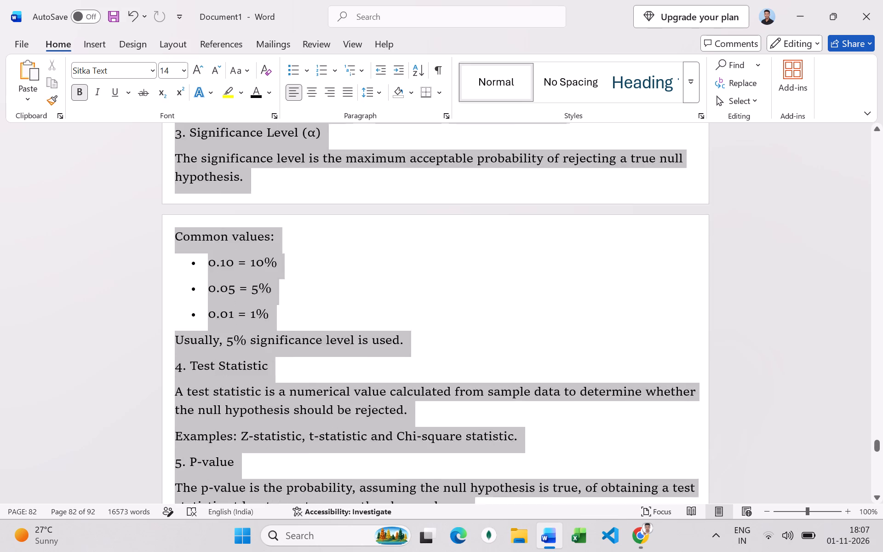
left_click_drag(164, 65, 168, 312)
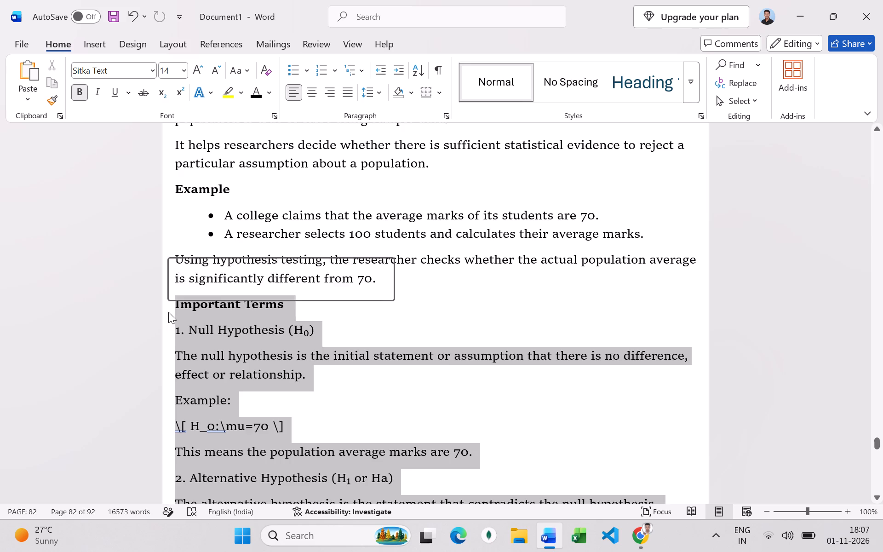
key("BackSpace")
Remove the number 4 from the Types of Hypotheses subheading.
left_click(190, 305)
key("BackSpace")
key("BackSpace")
key("BackSpace")
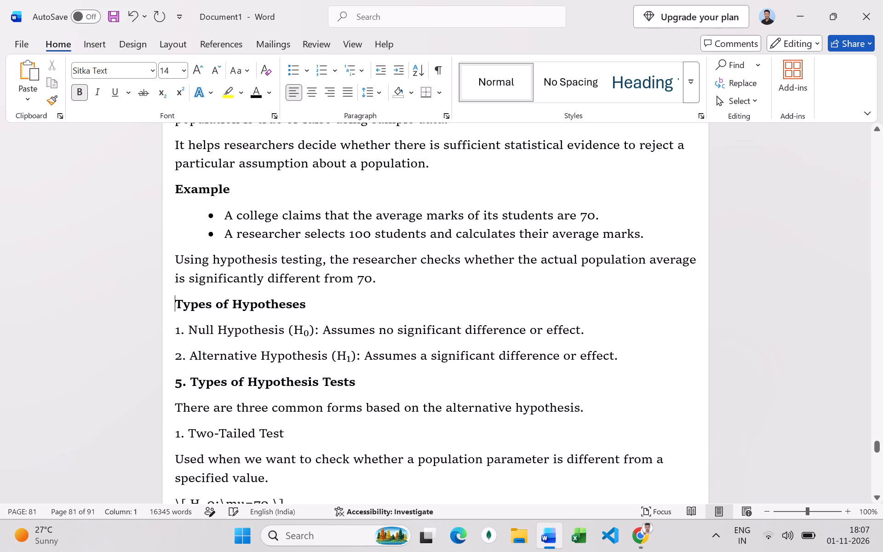
Delete the Types of Hypothesis Tests section, from its subheading through the example checking for average marks less than 70.
scroll(214, 375, "down", 2)
left_click(205, 341)
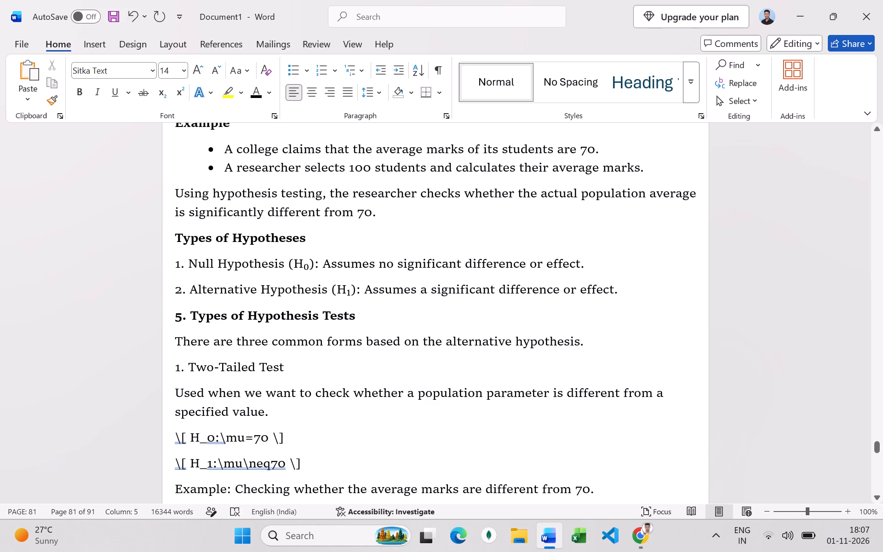
left_click_drag(172, 325, 249, 400)
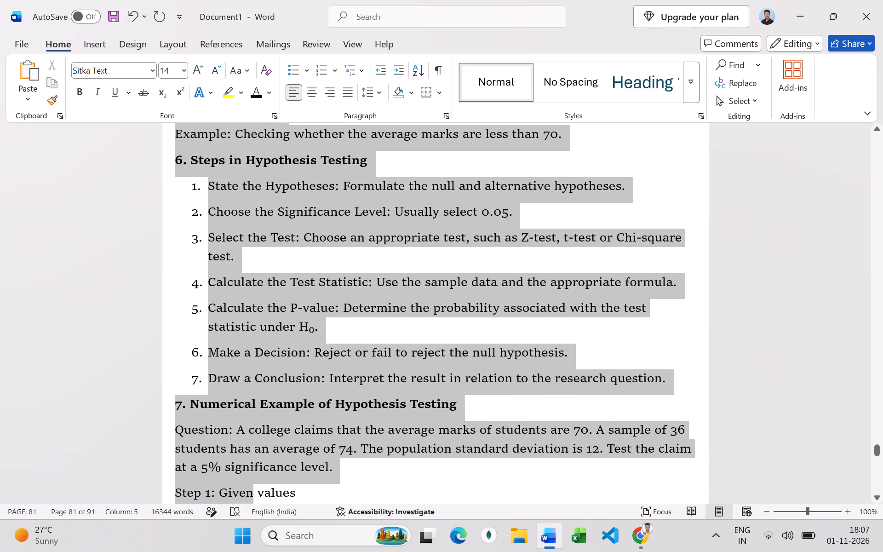
left_click_drag(249, 400, 548, 141)
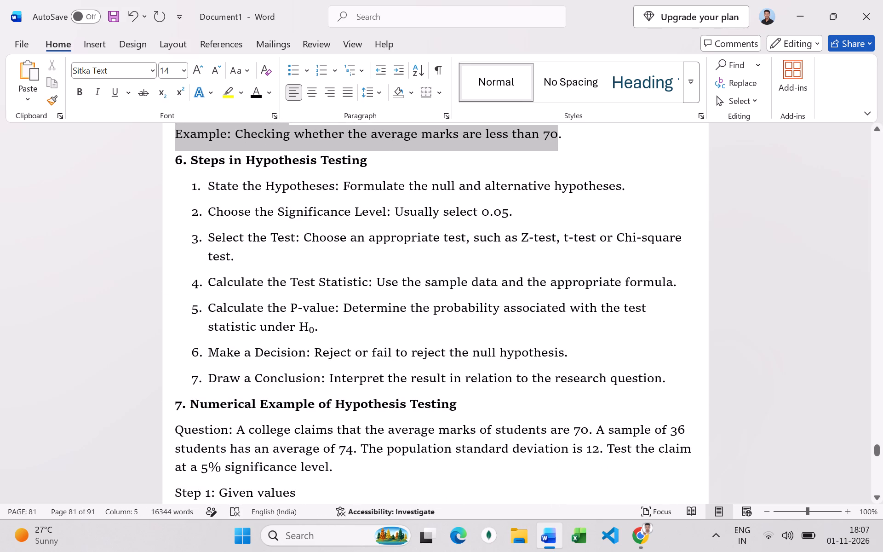
left_click_drag(548, 141, 568, 137)
key("BackSpace")
scroll(229, 304, "down", 4)
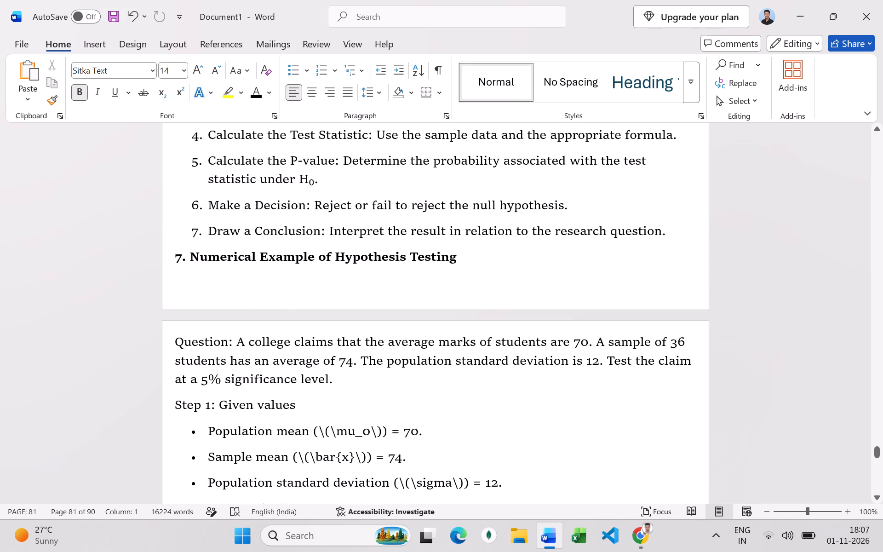
Delete the content from the "7. Numerical Example of Hypothesis Testing" subheading through the line data <- c(20, 30, 25, 25) in section 12.
left_click_drag(178, 257, 286, 459)
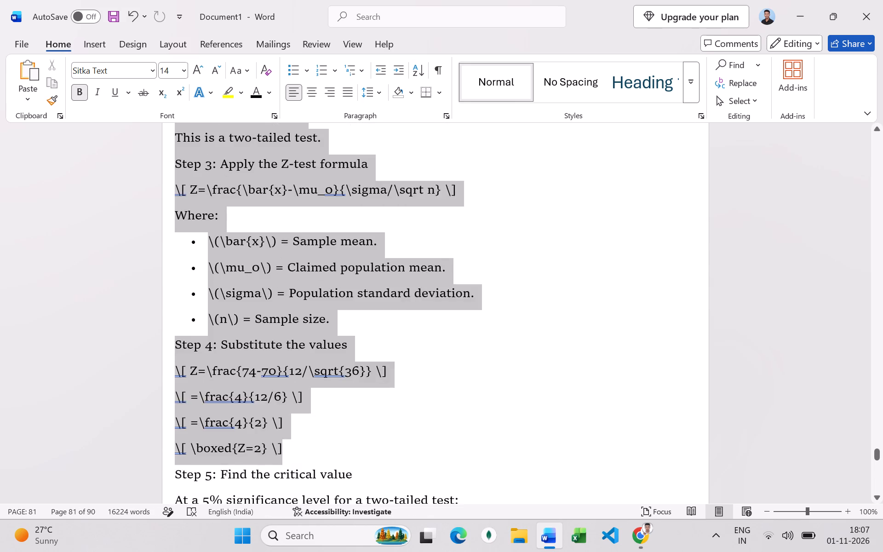
left_click_drag(286, 459, 341, 496)
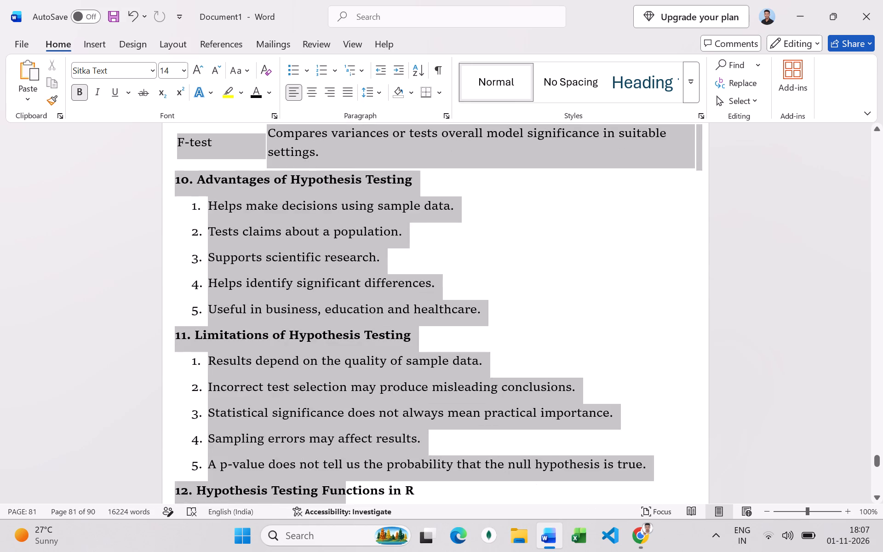
left_click_drag(341, 496, 333, 426)
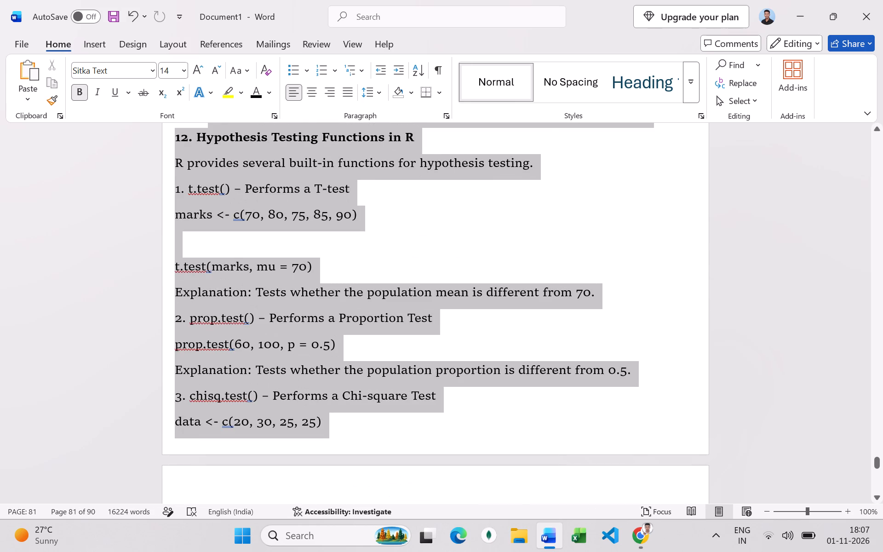
left_click_drag(333, 426, 333, 427)
key("BackSpace")
Delete everything from the leftover chisq.test(data) line through the ANOVA list item, keeping the full-width divider above the T-TEST heading.
scroll(303, 380, "up", 4)
scroll(277, 375, "down", 7)
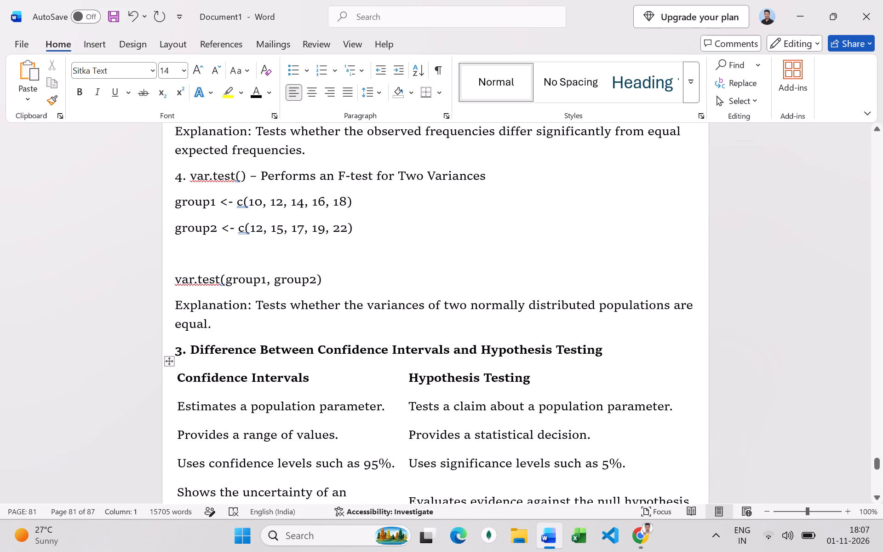
scroll(257, 364, "down", 1)
scroll(257, 364, "up", 2)
scroll(257, 364, "down", 10)
scroll(271, 398, "down", 11)
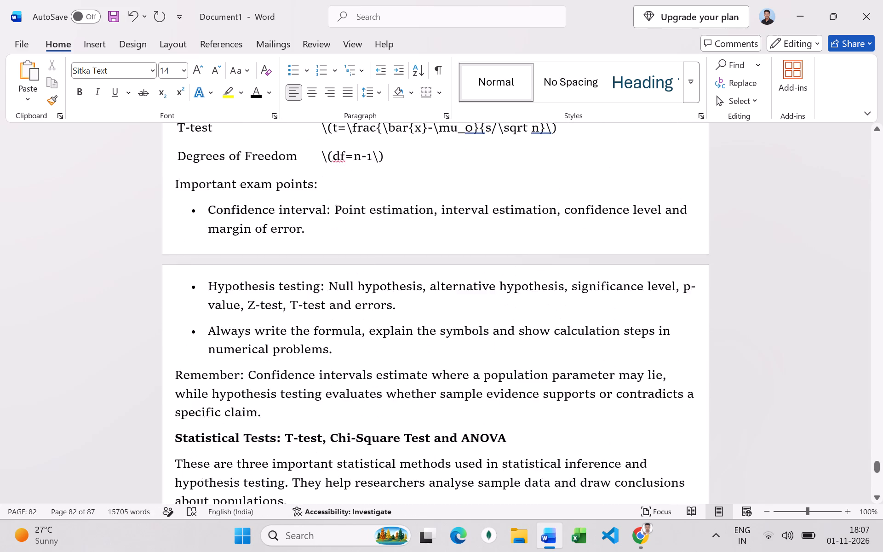
scroll(260, 384, "down", 3)
scroll(255, 345, "down", 9)
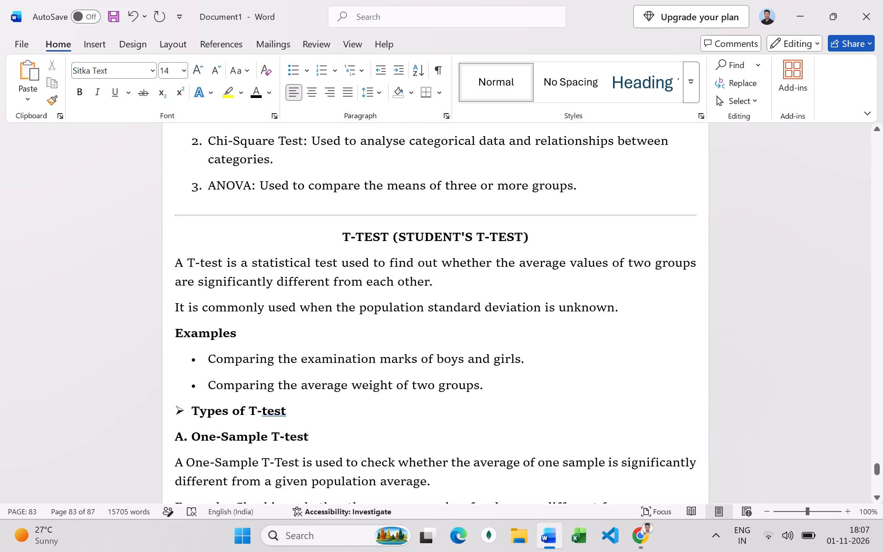
left_click_drag(196, 184, 188, 146)
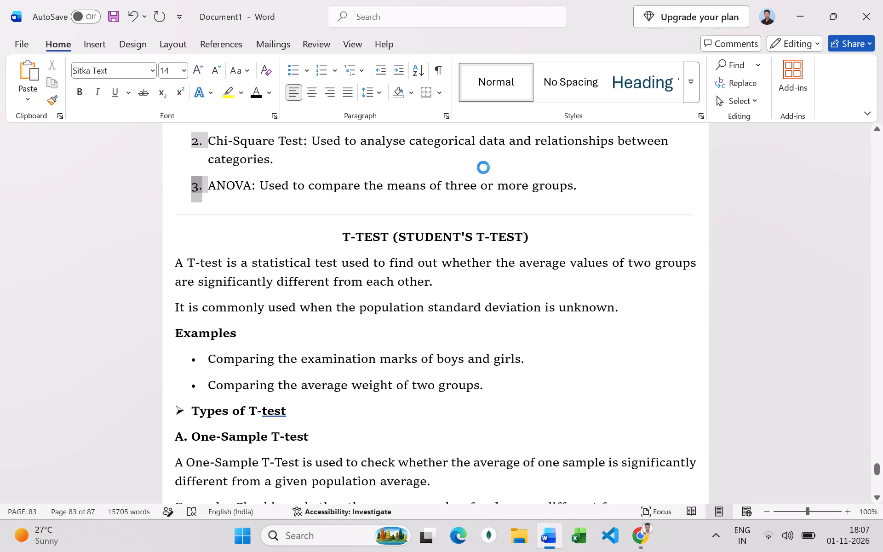
left_click(581, 186)
left_click_drag(574, 187, 298, 121)
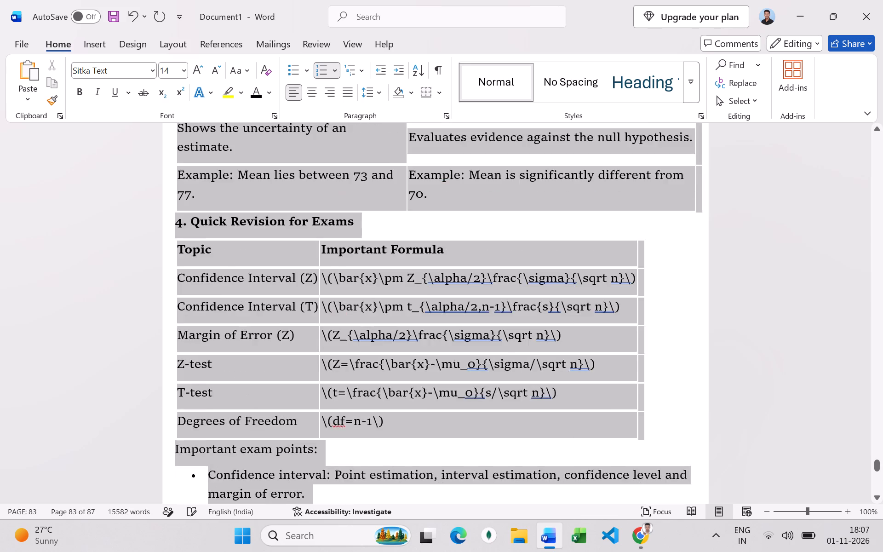
left_click_drag(298, 121, 228, 551)
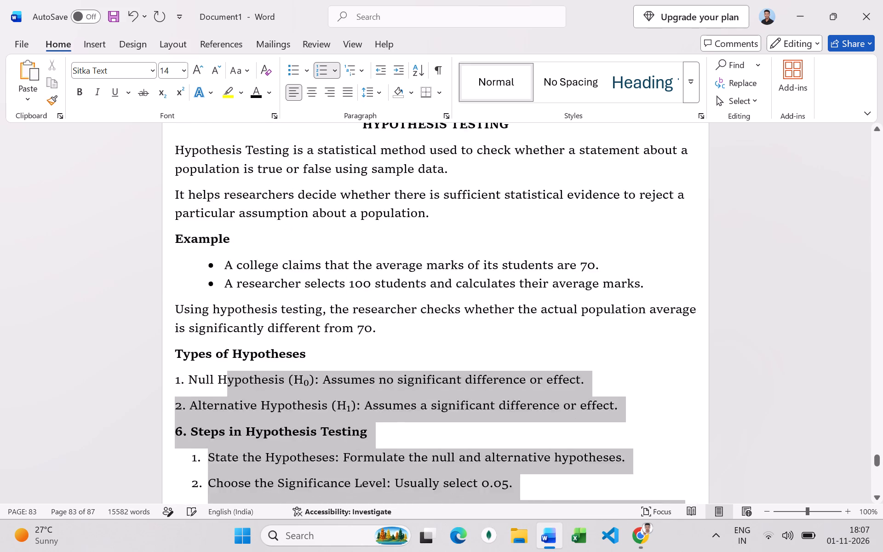
left_click_drag(228, 551, 152, 311)
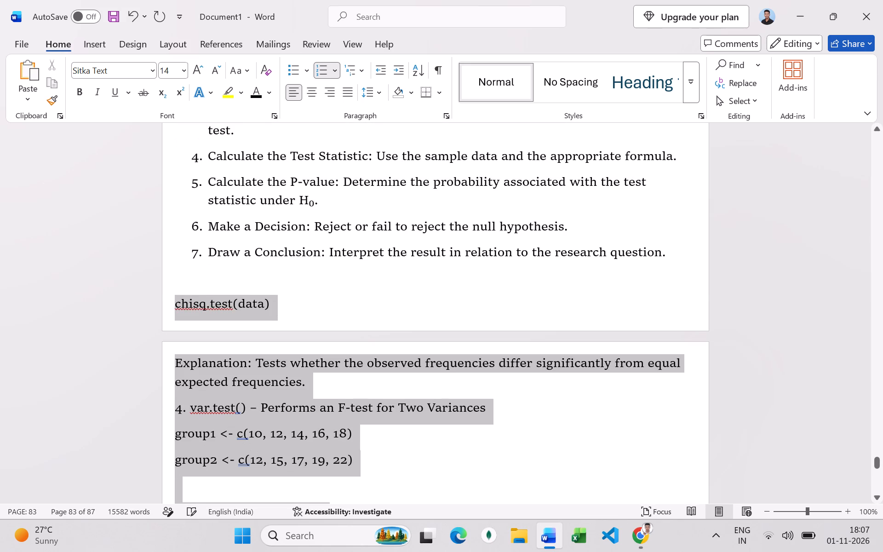
left_click_drag(152, 311, 155, 312)
key("BackSpace")
key("BackSpace")
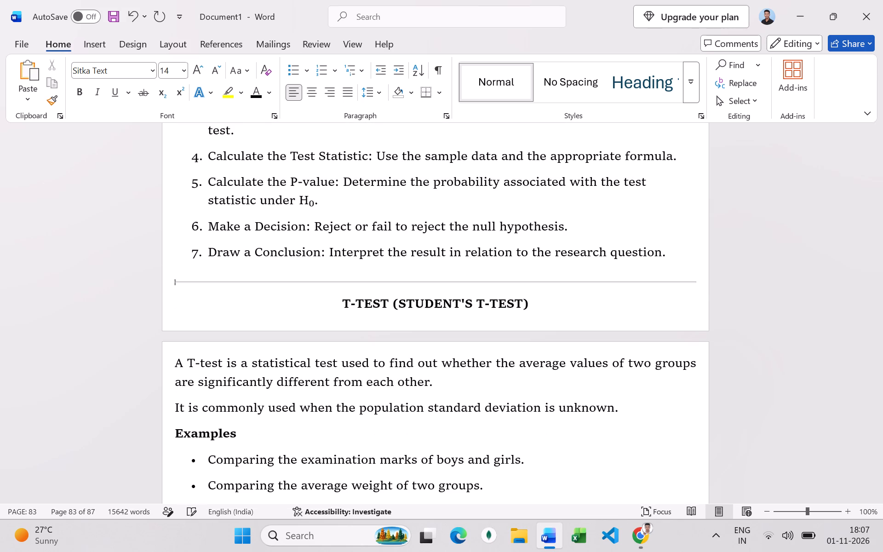
key("BackSpace")
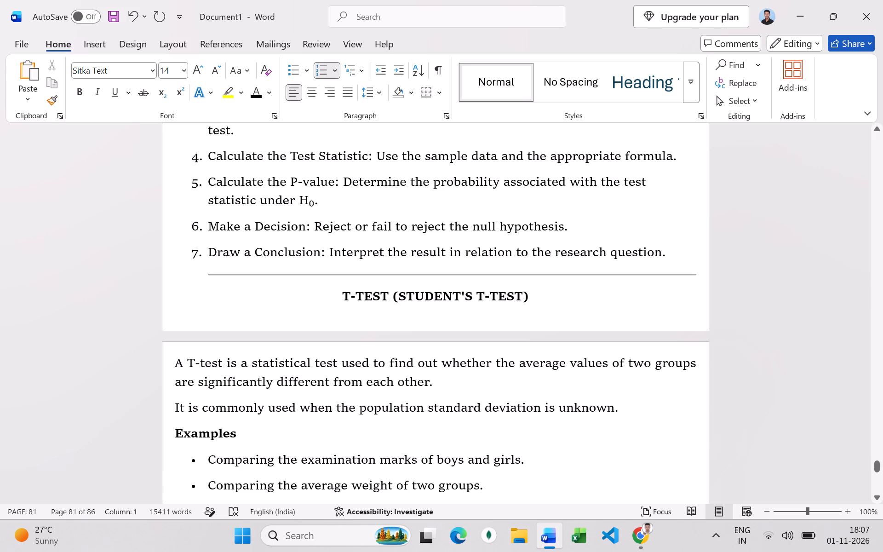
key("ctrl+z")
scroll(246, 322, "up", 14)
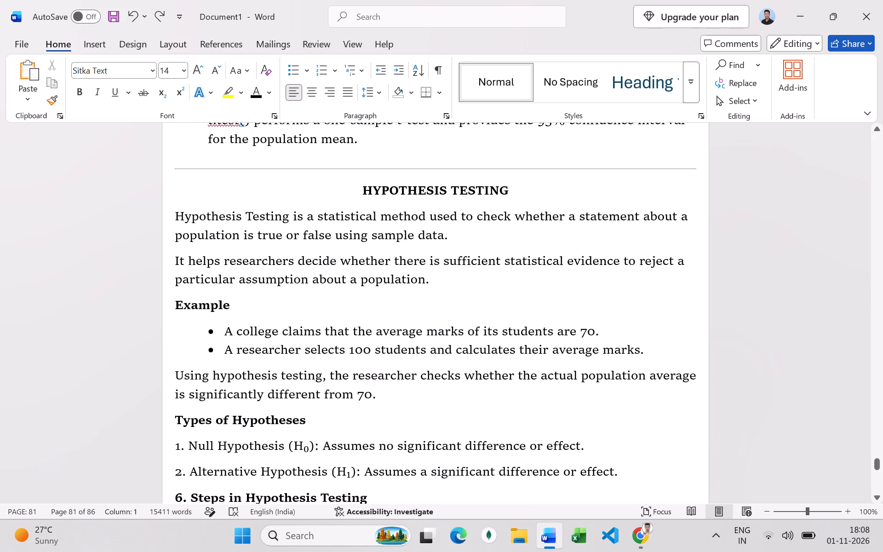
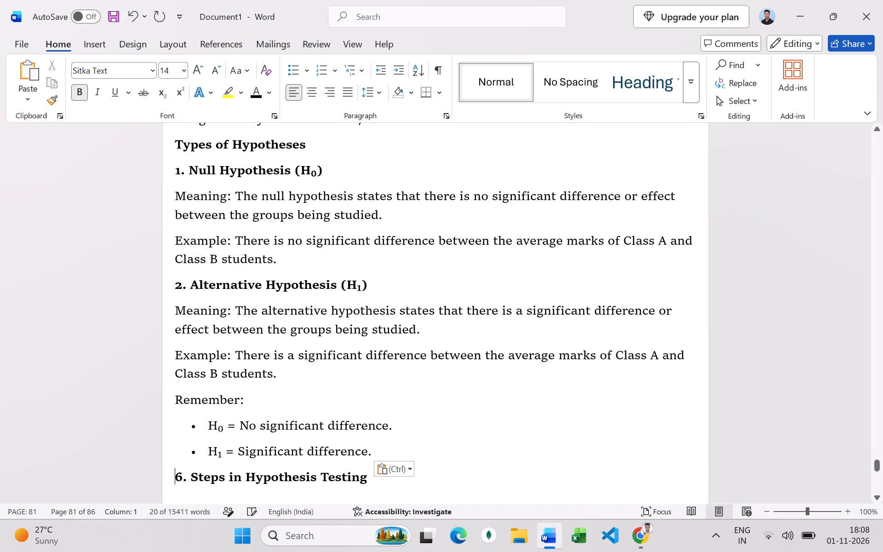
In the Null Hypothesis entry, remove the "Meaning:" label and shorten "Example:" to "Ex:".
left_click_drag(235, 190, 177, 197)
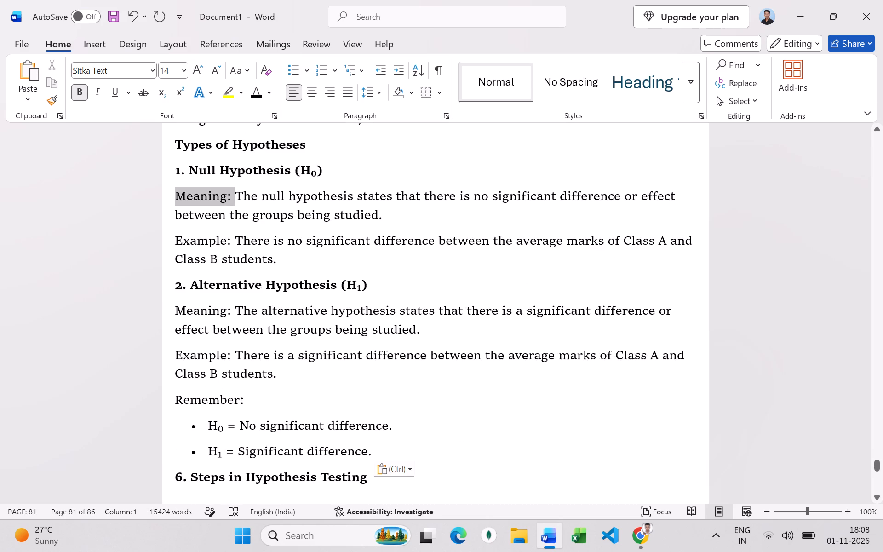
left_click_drag(177, 197, 169, 197)
key("BackSpace")
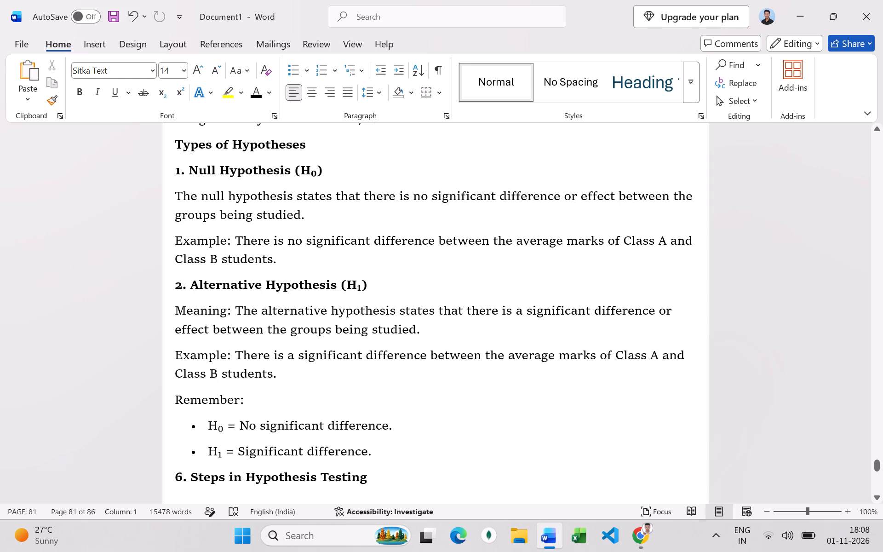
left_click(228, 240)
key("BackSpace")
key("BackSpace")
key("BackSpace")
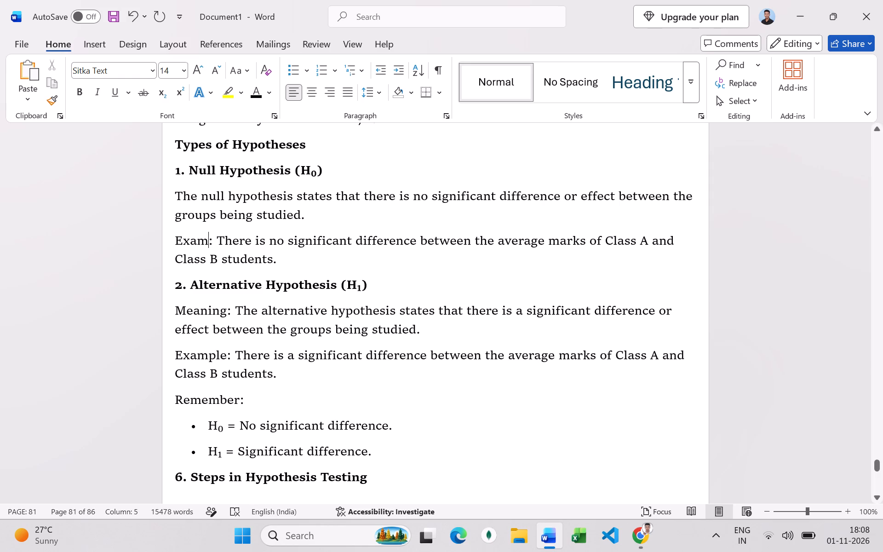
key("BackSpace")
key("BackSpace")
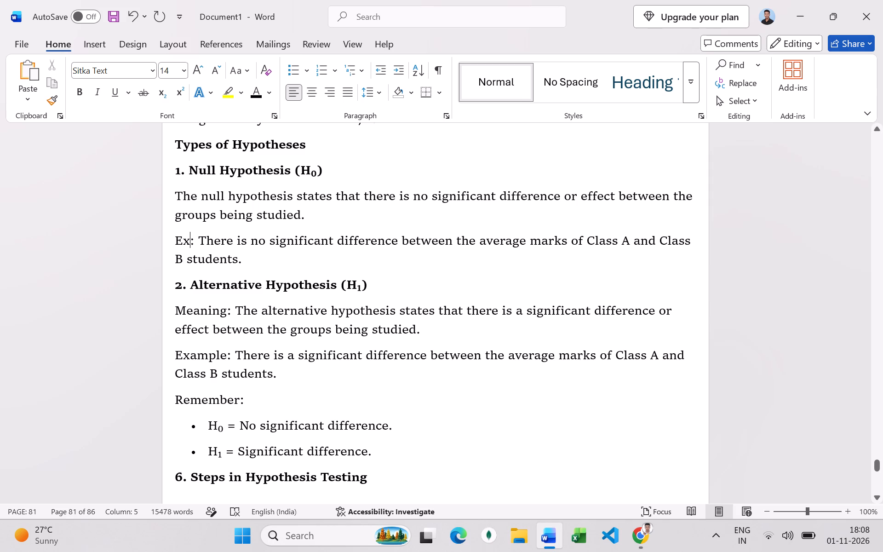
In the Alternative Hypothesis entry, remove the "Meaning:" label, justify the definition paragraph and shorten "Example:" to "Ex:".
left_click_drag(232, 307, 159, 316)
key("BackSpace")
left_click_drag(395, 341, 101, 321)
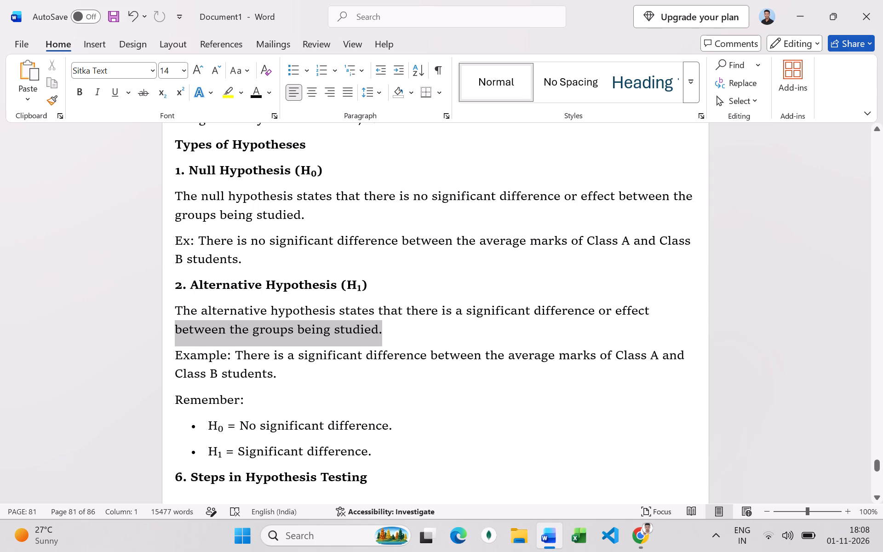
left_click_drag(101, 321, 97, 313)
left_click(348, 93)
left_click(354, 322)
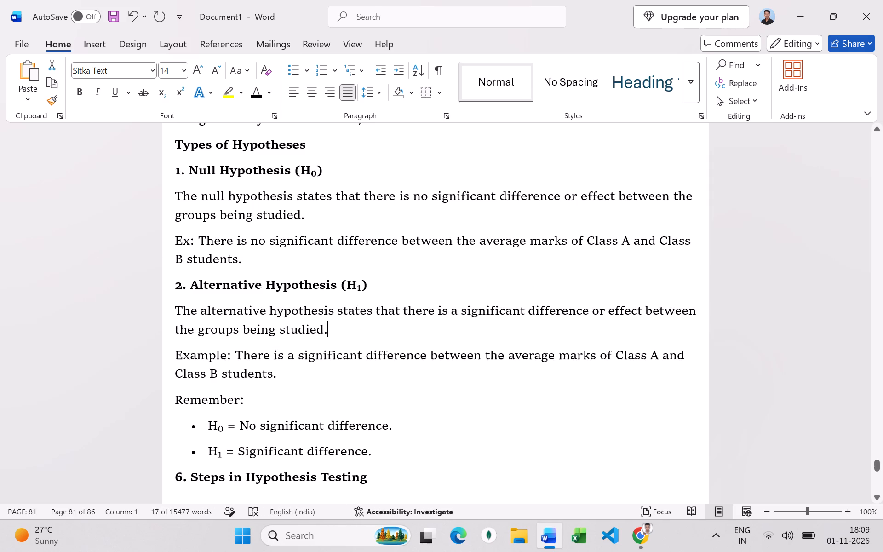
left_click(226, 354)
key("BackSpace")
key("BackSpace")
key("BackSpace")
key("BackSpace")
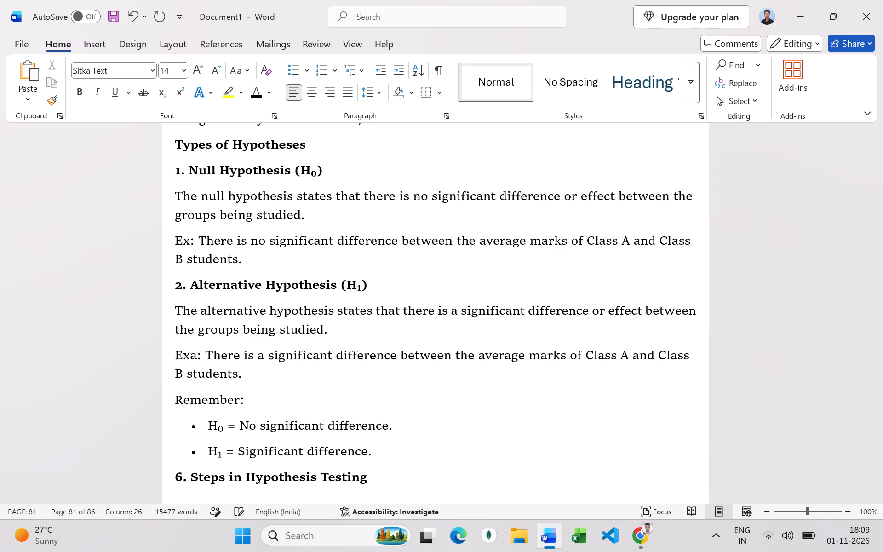
key("BackSpace")
Delete the "Remember:" line and its two bullets below the Alternative Hypothesis example.
left_click_drag(375, 450, 154, 412)
key("BackSpace")
Delete the "6. Steps in Hypothesis Testing" section with its seven steps and close the gap above the T-TEST divider.
scroll(181, 400, "up", 7)
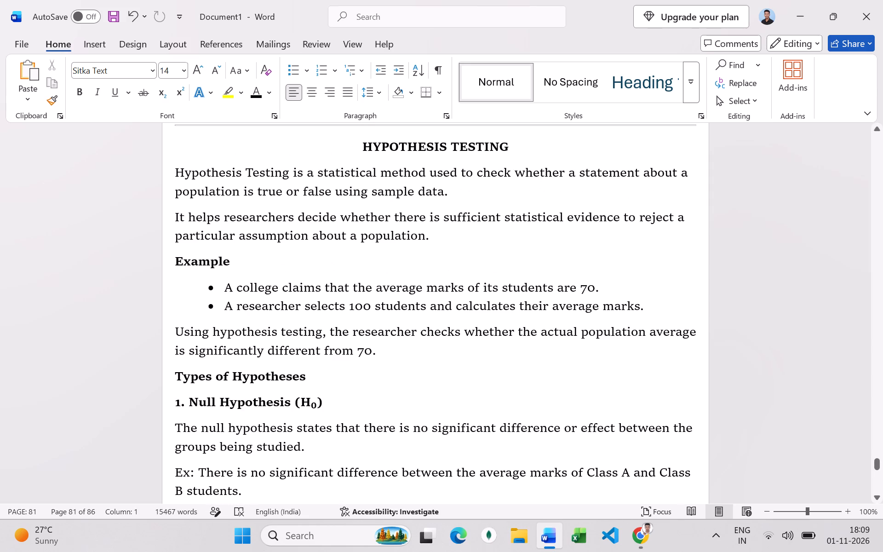
scroll(195, 374, "down", 10)
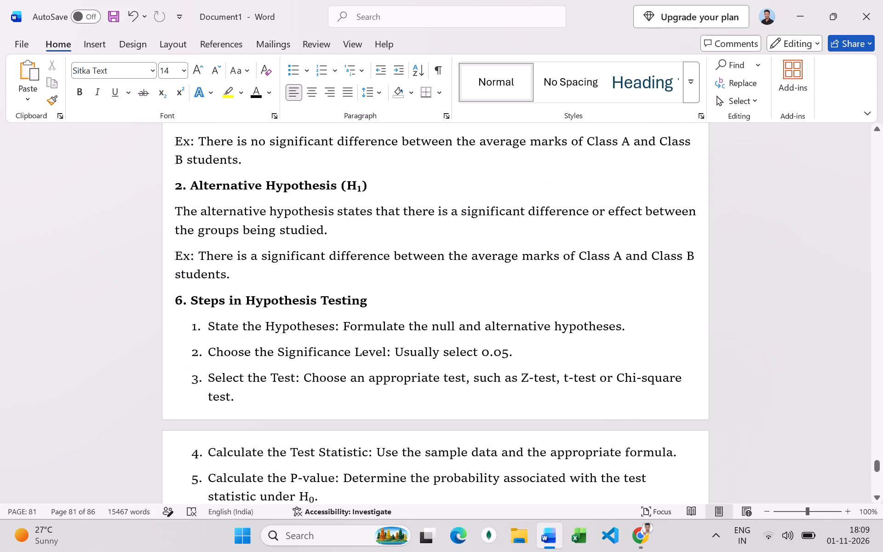
left_click_drag(180, 305, 267, 479)
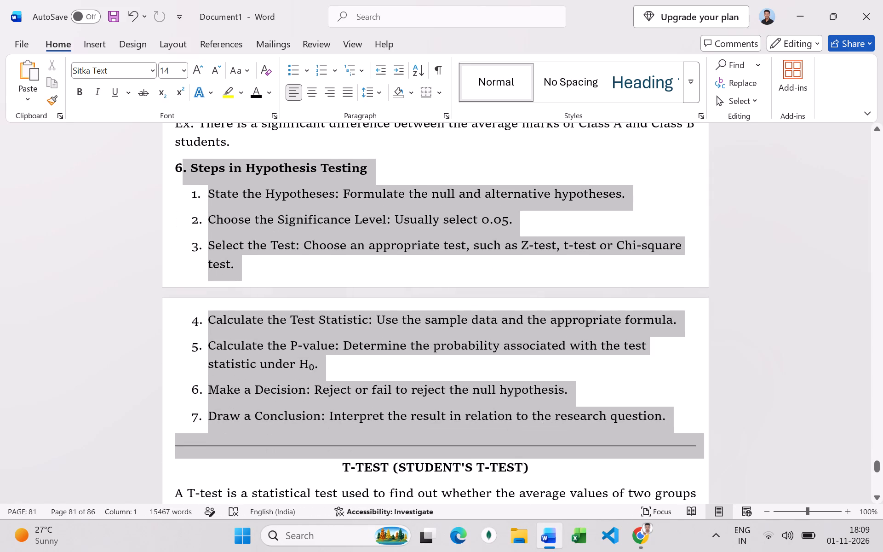
left_click_drag(267, 479, 645, 417)
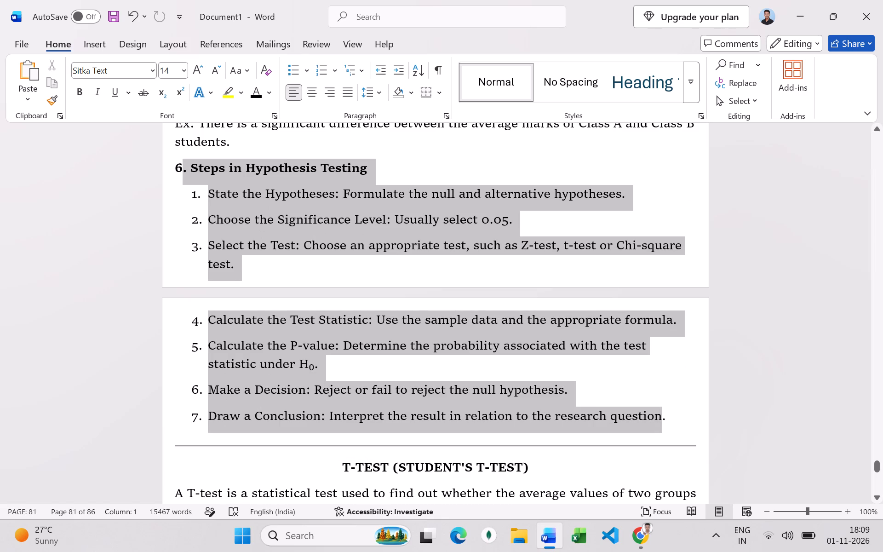
left_click_drag(645, 417, 669, 414)
key("BackSpace")
scroll(336, 345, "up", 1)
key("BackSpace")
key("BackSpace")
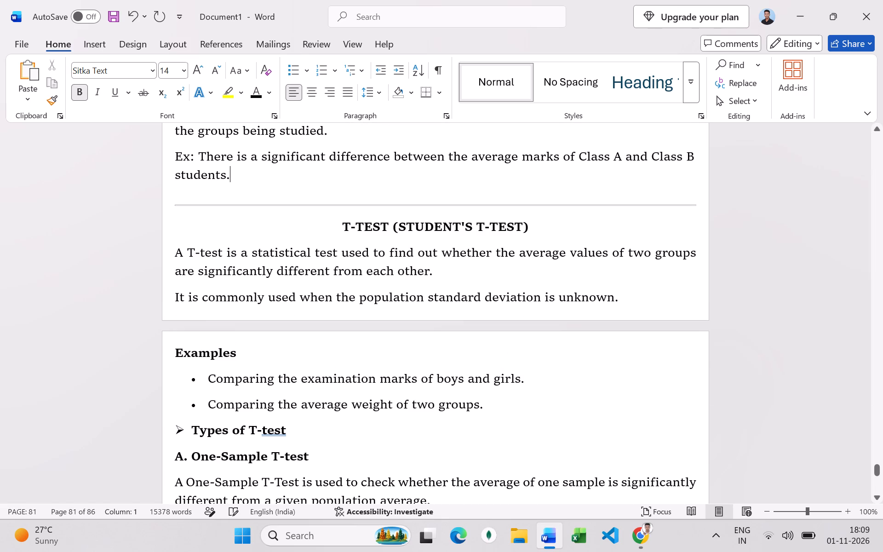
left_click(174, 203)
key("BackSpace")
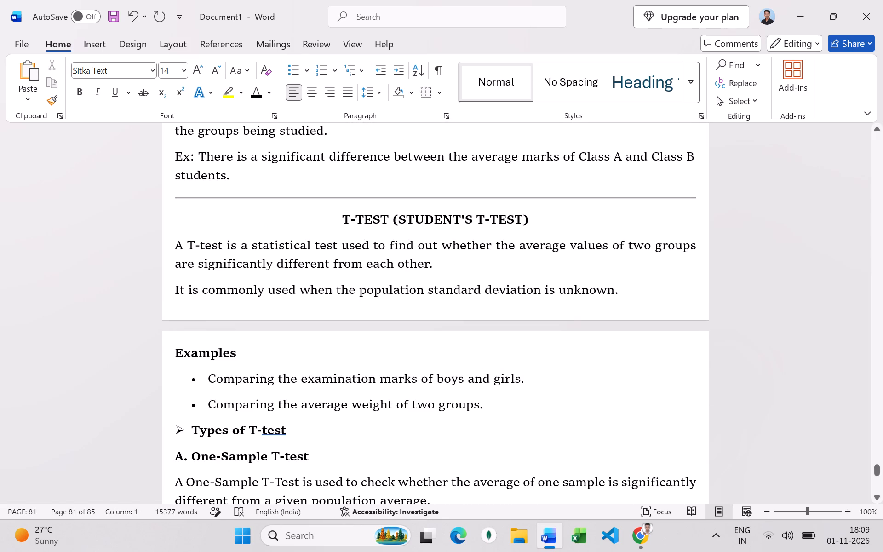
Delete all confidence interval content between the Critical Z-value bullet and the divider above HYPOTHESIS TESTING, including the R functions example.
scroll(299, 262, "up", 17)
scroll(306, 264, "down", 2)
scroll(306, 264, "up", 3)
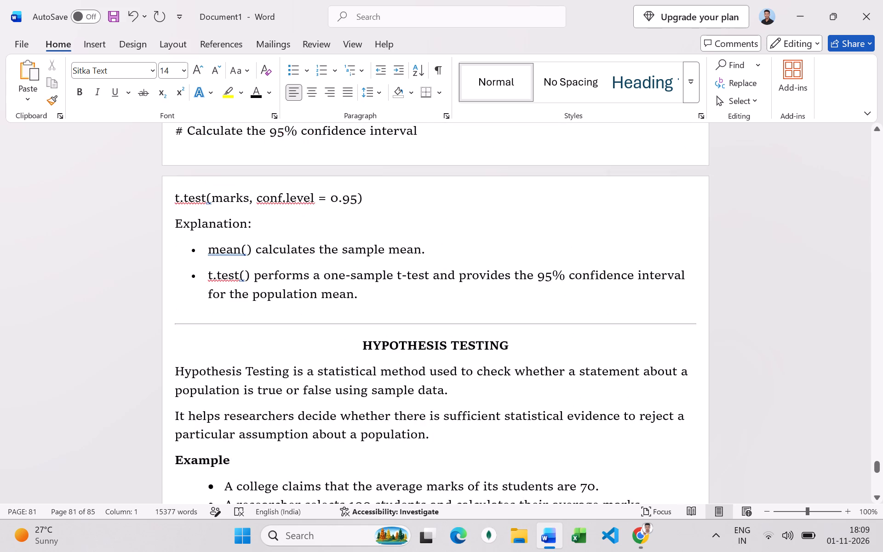
scroll(307, 264, "up", 2)
left_click_drag(361, 324, 141, 79)
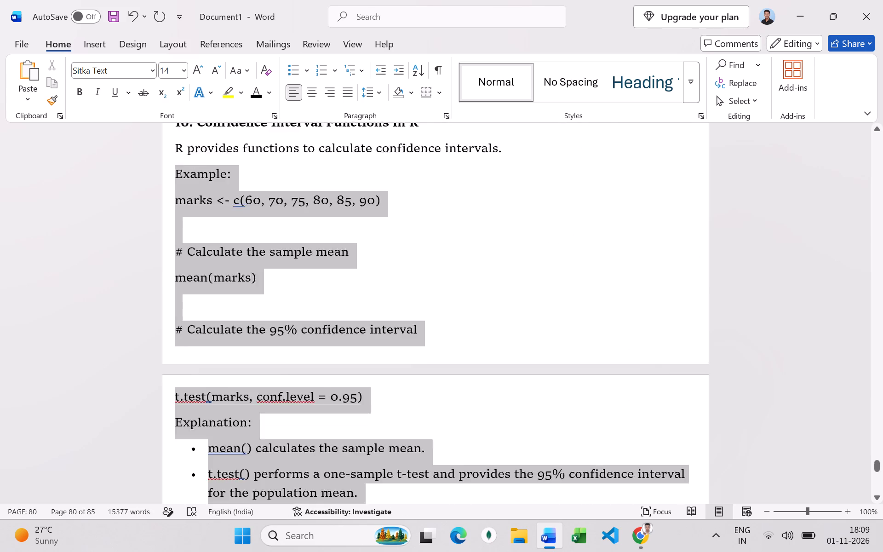
left_click_drag(141, 79, 158, 72)
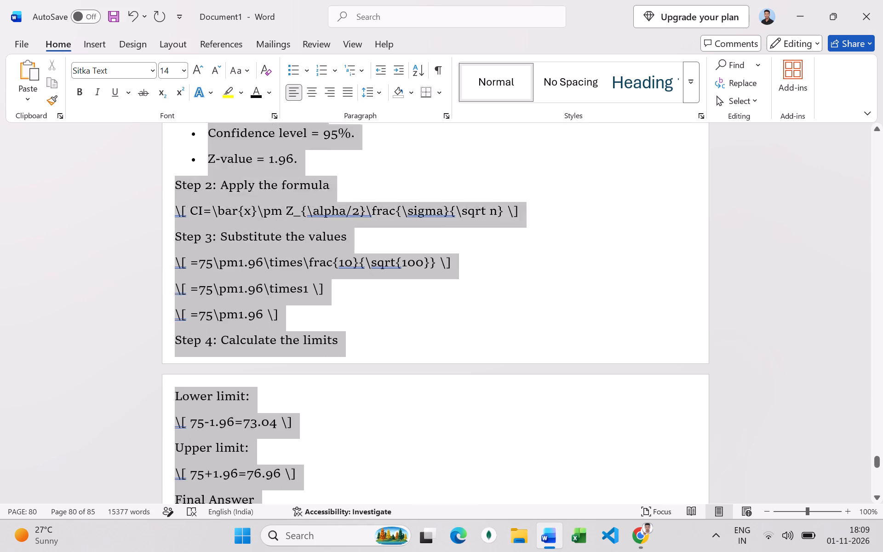
left_click_drag(158, 72, 177, 63)
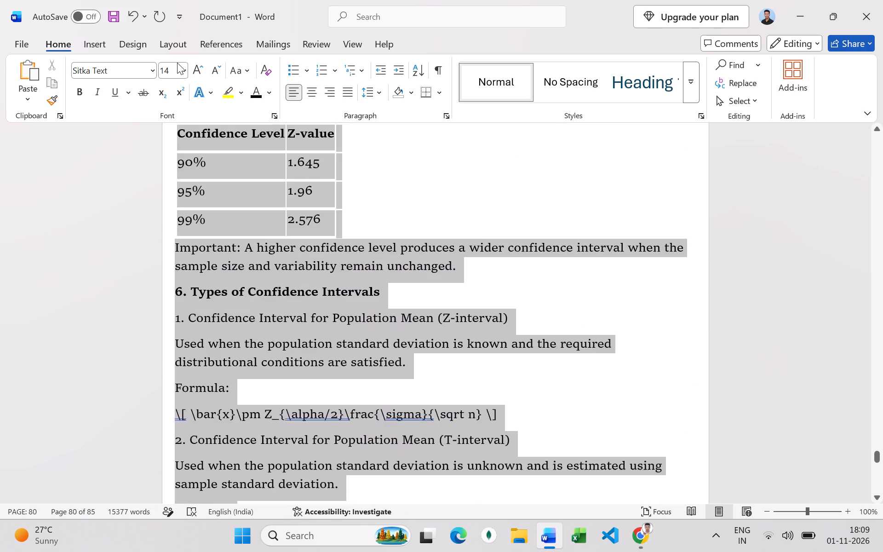
left_click_drag(177, 63, 149, 364)
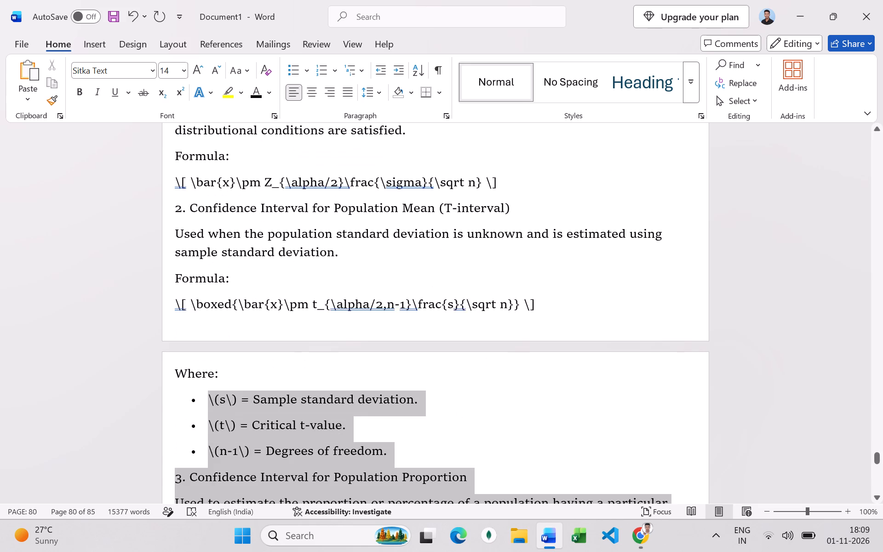
left_click_drag(149, 364, 167, 507)
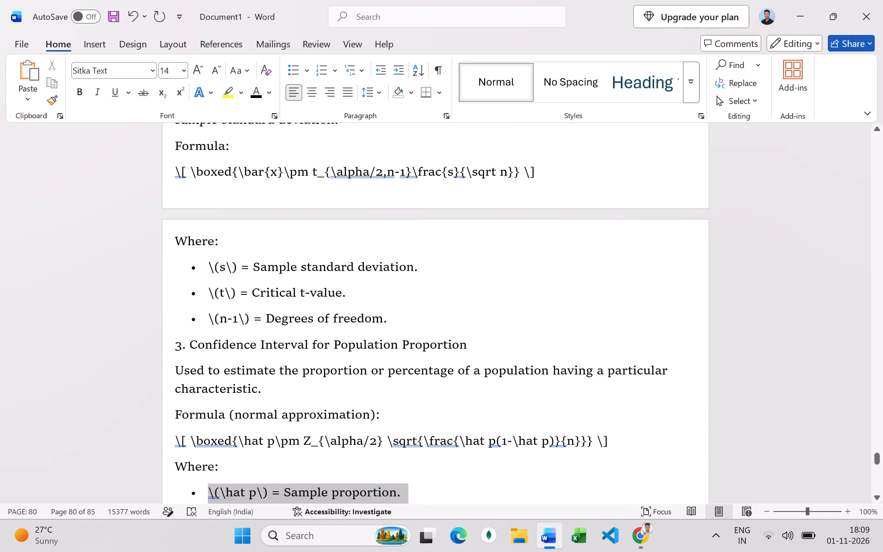
left_click_drag(167, 507, 166, 450)
key("BackSpace")
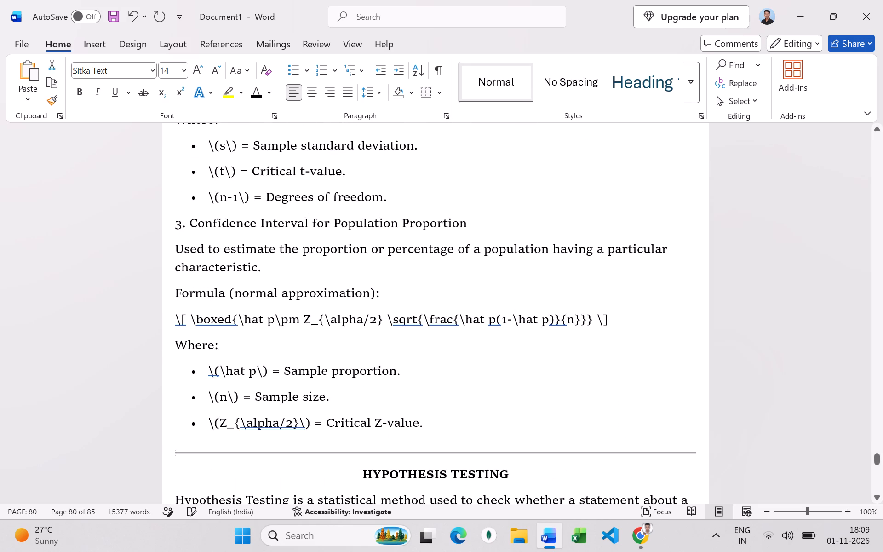
Delete the content from "3. Important Terms in Confidence Intervals" through the Important note below the confidence level and Z-value table.
scroll(226, 406, "down", 1)
scroll(226, 406, "up", 6)
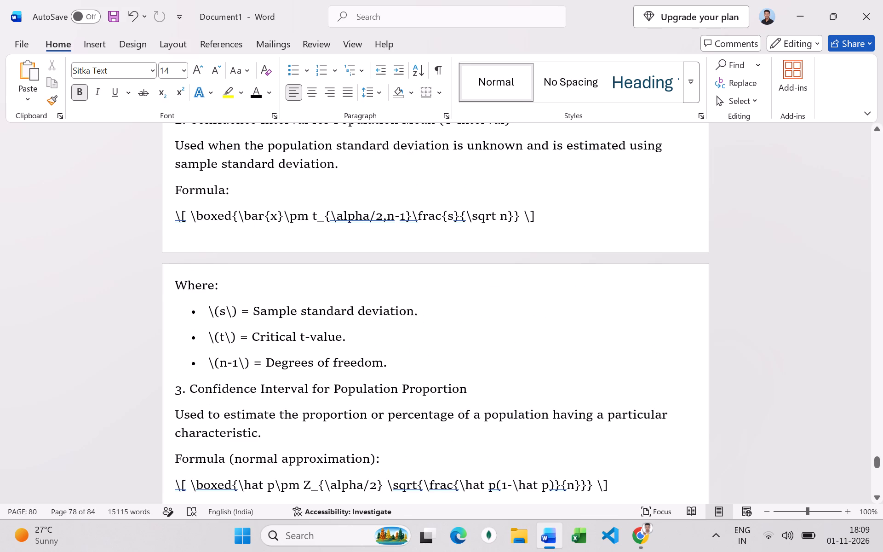
scroll(385, 337, "up", 8)
scroll(312, 318, "down", 1)
scroll(310, 318, "up", 7)
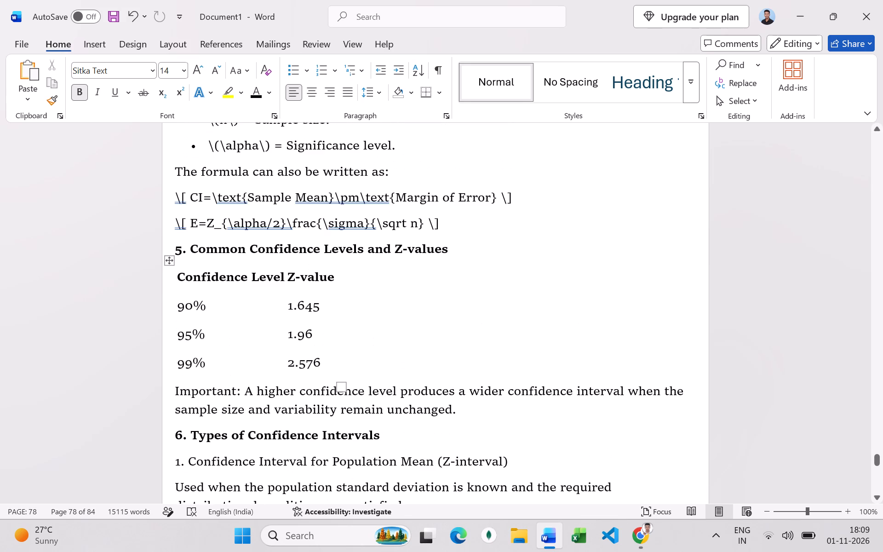
left_click_drag(462, 420, 124, 270)
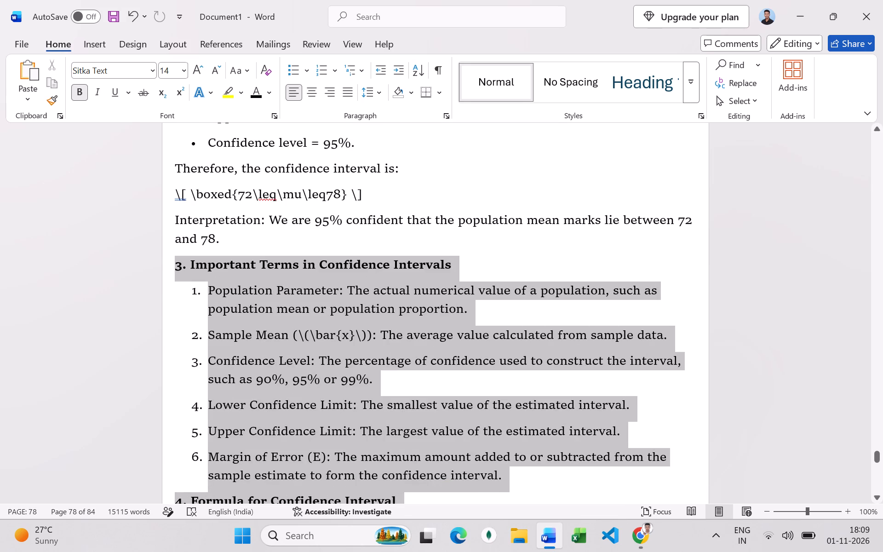
left_click_drag(124, 270, 156, 322)
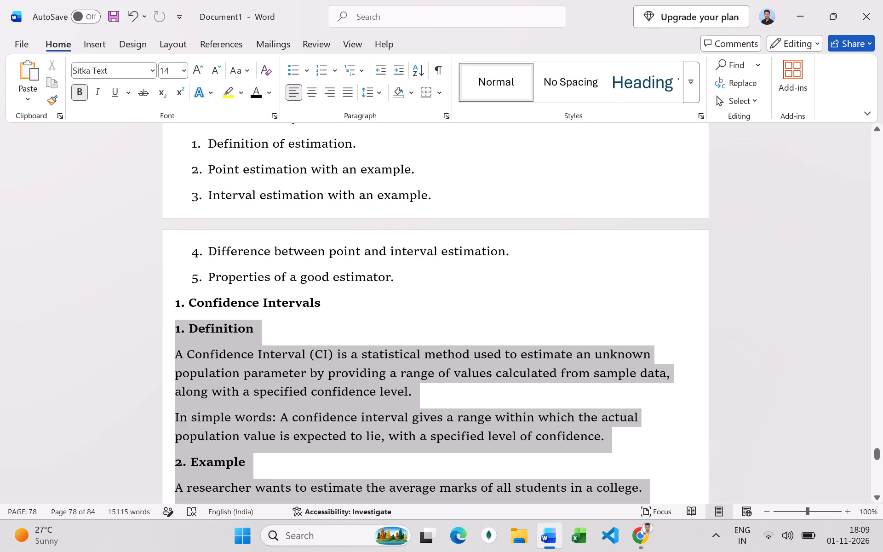
left_click_drag(156, 322, 157, 317)
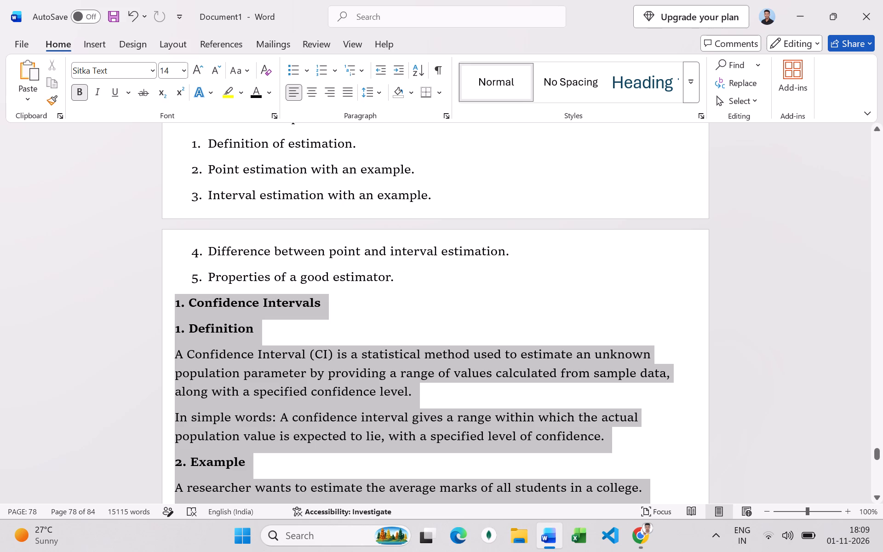
left_click_drag(157, 317, 159, 317)
left_click_drag(159, 317, 159, 328)
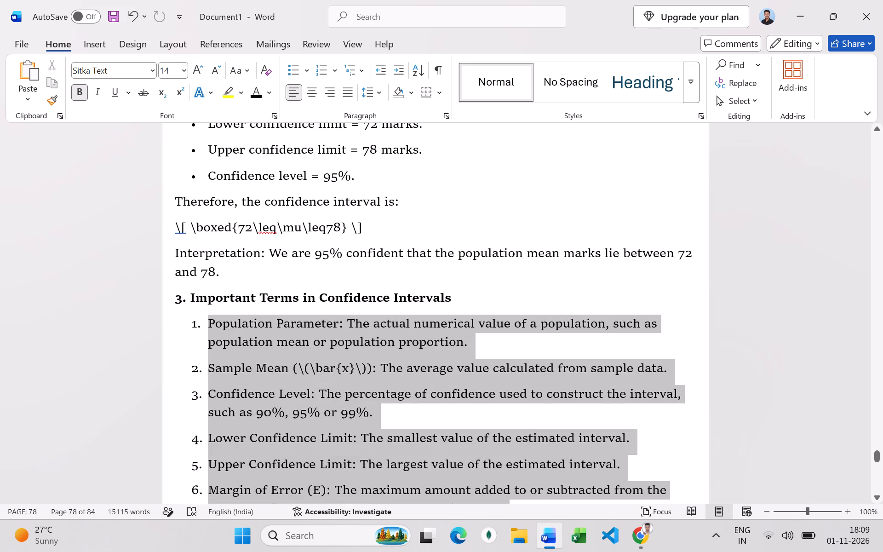
left_click_drag(159, 328, 159, 312)
key("BackSpace")
scroll(224, 329, "down", 3)
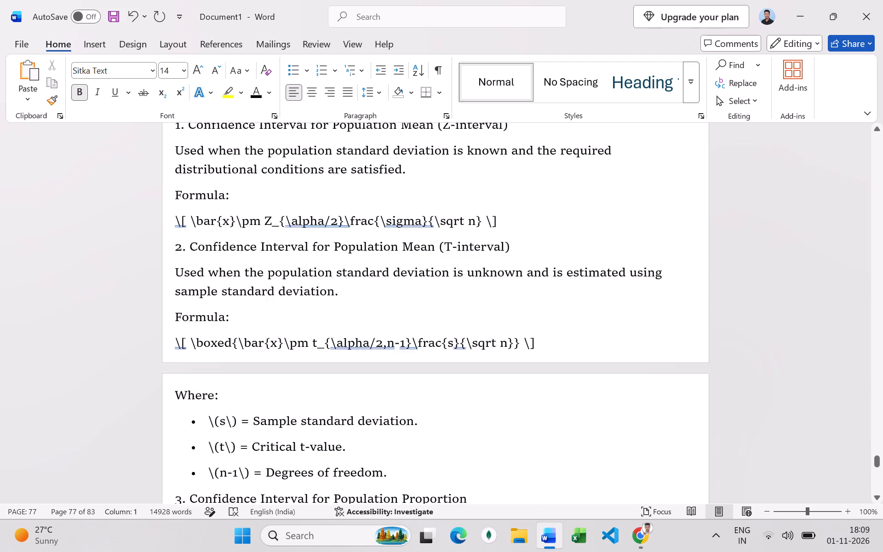
scroll(229, 339, "down", 16)
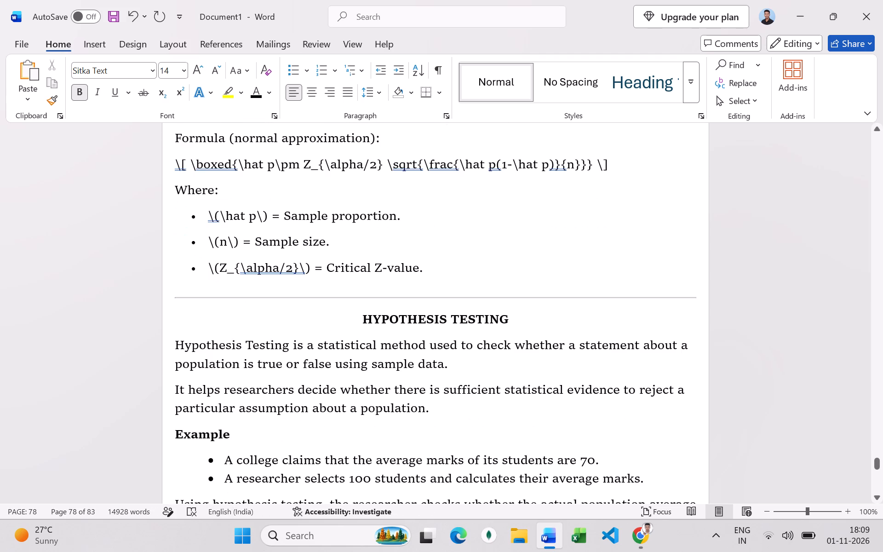
left_click_drag(421, 265, 154, 141)
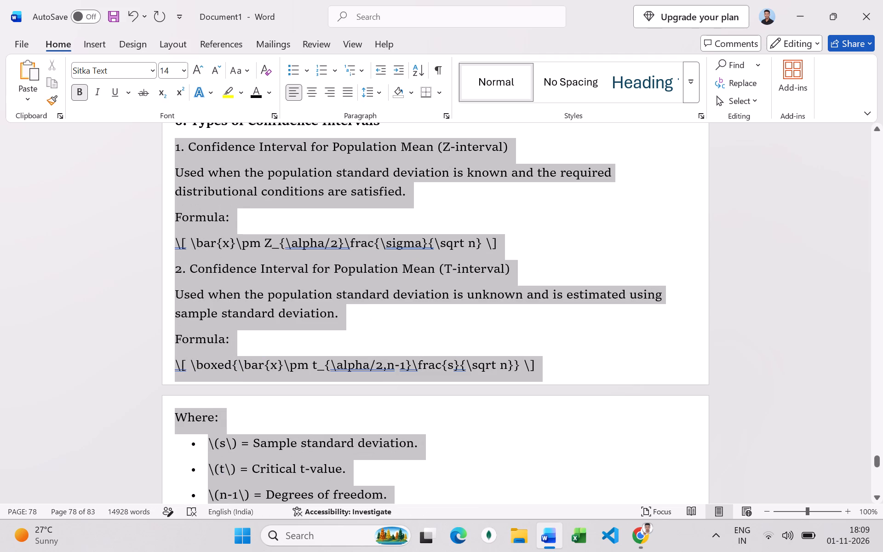
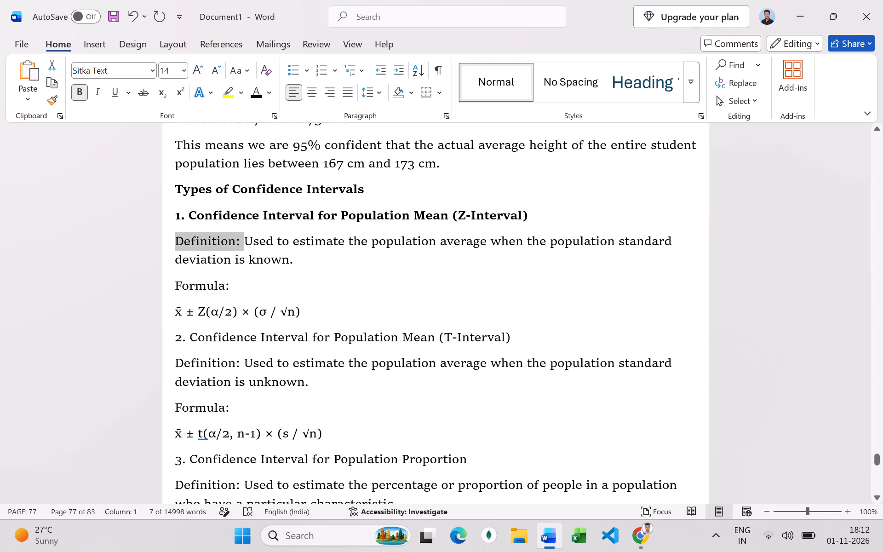
left_click_drag(146, 245, 122, 249)
key("BackSpace")
Join the Z-Interval formula onto its "Formula:" line with a tab between them, and indent the line by two tab stops.
left_click(176, 308)
key("BackSpace")
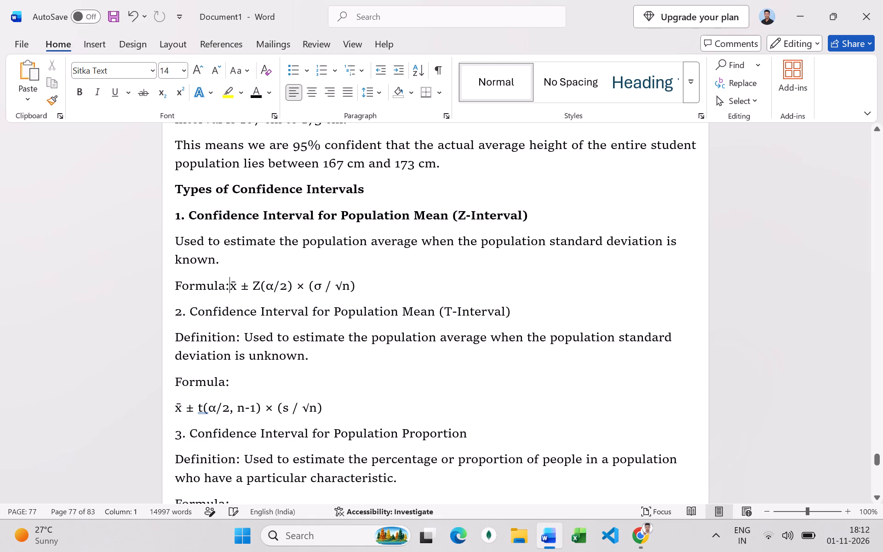
key("Tab")
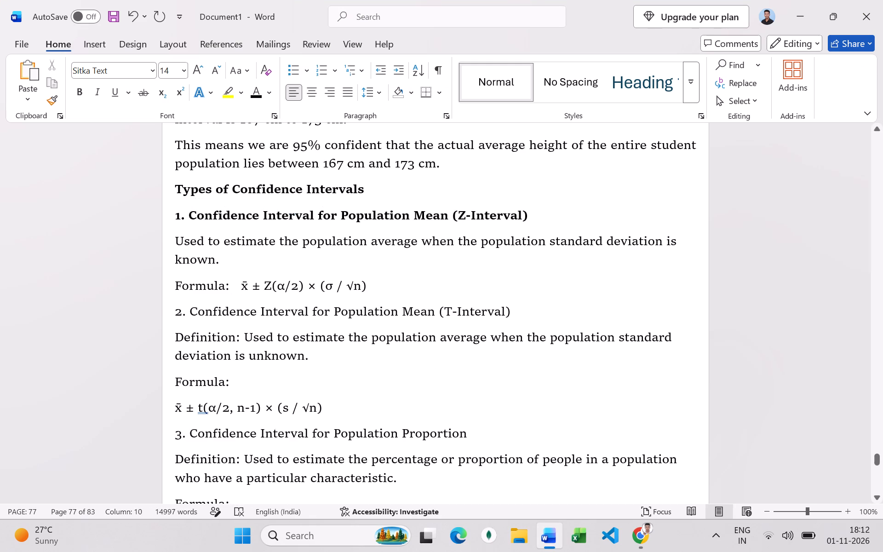
double_click(171, 280)
key("Tab")
key("Tab")
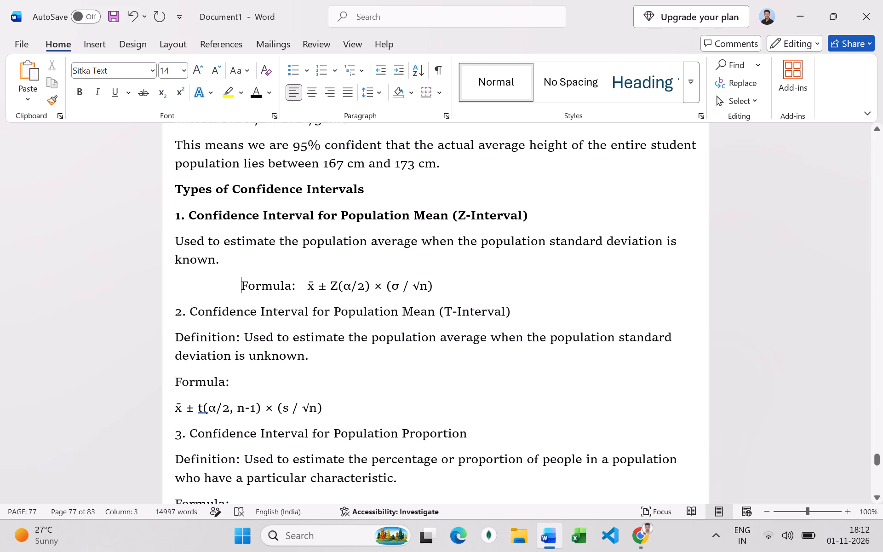
Bold the "2. Confidence Interval for Population Mean (T-Interval)" heading.
left_click_drag(535, 306, 167, 326)
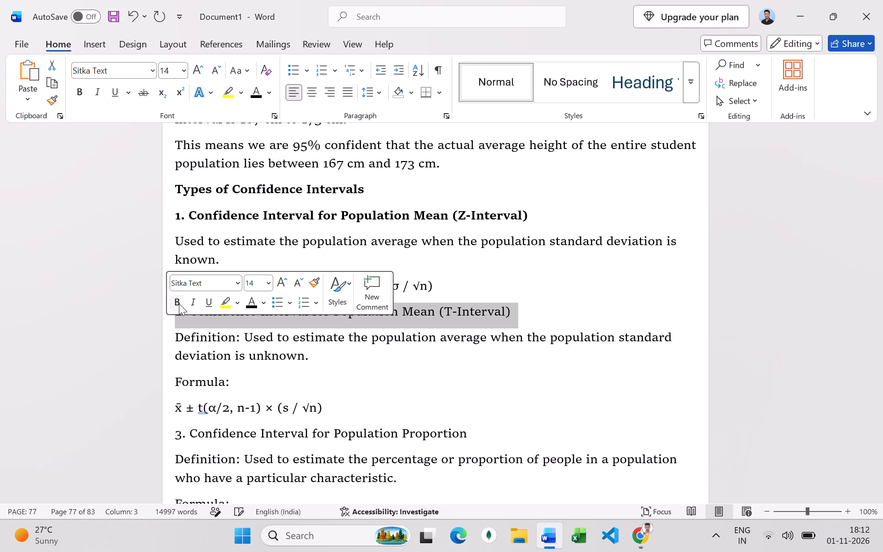
left_click(179, 304)
left_click(244, 371)
Delete the "Definition:" label, including its colon and space, from the T-Interval description.
left_click_drag(237, 343, 174, 351)
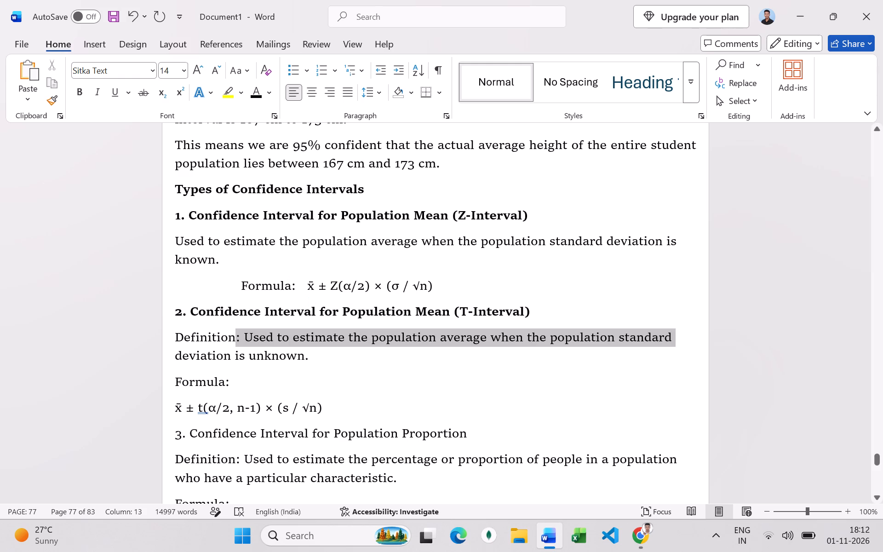
left_click_drag(174, 351, 161, 334)
key("BackSpace")
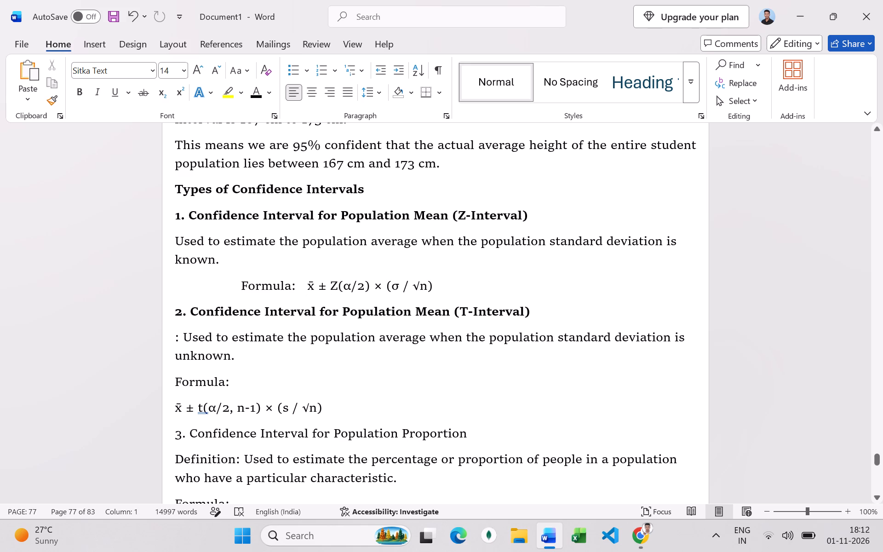
key("Right")
key("Right")
key("BackSpace")
key("BackSpace")
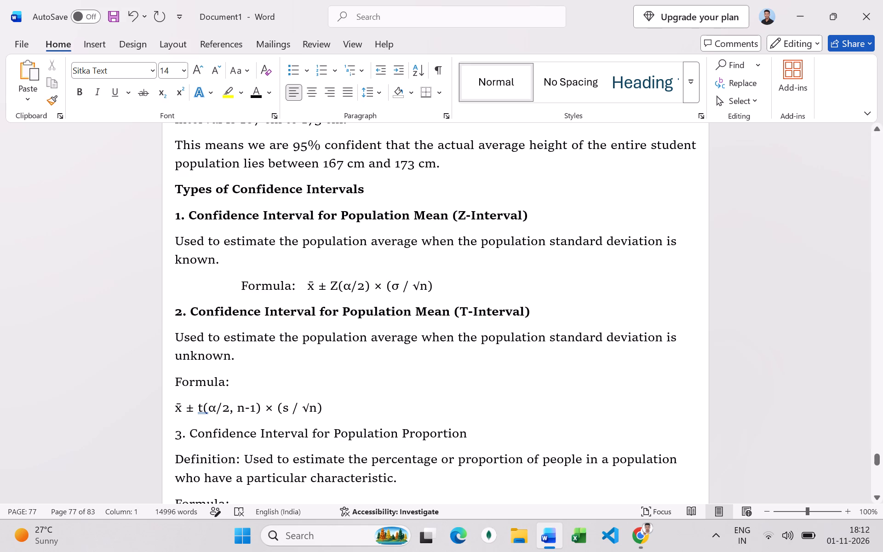
Justify the Z-Interval description paragraph.
left_click_drag(214, 262, 135, 248)
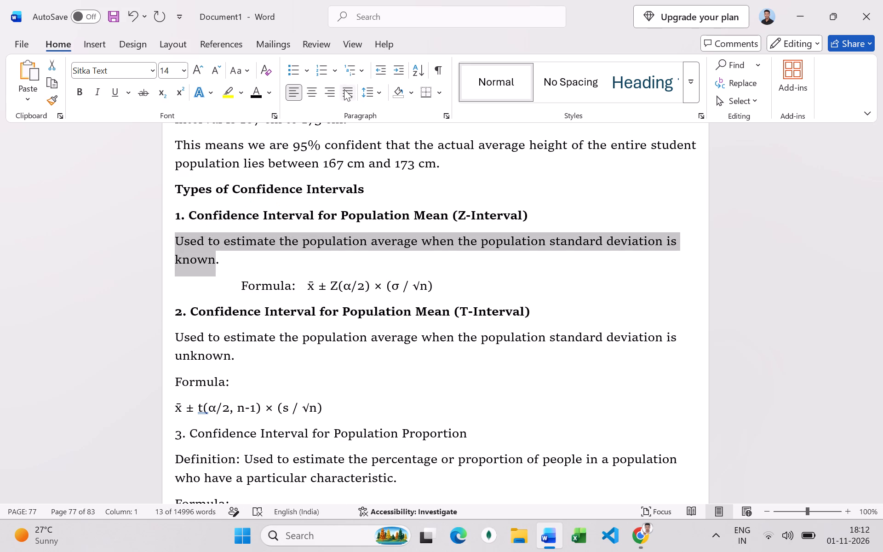
left_click(344, 89)
left_click(252, 269)
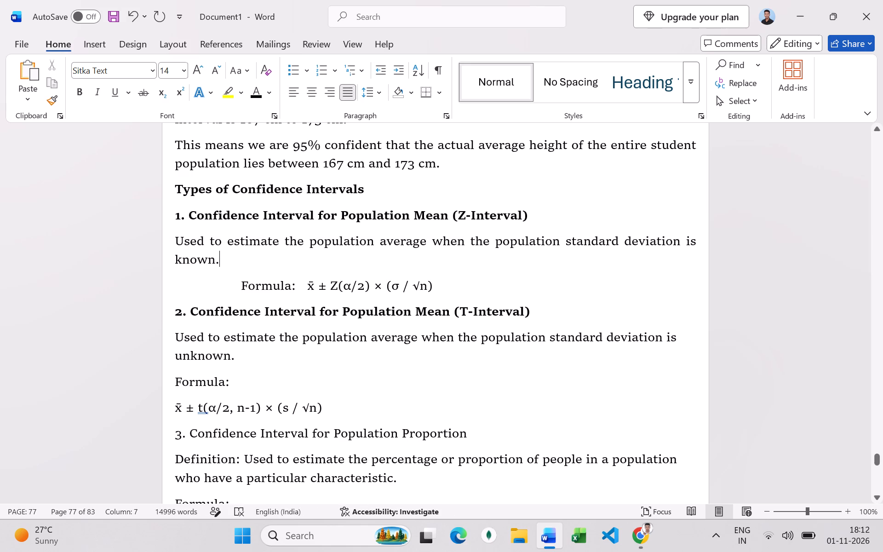
Shorten "average" to "avg" in the Z-Interval description.
left_click(426, 247)
key("BackSpace")
key("BackSpace")
key("BackSpace")
key("BackSpace")
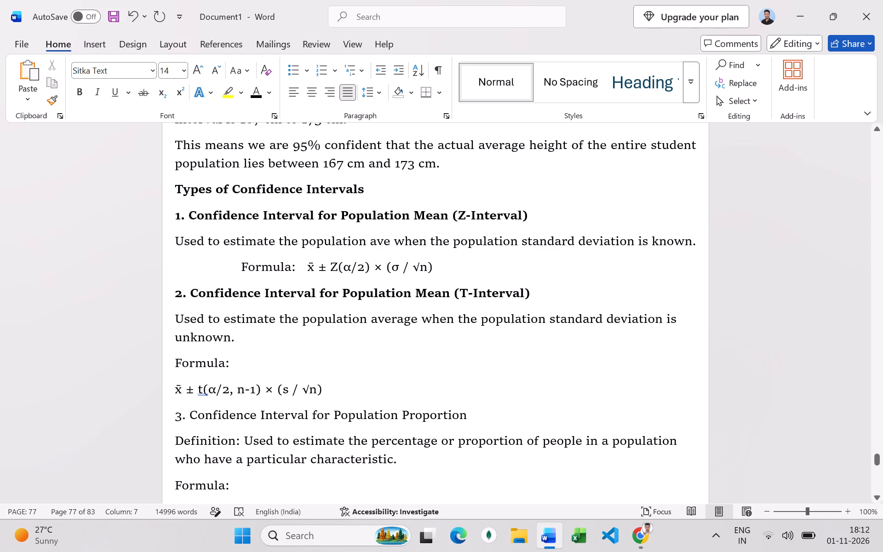
key("BackSpace")
key("g")
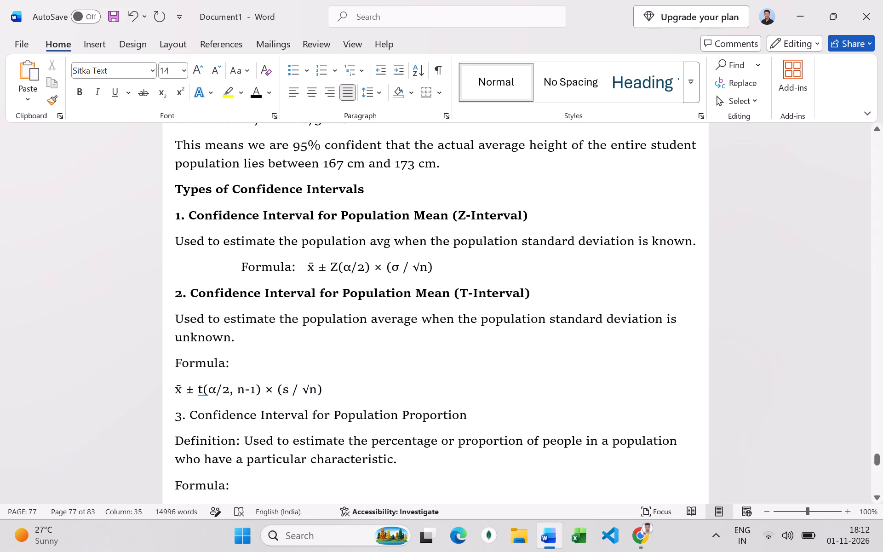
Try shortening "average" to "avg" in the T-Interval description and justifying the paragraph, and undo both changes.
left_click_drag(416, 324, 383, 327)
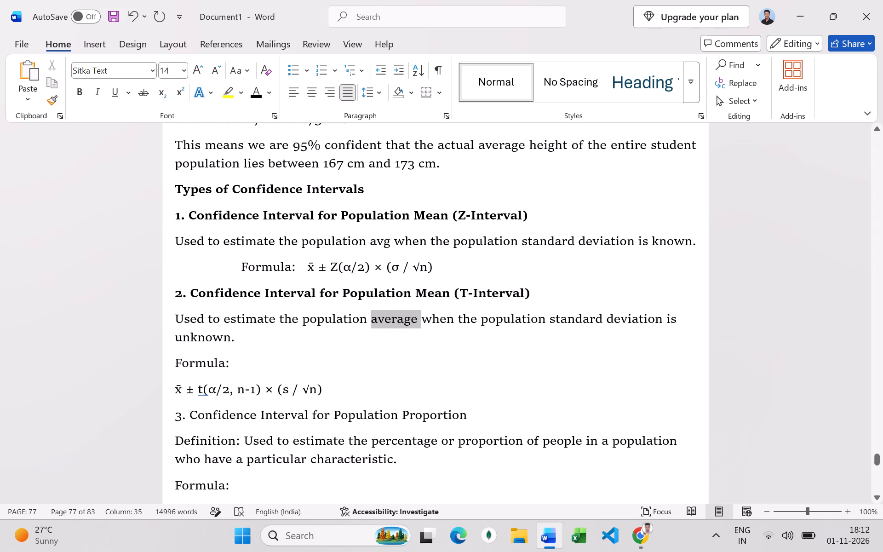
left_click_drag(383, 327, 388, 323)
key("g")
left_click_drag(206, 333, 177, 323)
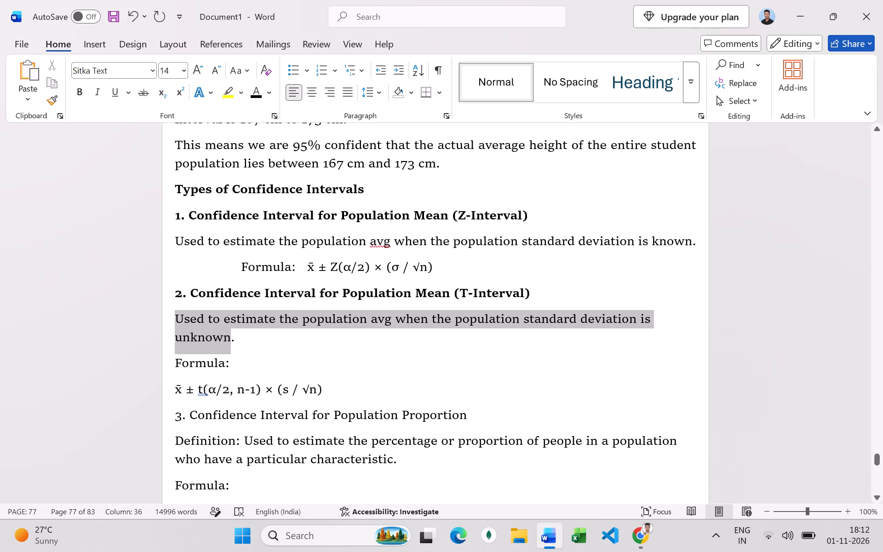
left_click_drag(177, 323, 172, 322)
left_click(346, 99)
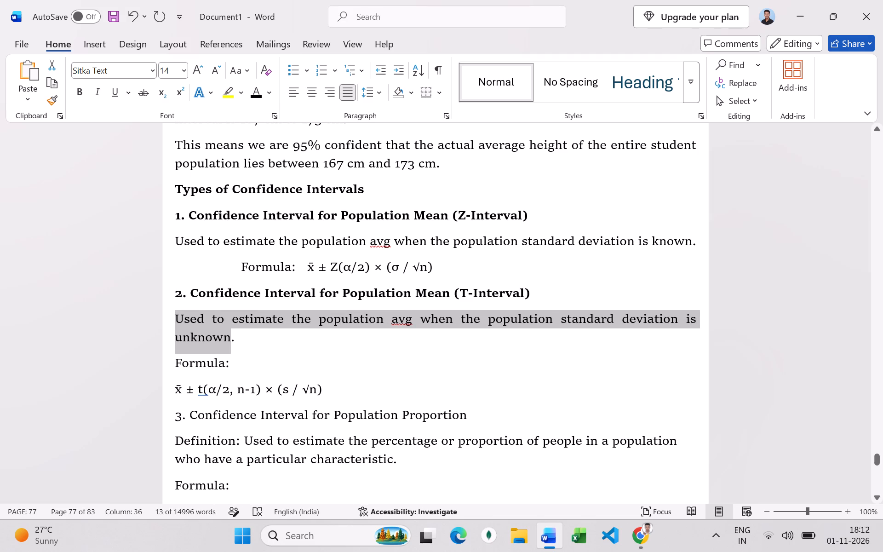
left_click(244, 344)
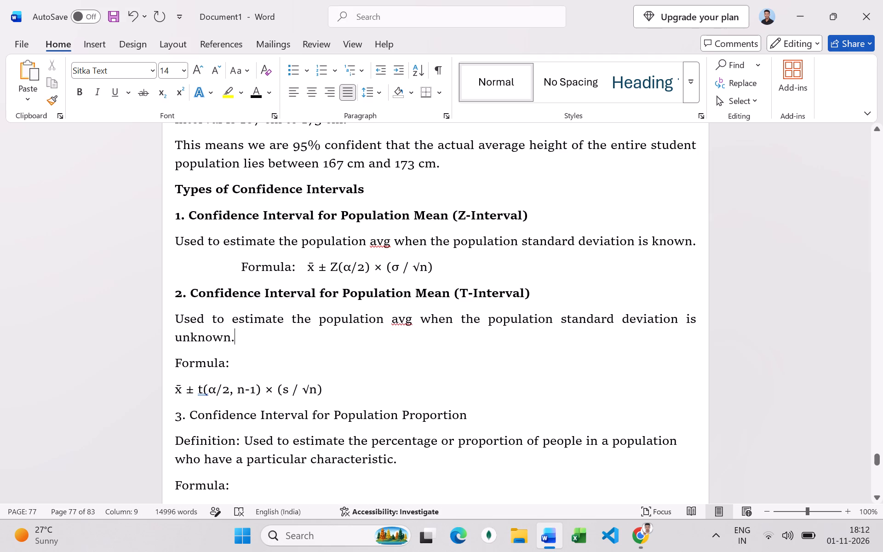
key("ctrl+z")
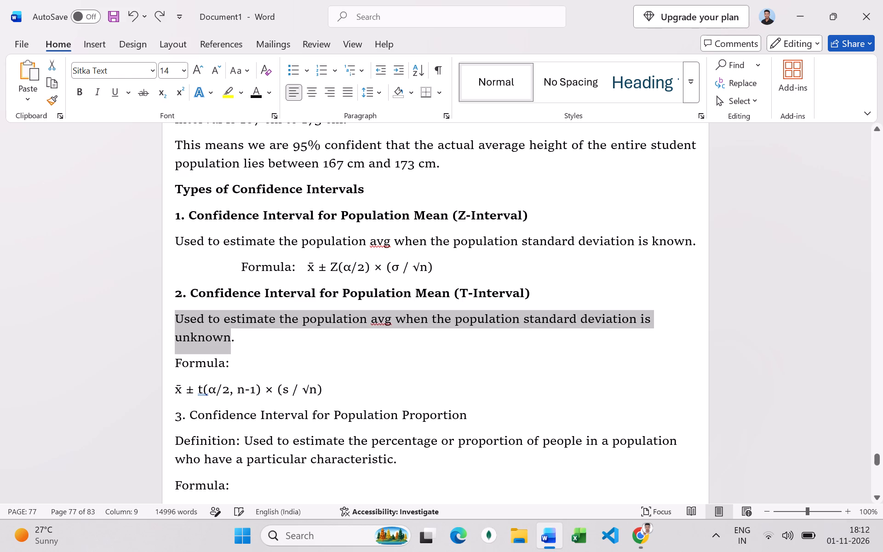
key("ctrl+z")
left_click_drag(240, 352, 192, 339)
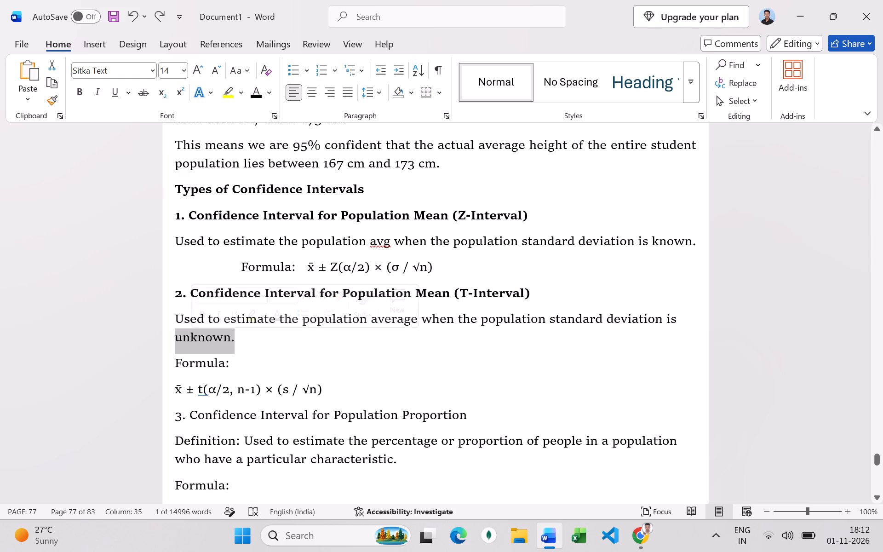
Join the T-Interval formula onto its "Formula:" line with a tab between them, and indent the line by two tab stops.
left_click(169, 392)
key("BackSpace")
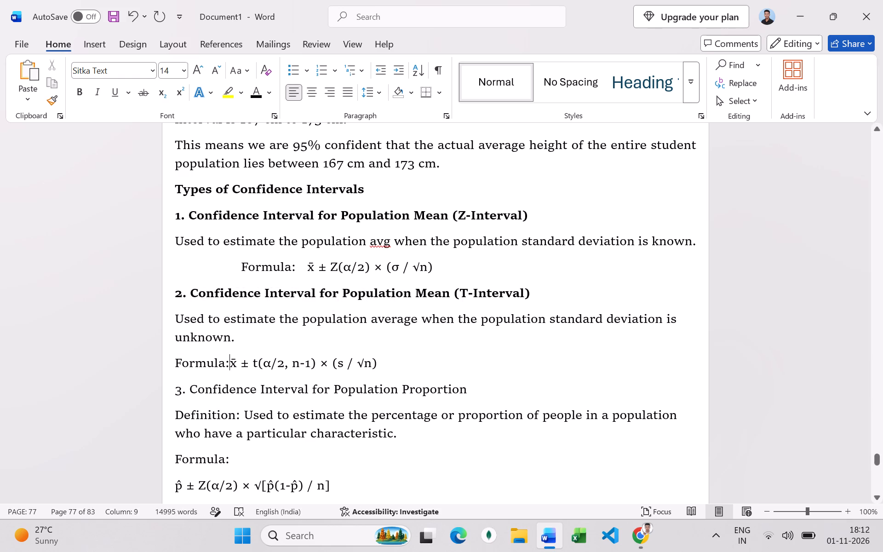
key("Tab")
left_click(199, 380)
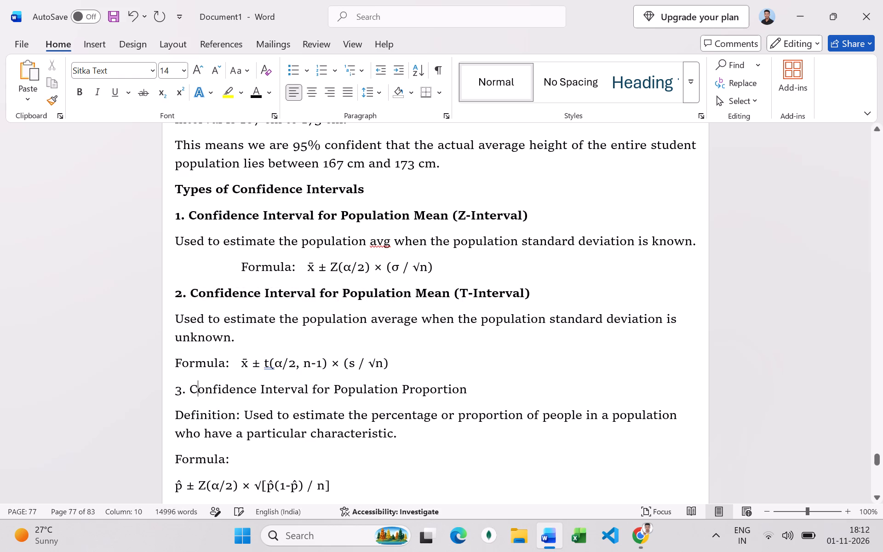
left_click(175, 358)
key("Tab")
key("Tab")
Bold the "3. Confidence Interval for Population Proportion" heading.
scroll(199, 394, "down", 3)
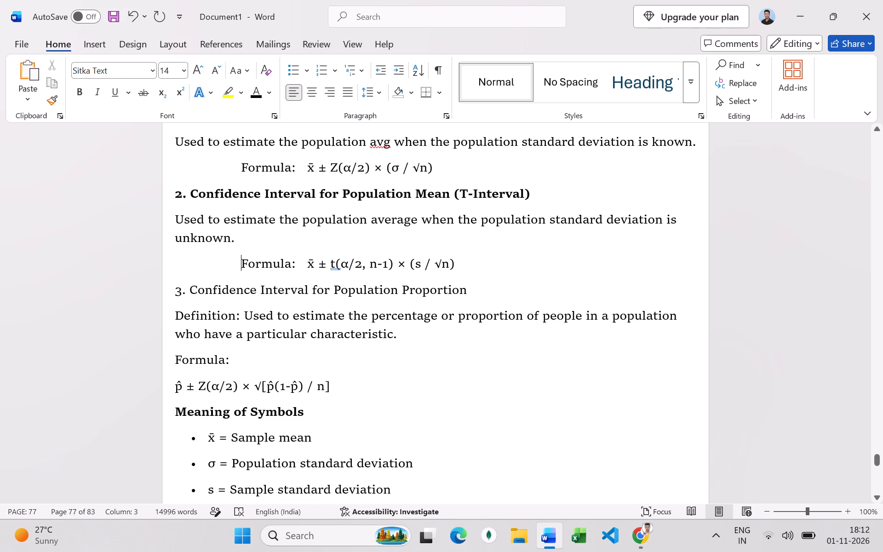
left_click_drag(473, 294, 165, 301)
key("ctrl+b")
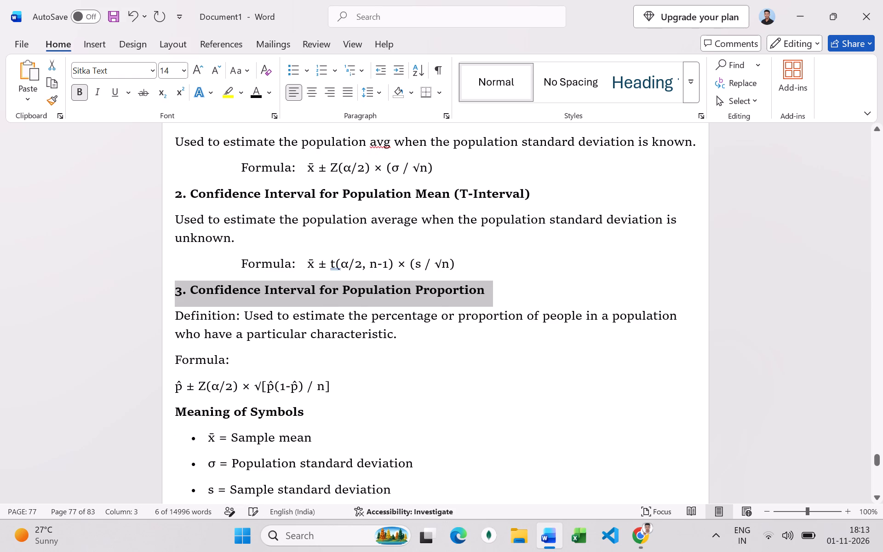
left_click(220, 322)
Delete the "Definition:" label from the Population Proportion description.
left_click_drag(238, 312, 196, 324)
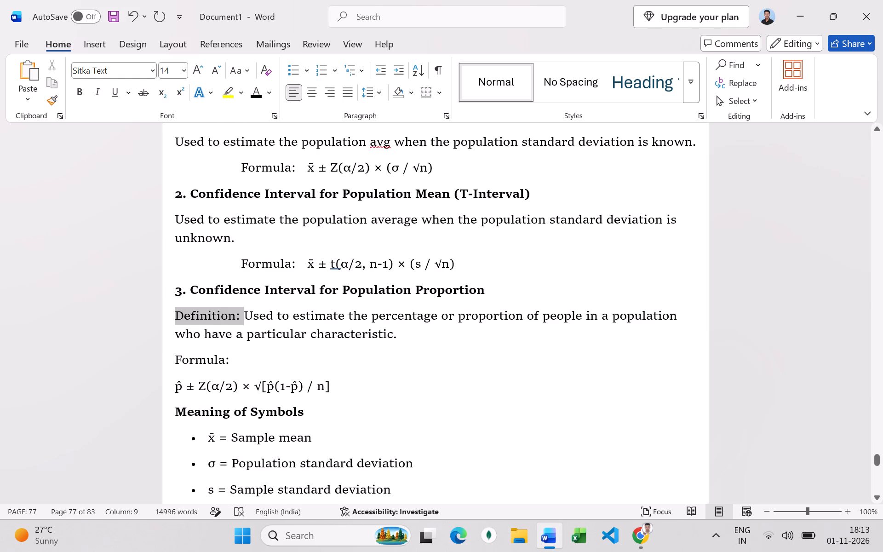
left_click_drag(196, 324, 164, 324)
key("BackSpace")
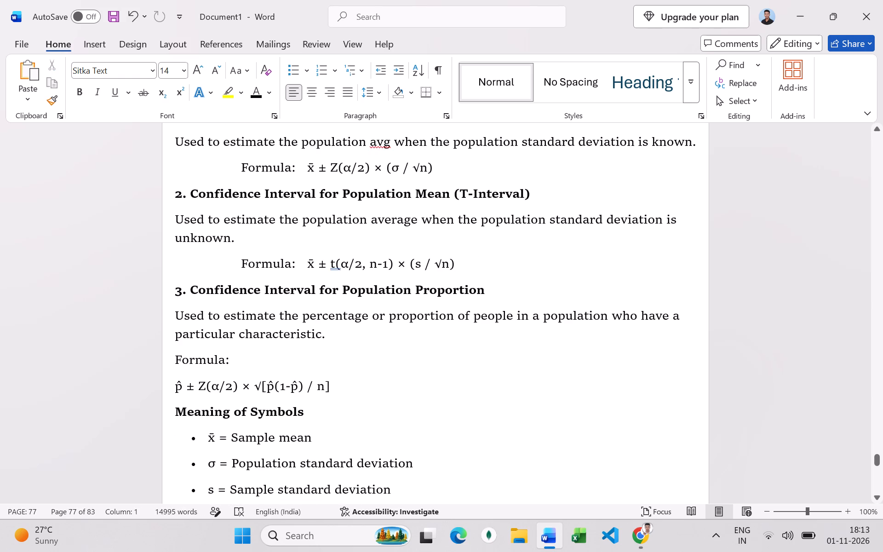
Join the Population Proportion formula onto its "Formula:" line with two spaces between them, and indent the line by two tab stops.
left_click(176, 389)
key("BackSpace")
key("space")
left_click(173, 362)
key("Tab")
key("Tab")
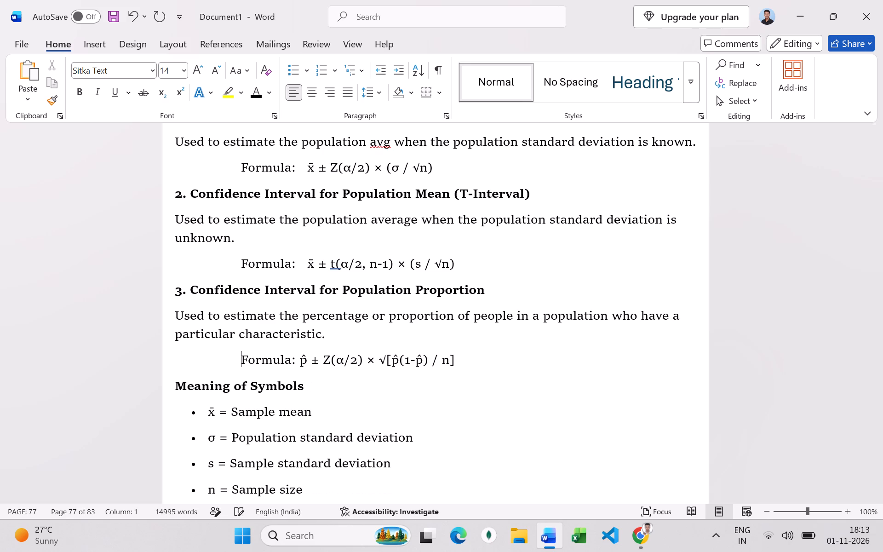
left_click(298, 362)
key("space")
Delete the "Meaning of Symbols" subheading and its bulleted list below the Population Proportion formula.
scroll(272, 424, "down", 7)
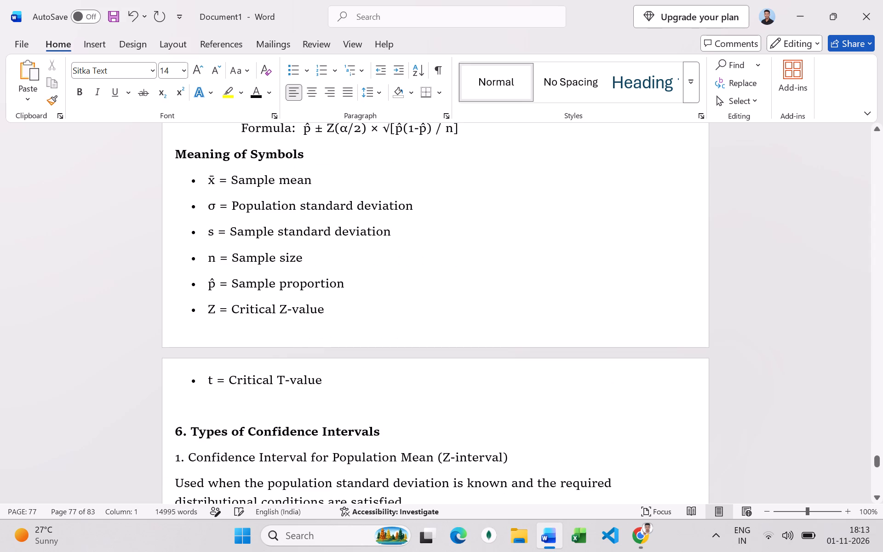
left_click_drag(333, 392, 141, 162)
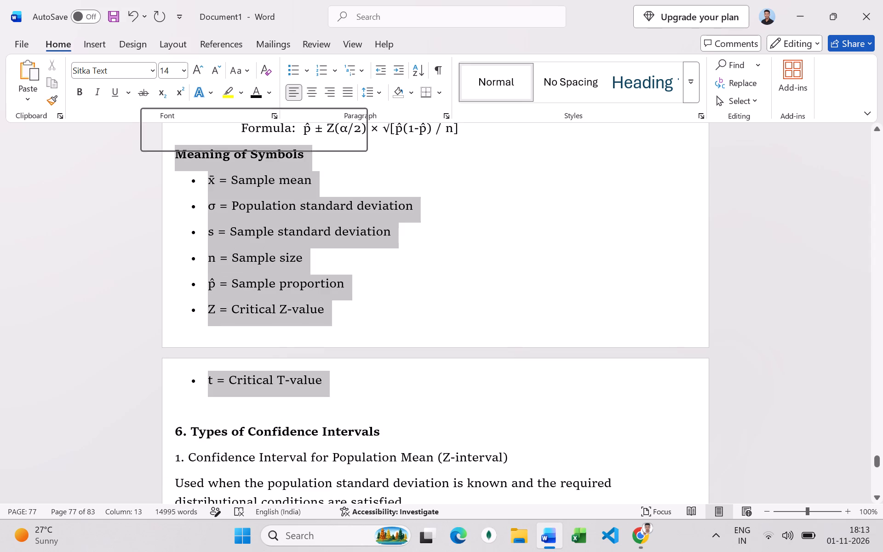
key("BackSpace")
Delete the duplicate "6. Types of Confidence Intervals" section through its final "Critical Z-value" bullet, including the leftover empty line before HYPOTHESIS TESTING.
scroll(204, 260, "up", 6)
scroll(243, 315, "up", 1)
scroll(243, 315, "down", 1)
scroll(243, 316, "up", 8)
scroll(236, 332, "down", 8)
scroll(213, 362, "down", 4)
scroll(213, 363, "up", 1)
scroll(213, 363, "down", 1)
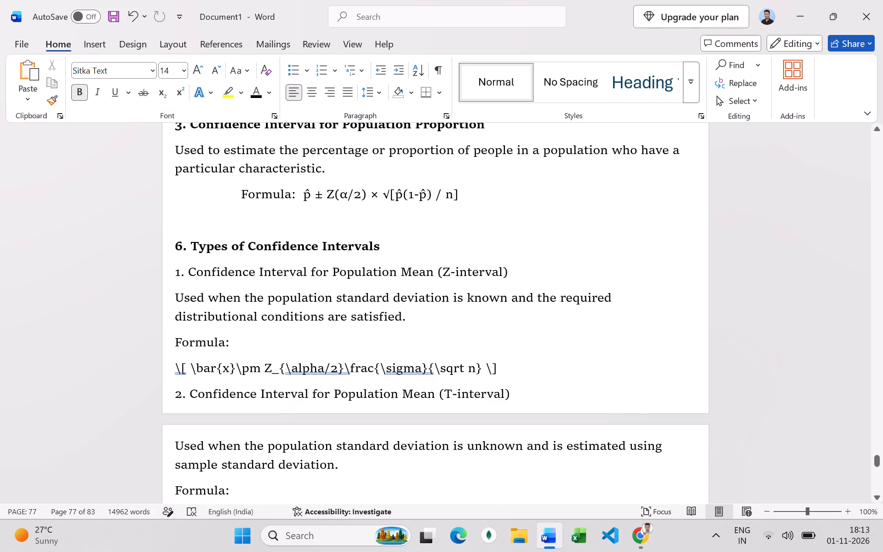
left_click_drag(182, 235, 310, 382)
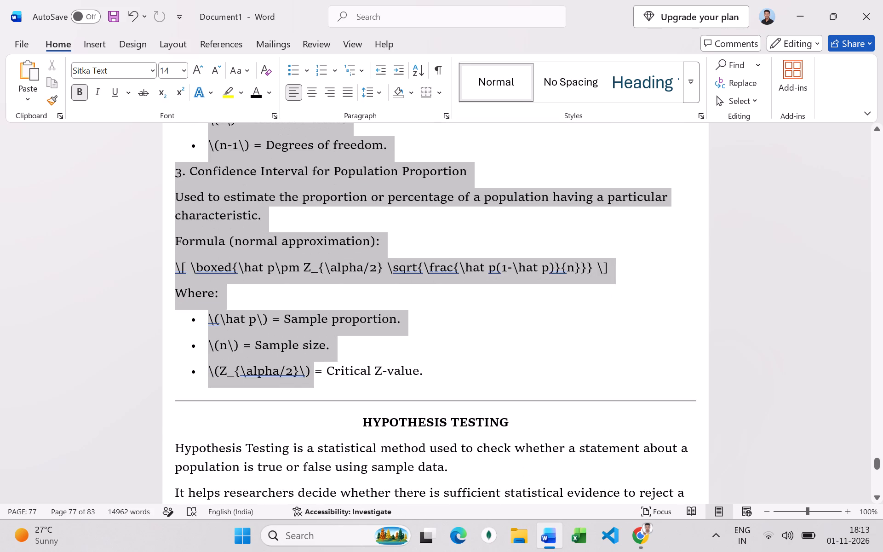
left_click_drag(310, 382, 420, 370)
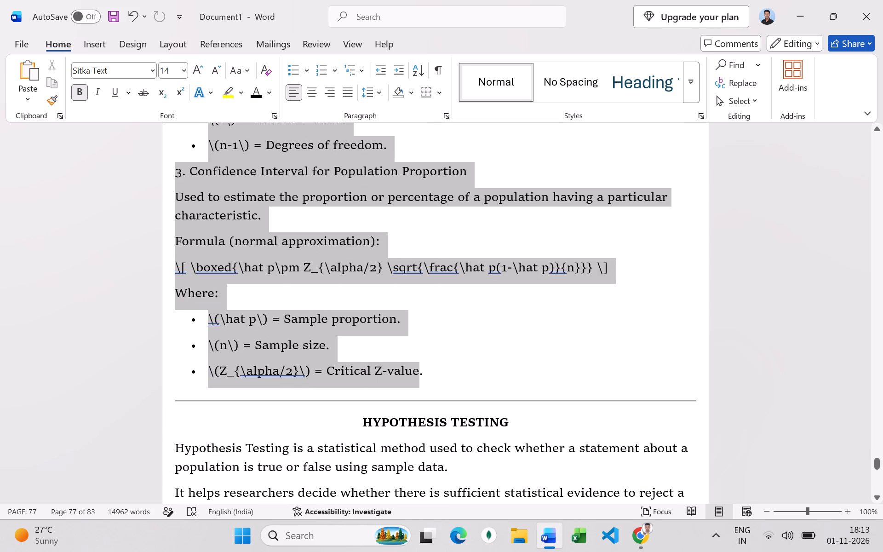
left_click_drag(420, 370, 421, 370)
key("BackSpace")
scroll(241, 325, "up", 6)
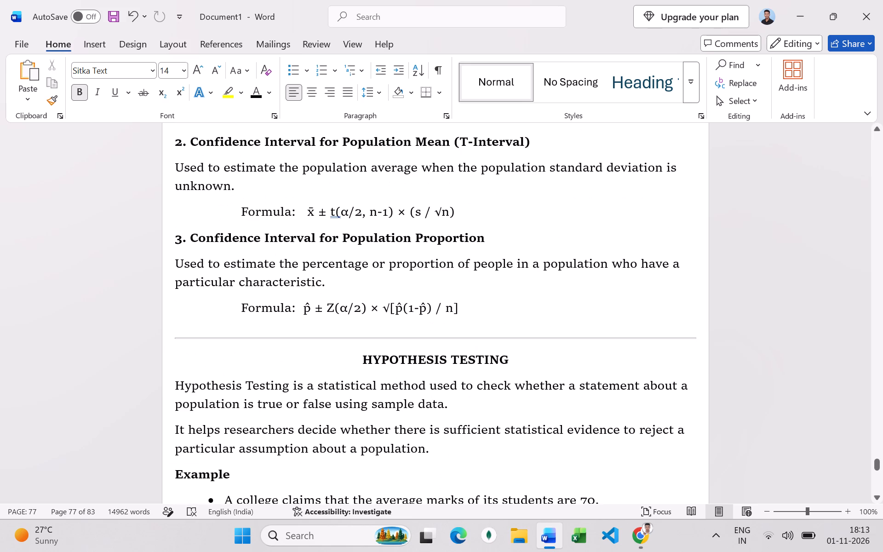
key("BackSpace")
Review the notes backwards from Confidence Intervals through the Estimation section to the end of the Statistical Inference section.
scroll(279, 348, "up", 1)
scroll(276, 348, "down", 2)
scroll(275, 349, "up", 8)
scroll(303, 369, "down", 1)
scroll(303, 369, "up", 5)
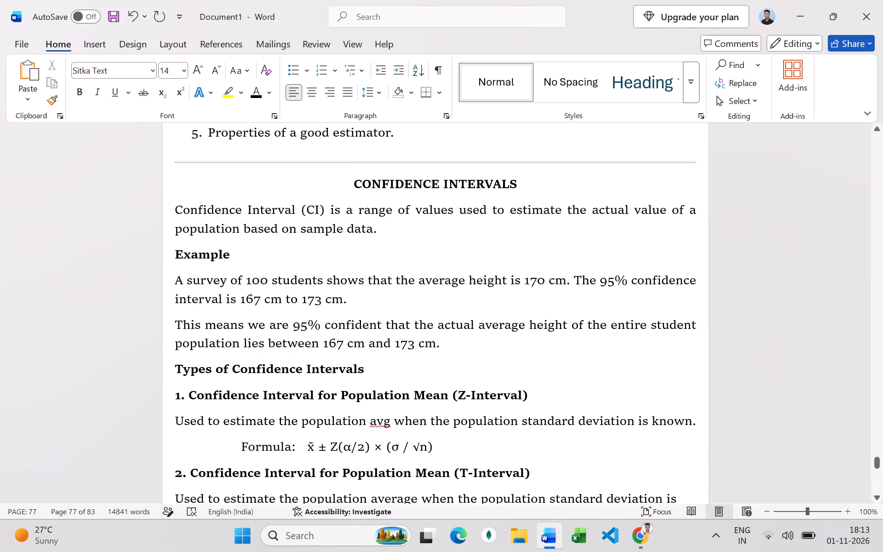
scroll(303, 361, "up", 8)
scroll(321, 355, "down", 1)
scroll(318, 356, "up", 3)
left_click(315, 359)
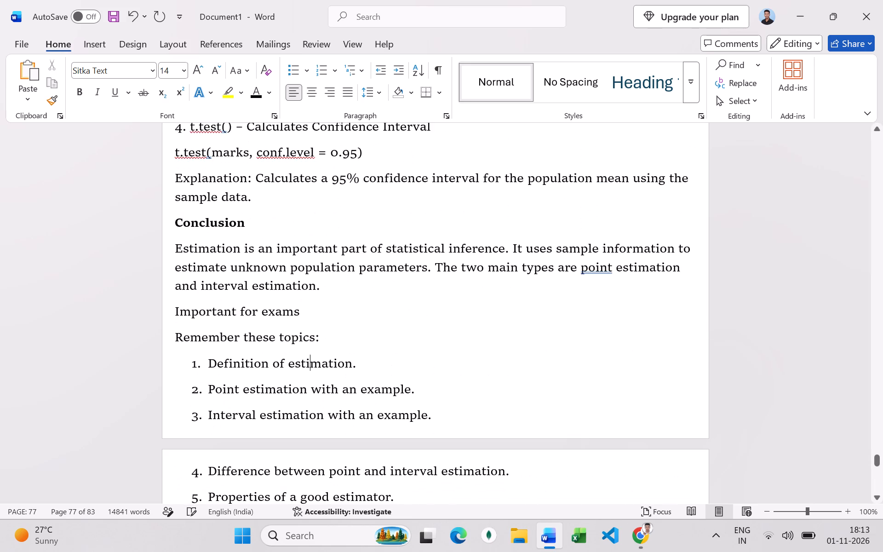
scroll(322, 385, "up", 1)
scroll(322, 385, "down", 1)
scroll(322, 385, "up", 16)
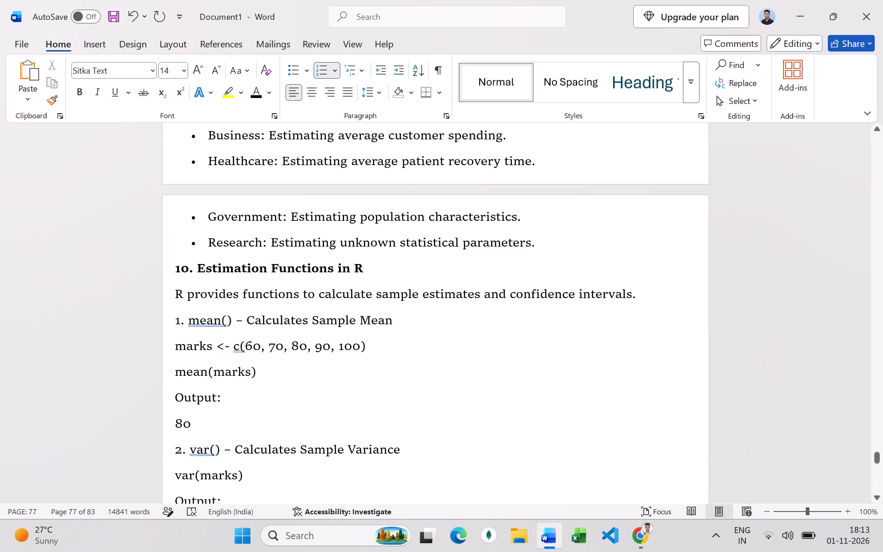
scroll(287, 384, "up", 2)
scroll(287, 384, "down", 1)
scroll(287, 384, "up", 20)
scroll(287, 384, "up", 2)
scroll(229, 339, "down", 1)
scroll(229, 339, "up", 17)
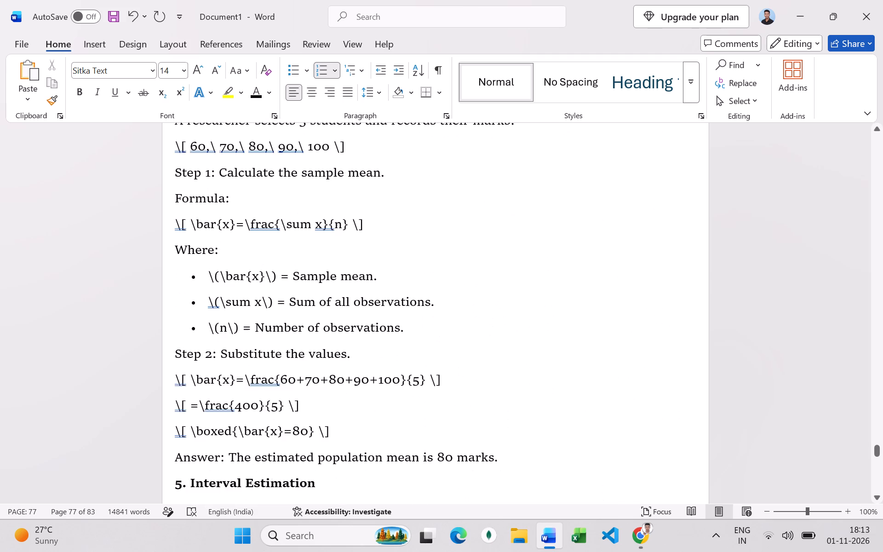
scroll(217, 351, "up", 5)
scroll(163, 385, "down", 1)
scroll(159, 398, "up", 9)
scroll(155, 418, "down", 1)
scroll(155, 419, "up", 20)
scroll(155, 419, "up", 4)
scroll(155, 419, "down", 1)
scroll(155, 419, "up", 1)
scroll(155, 419, "down", 1)
scroll(155, 419, "up", 5)
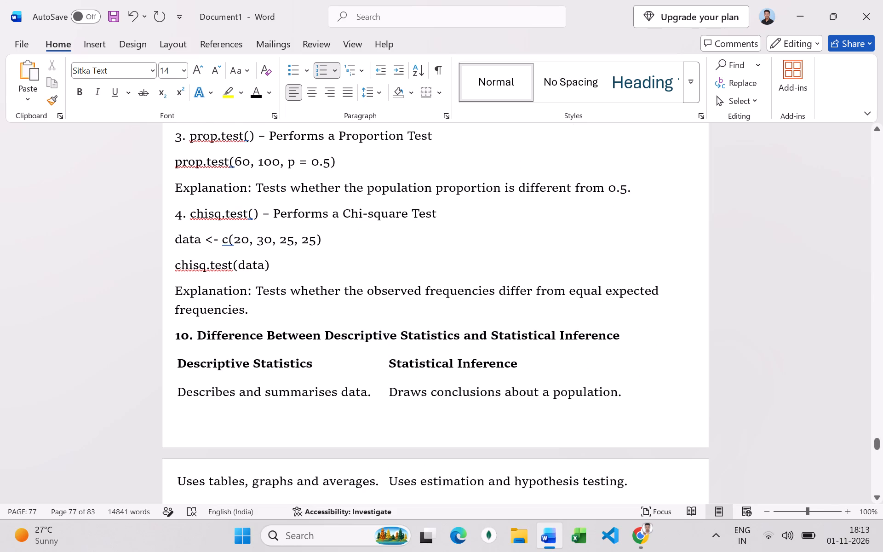
Insert a horizontal line after the Statistical Inference conclusion paragraph, before the "Estimation in Statistics" heading.
scroll(394, 375, "down", 14)
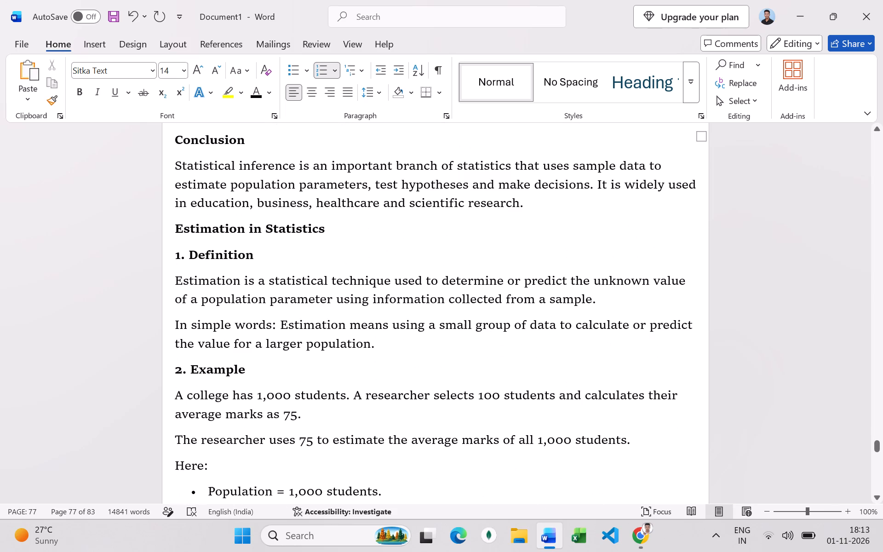
scroll(338, 255, "up", 3)
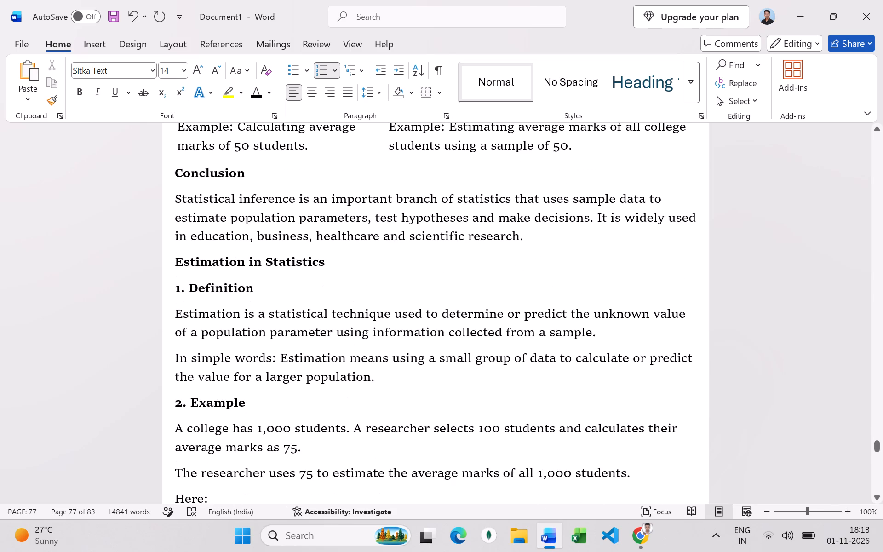
scroll(333, 281, "up", 11)
scroll(319, 298, "down", 10)
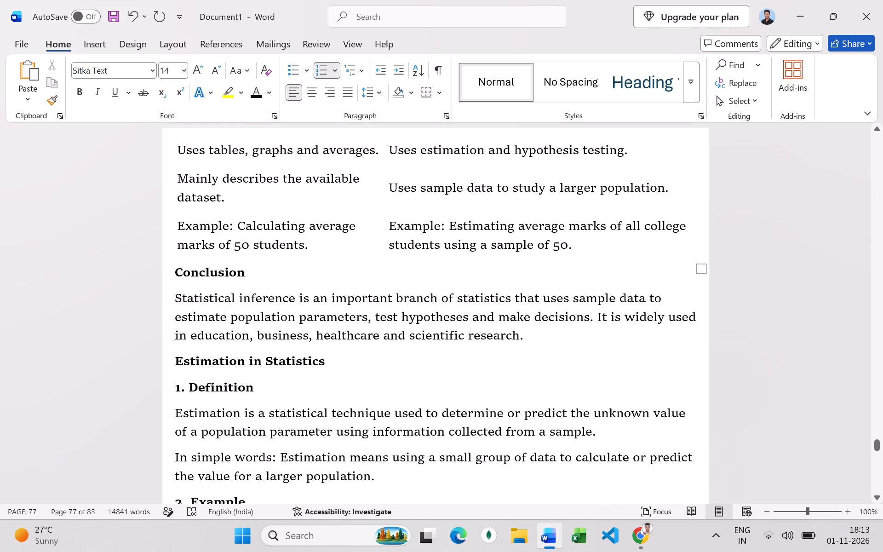
left_click(562, 347)
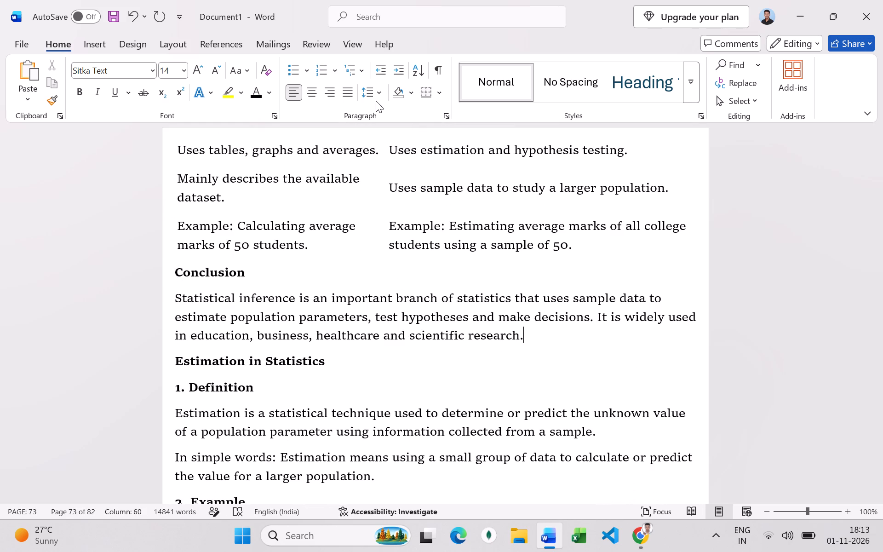
left_click(440, 93)
left_click(493, 350)
Shorten the "Estimation in Statistics" heading to "Estimation" and centre it.
scroll(429, 358, "down", 3)
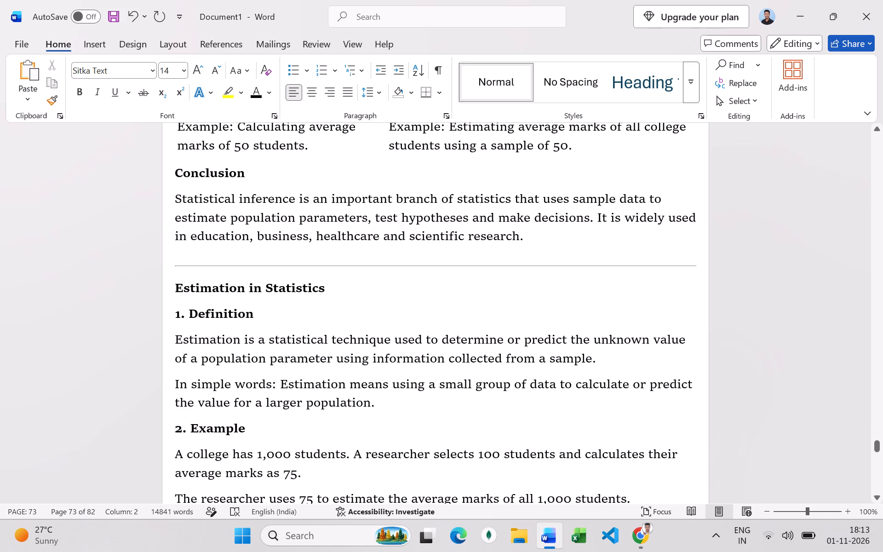
left_click_drag(341, 296, 247, 301)
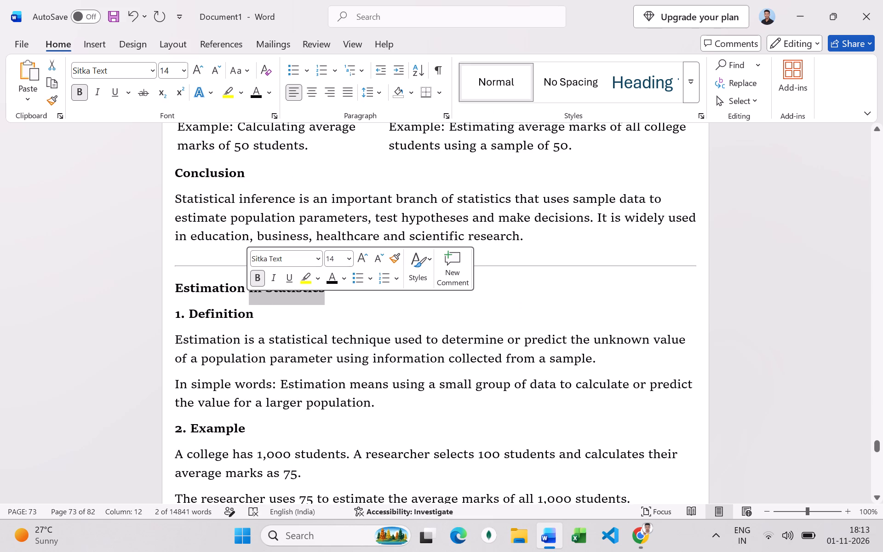
key("BackSpace")
left_click_drag(247, 301, 135, 288)
left_click(307, 96)
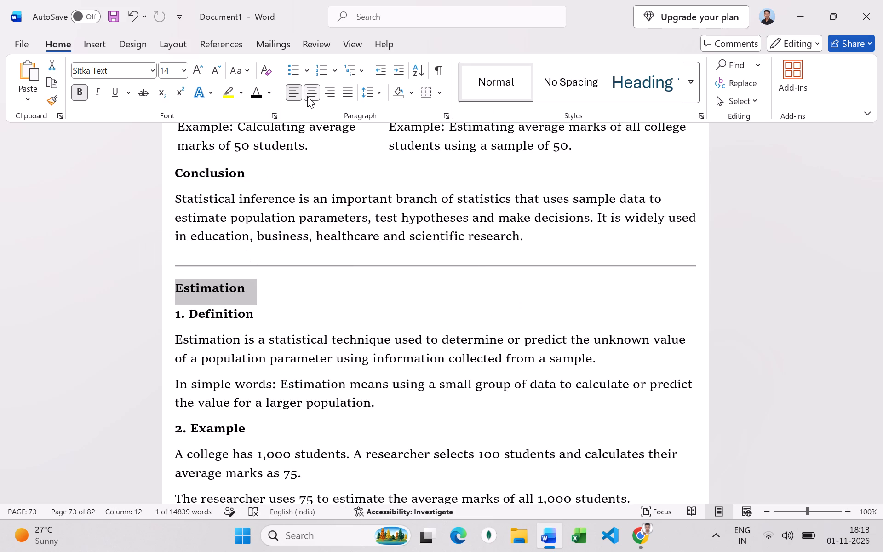
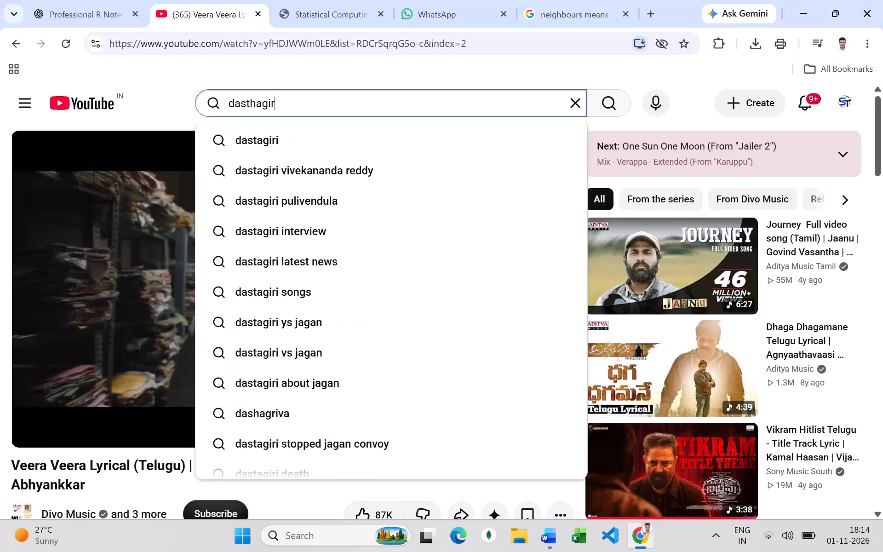
Search YouTube for "dastagiri", refining the search to "dastagiri vivekananda reddy".
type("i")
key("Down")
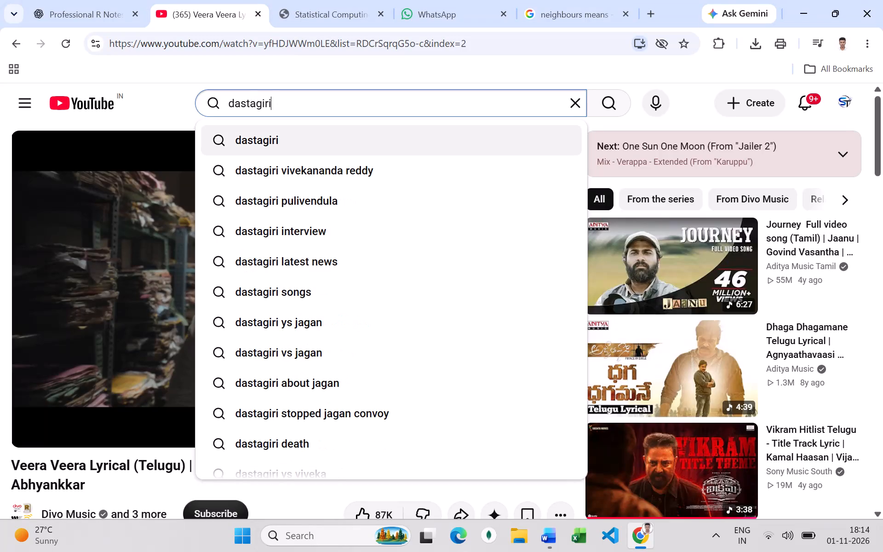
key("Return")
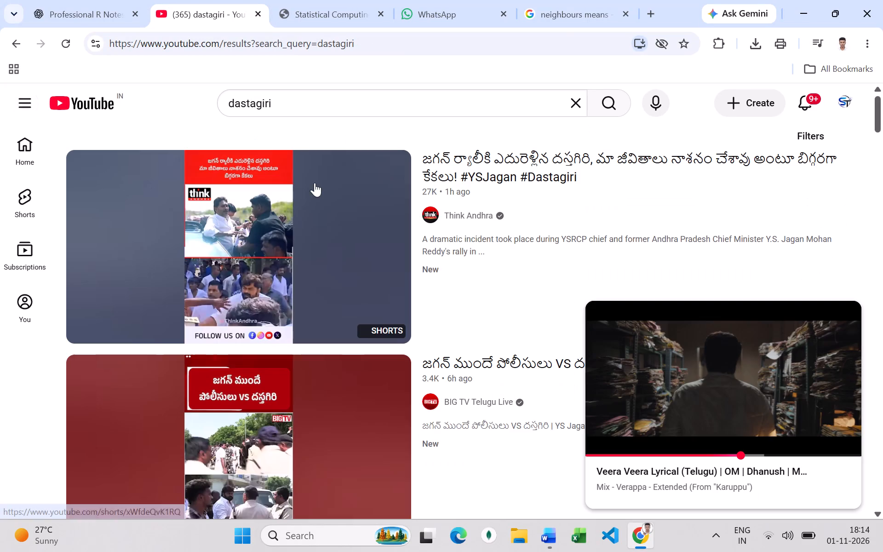
left_click(297, 99)
left_click(355, 184)
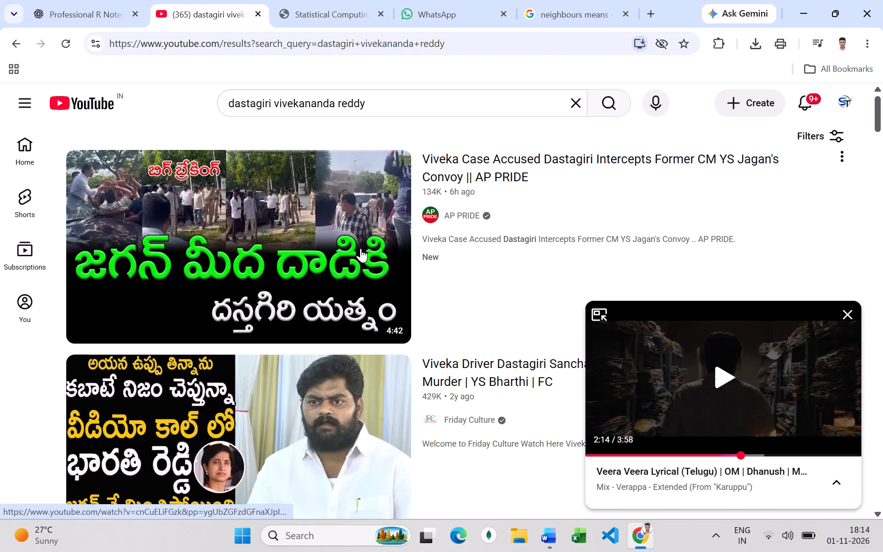
scroll(338, 312, "down", 2)
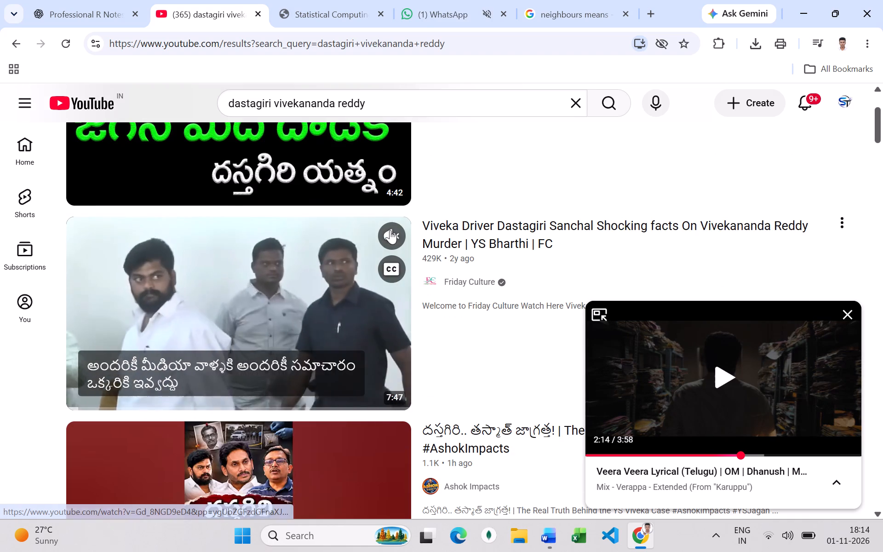
left_click(390, 230)
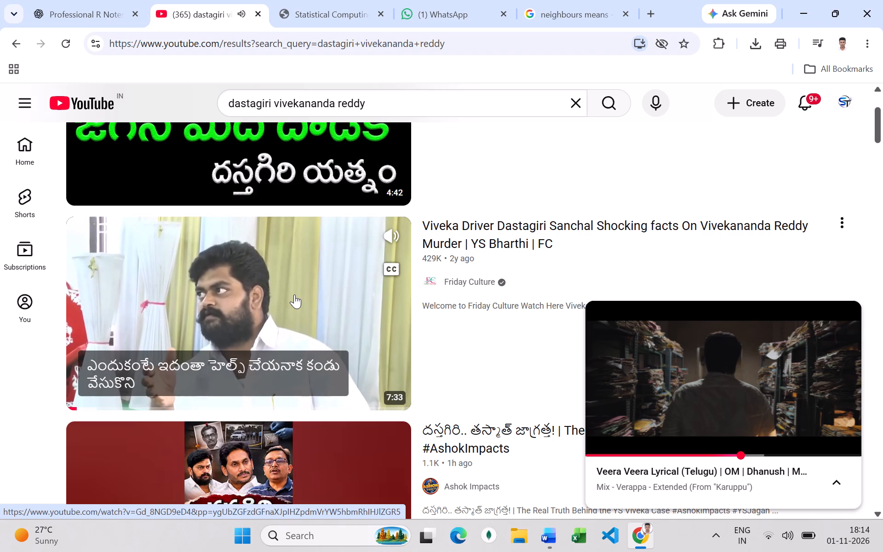
scroll(294, 294, "down", 3)
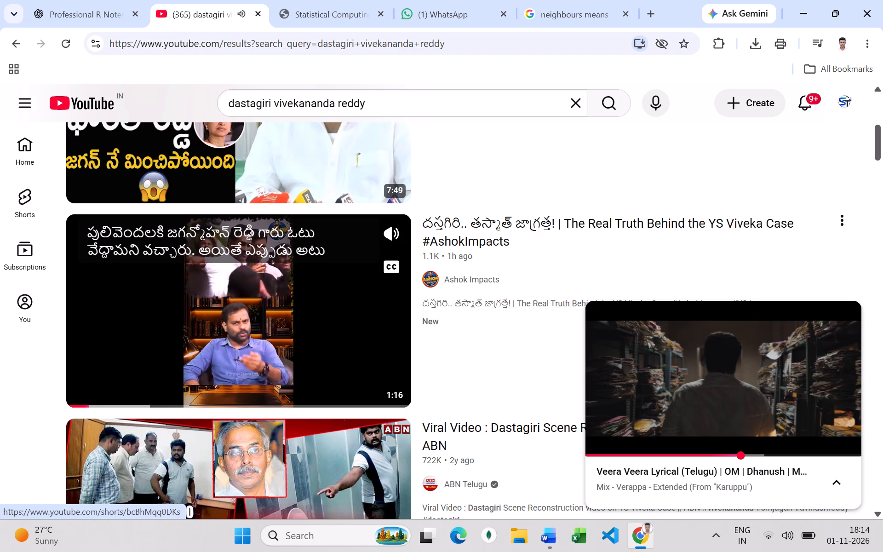
left_click(396, 269)
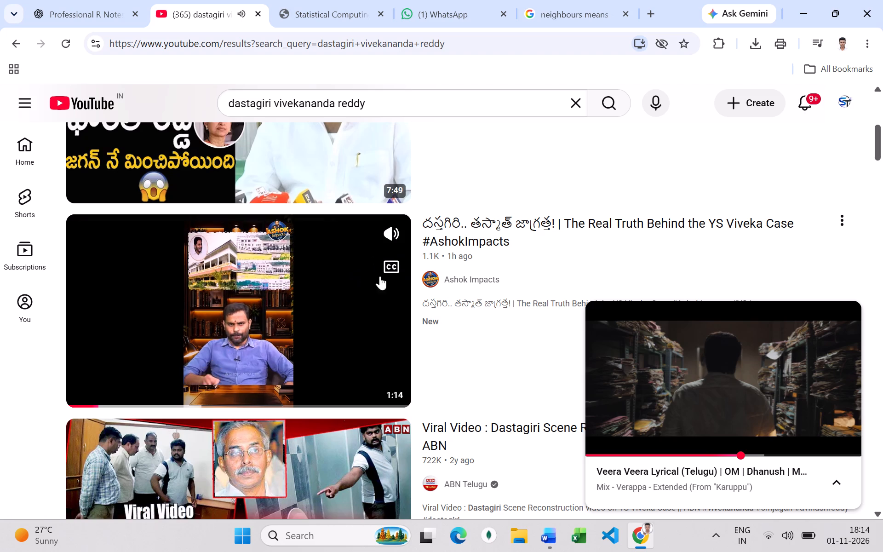
scroll(266, 328, "down", 2)
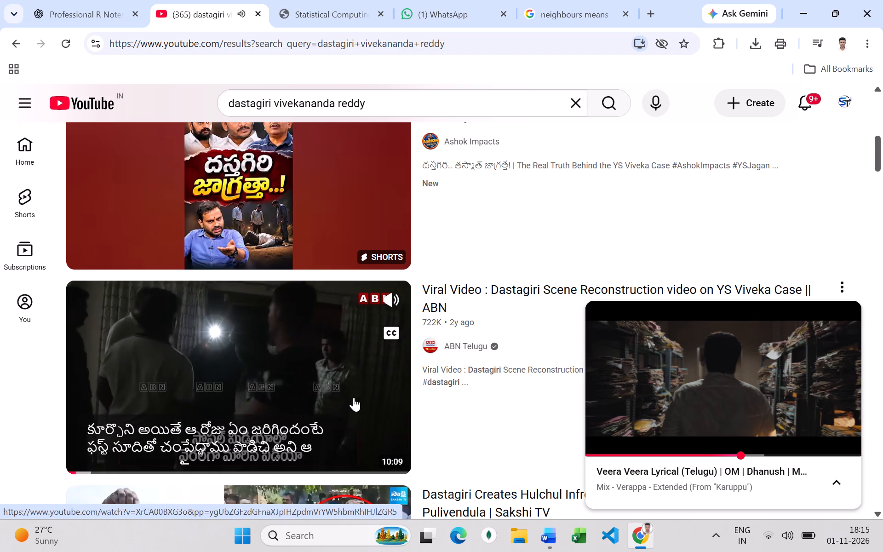
left_click(390, 330)
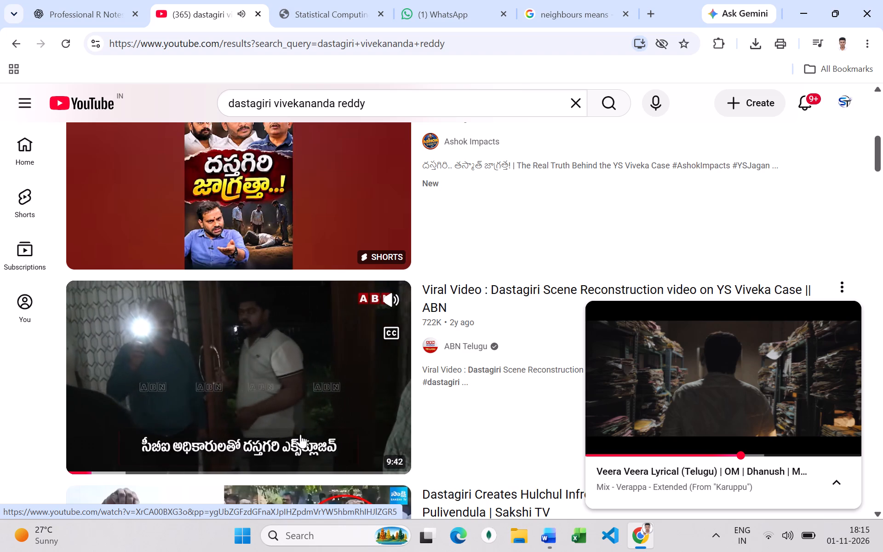
left_click(294, 465)
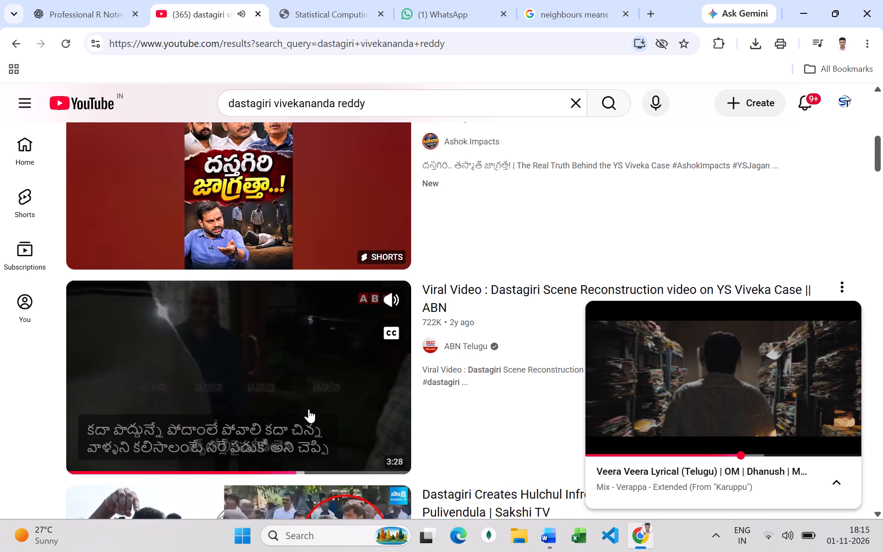
scroll(311, 398, "down", 4)
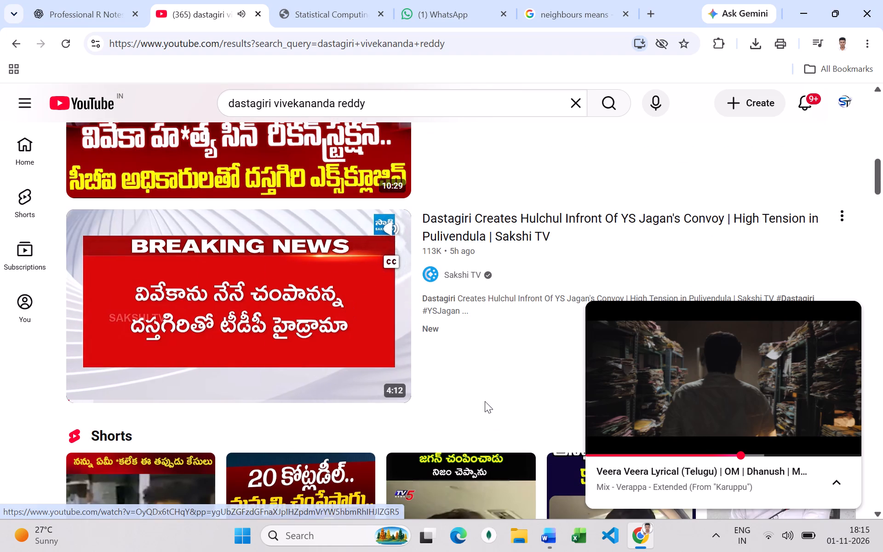
scroll(426, 440, "down", 3)
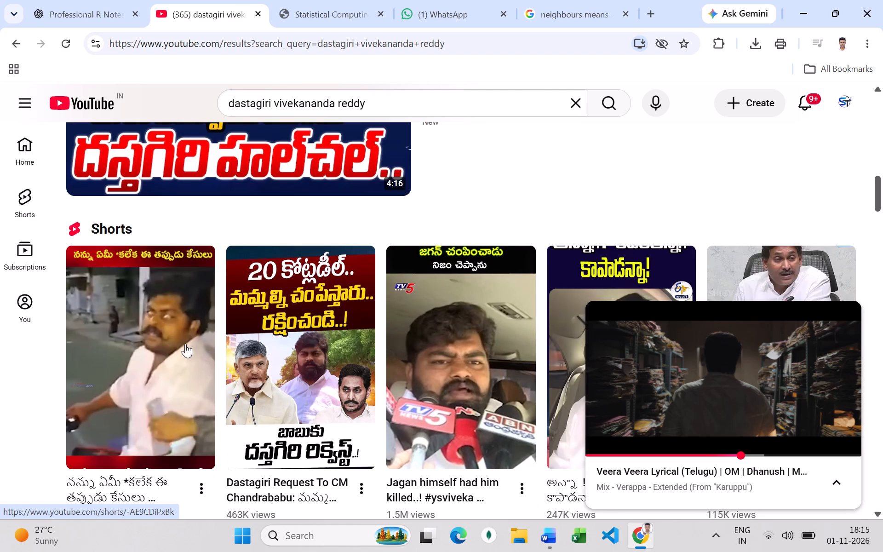
scroll(195, 343, "down", 1)
scroll(195, 343, "up", 1)
scroll(195, 343, "down", 7)
scroll(278, 366, "down", 2)
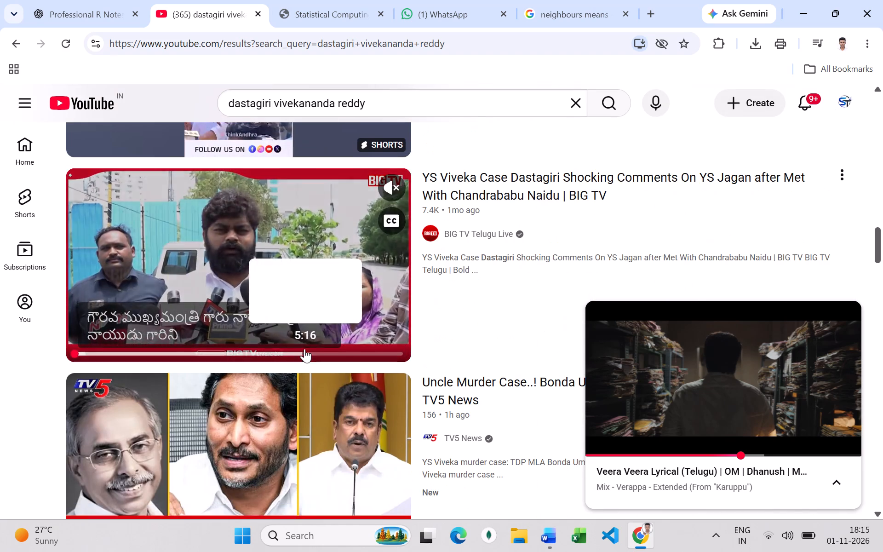
left_click_drag(390, 185, 384, 193)
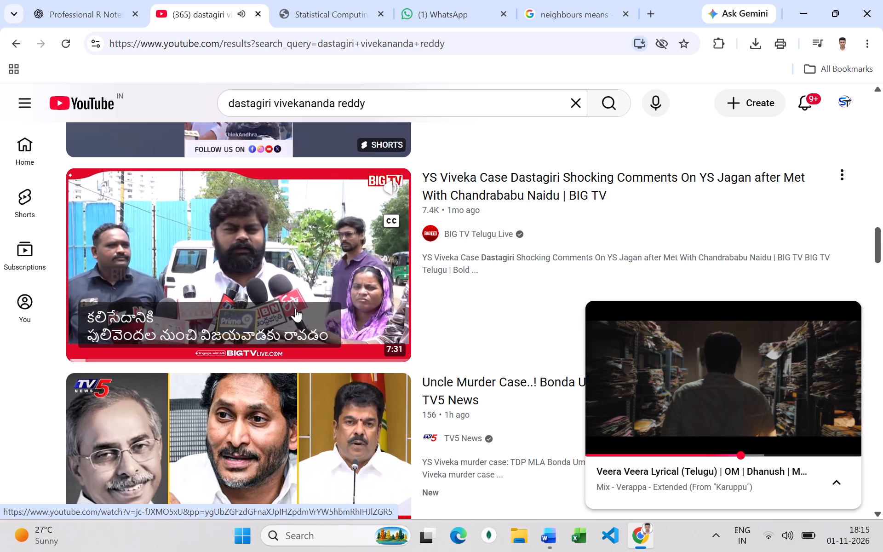
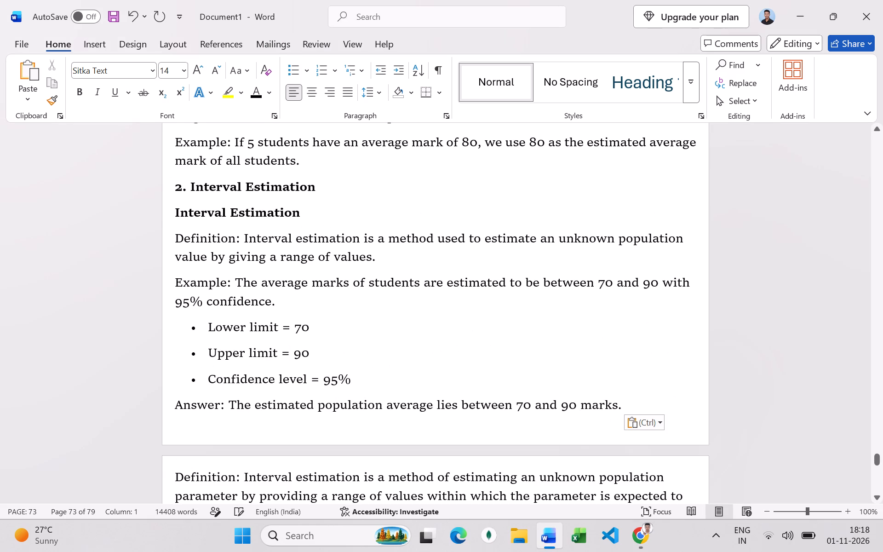
Delete the old interval estimation text at the top of the following page, from "Definition:" through the answer about 95% confidence.
key("Return")
scroll(229, 352, "down", 4)
left_click_drag(177, 352, 219, 497)
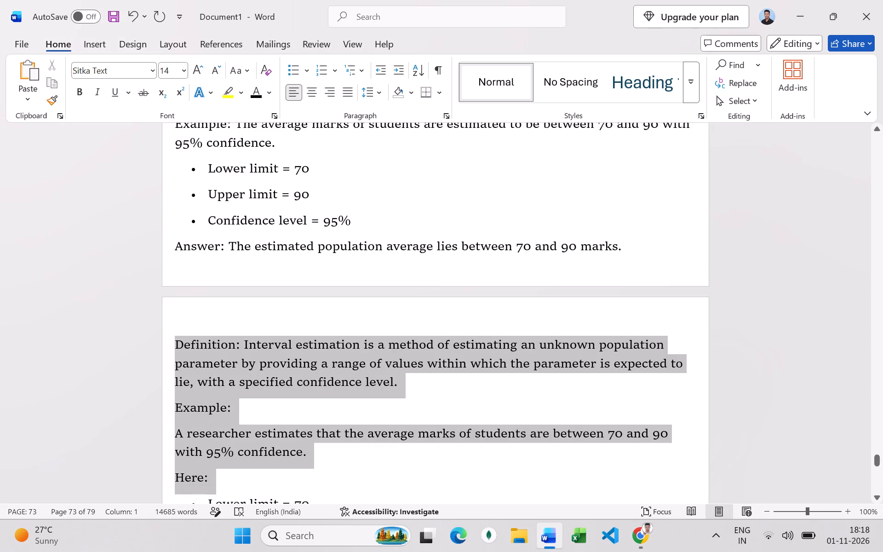
left_click_drag(219, 497, 235, 500)
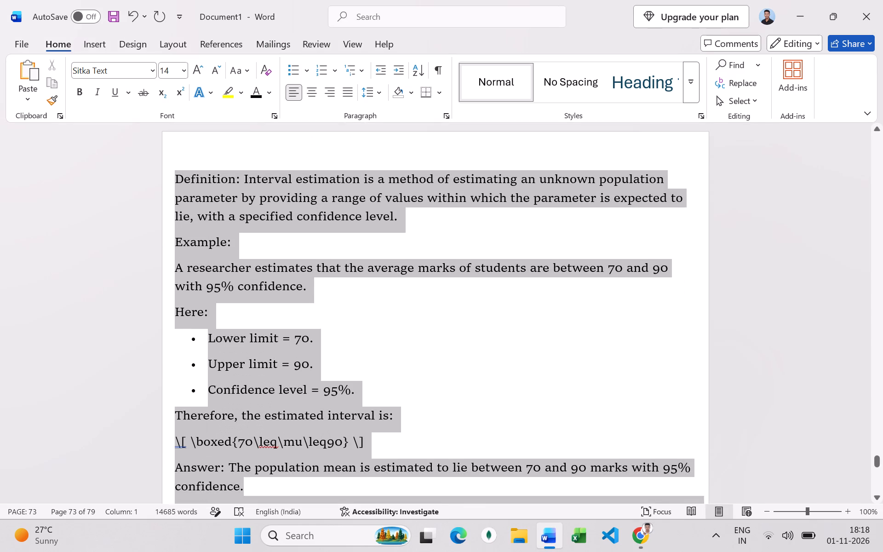
left_click_drag(235, 500, 240, 426)
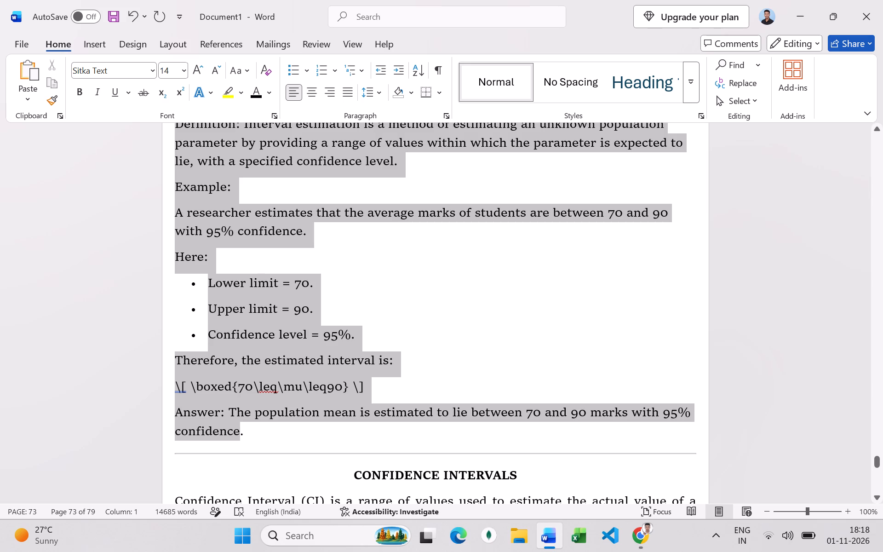
left_click_drag(240, 426, 241, 426)
key("BackSpace")
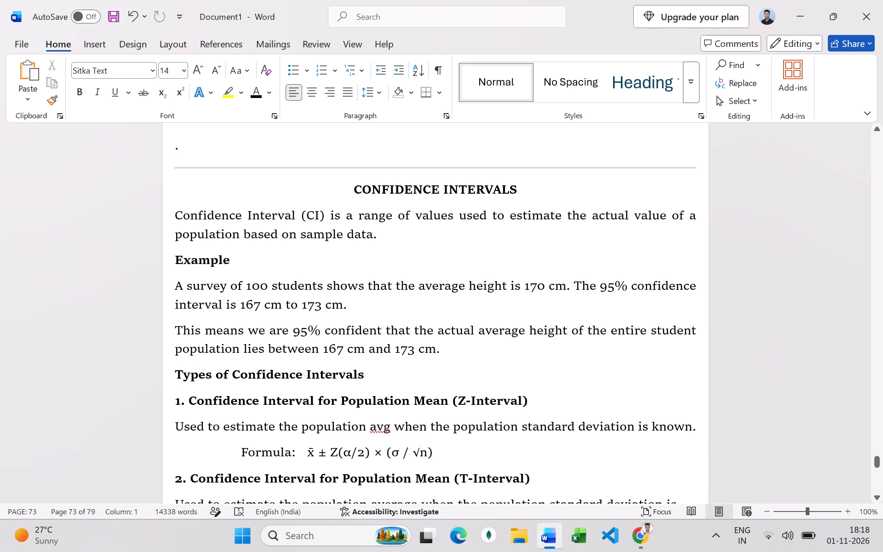
Remove the leftover full stop and blank lines above the horizontal line before the CONFIDENCE INTERVALS heading.
left_click(185, 148)
key("BackSpace")
scroll(198, 177, "up", 3)
scroll(185, 185, "down", 2)
key("BackSpace")
scroll(189, 192, "up", 3)
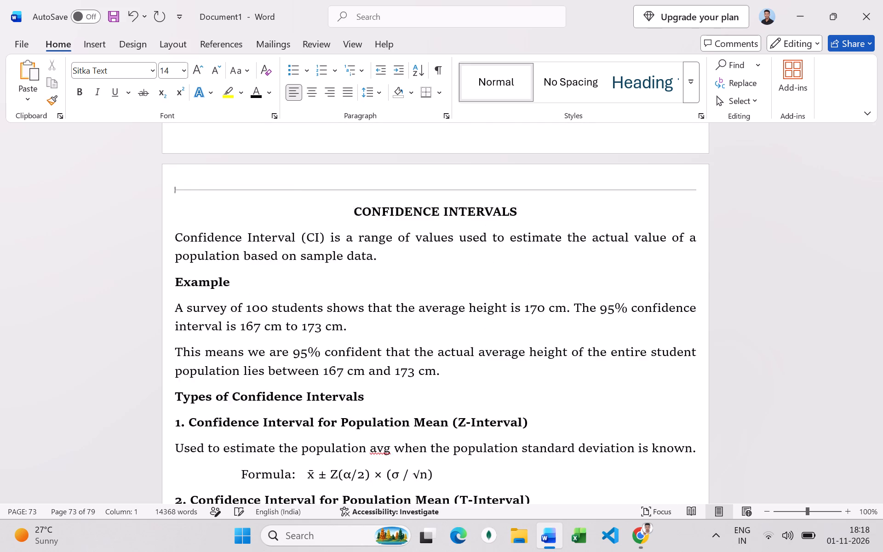
scroll(189, 192, "up", 3)
key("BackSpace")
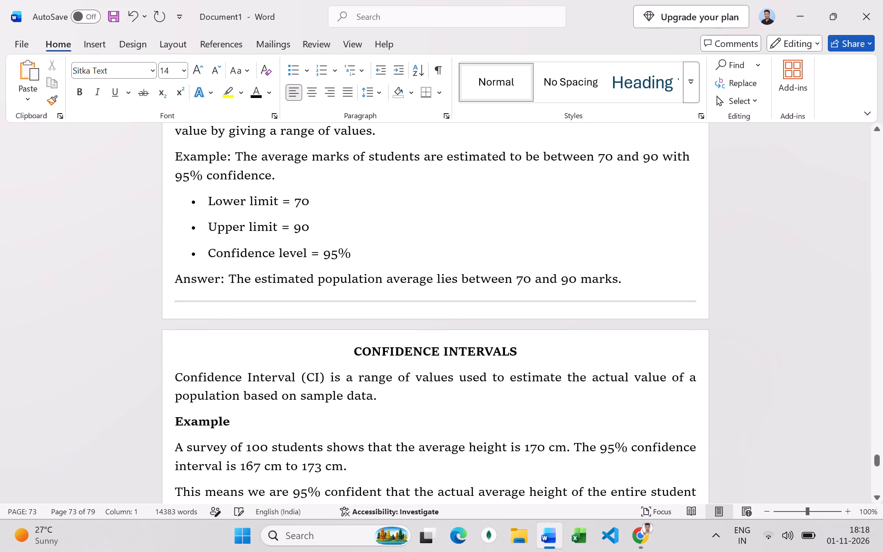
Remove the "Answer:" label under the Confidence level bullet and indent the remaining sentence with a tab.
scroll(306, 299, "up", 5)
left_click_drag(230, 448, 206, 449)
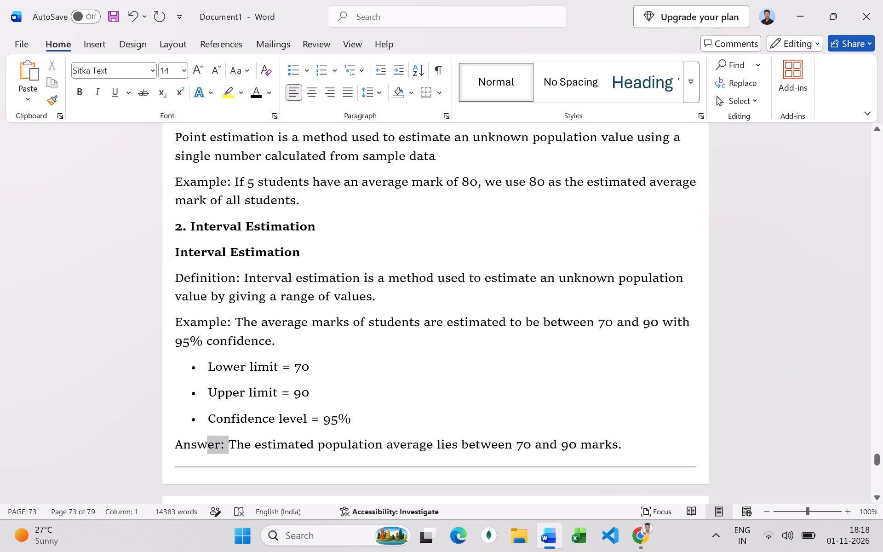
left_click_drag(206, 449, 198, 450)
key("BackSpace")
key("Tab")
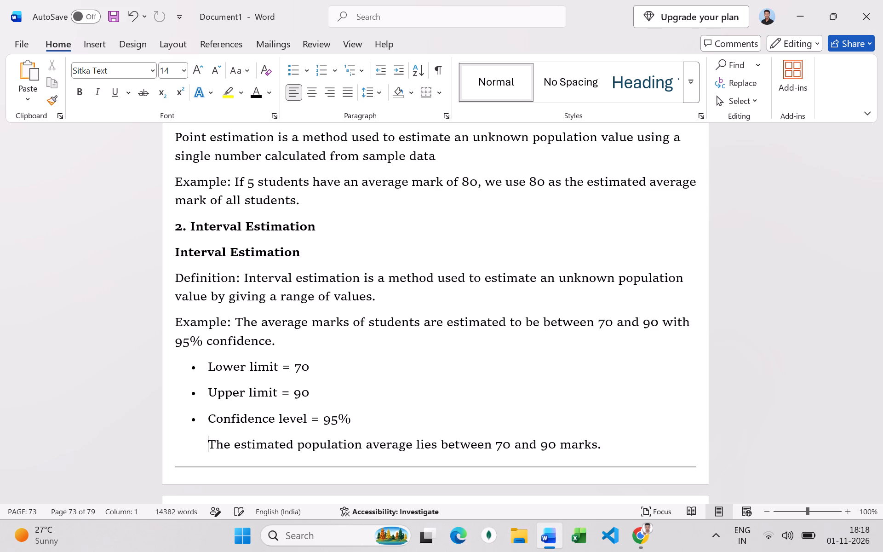
Remove the "Definition:" label from the start of the interval estimation paragraph.
left_click_drag(242, 278, 169, 285)
key("BackSpace")
Delete the duplicate "Interval Estimation" subheading, keeping the definition in its own paragraph below the heading "2. Interval Estimation".
left_click_drag(311, 261, 115, 272)
key("BackSpace")
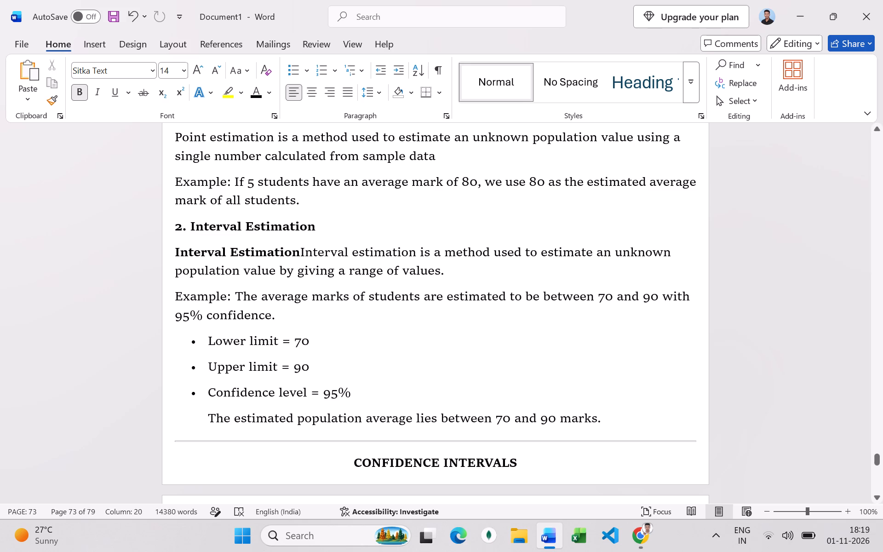
left_click_drag(297, 255, 155, 260)
key("BackSpace")
left_click(243, 254)
key("BackSpace")
key("BackSpace")
key("BackSpace")
key("BackSpace")
key("BackSpace")
key("BackSpace")
key("BackSpace")
key("BackSpace")
key("BackSpace")
key("BackSpace")
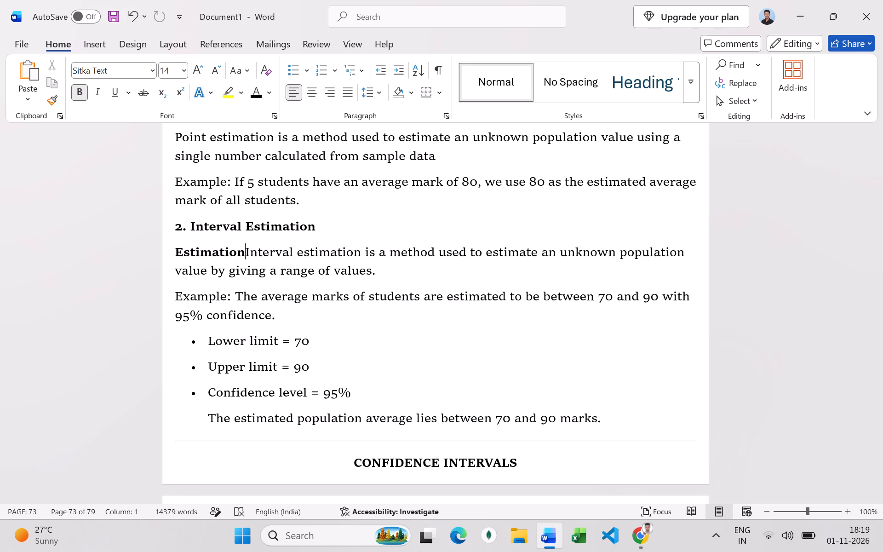
key("BackSpace")
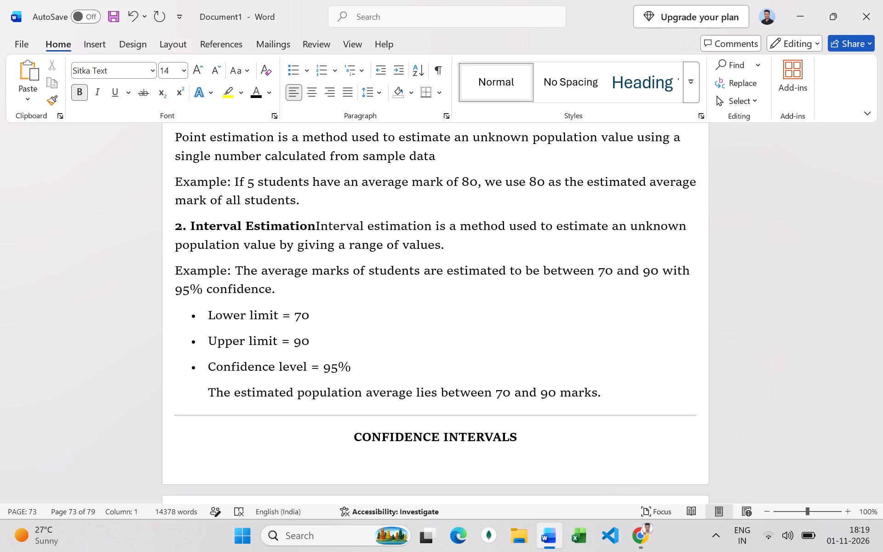
key("ctrl+z")
left_click(281, 290)
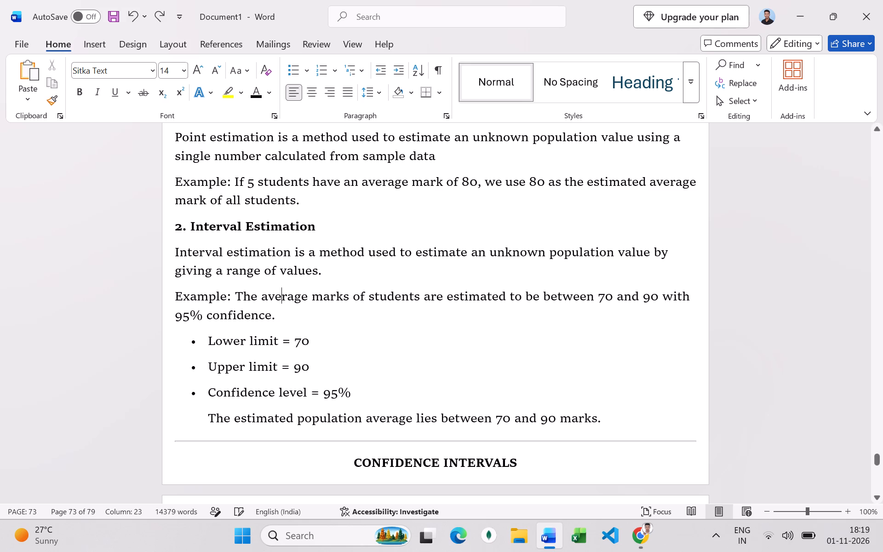
Review the preceding notes from Types of Estimation back through Statistical Inference to the Systematic Sampling section.
scroll(270, 329, "up", 3)
scroll(270, 329, "down", 2)
scroll(270, 329, "up", 2)
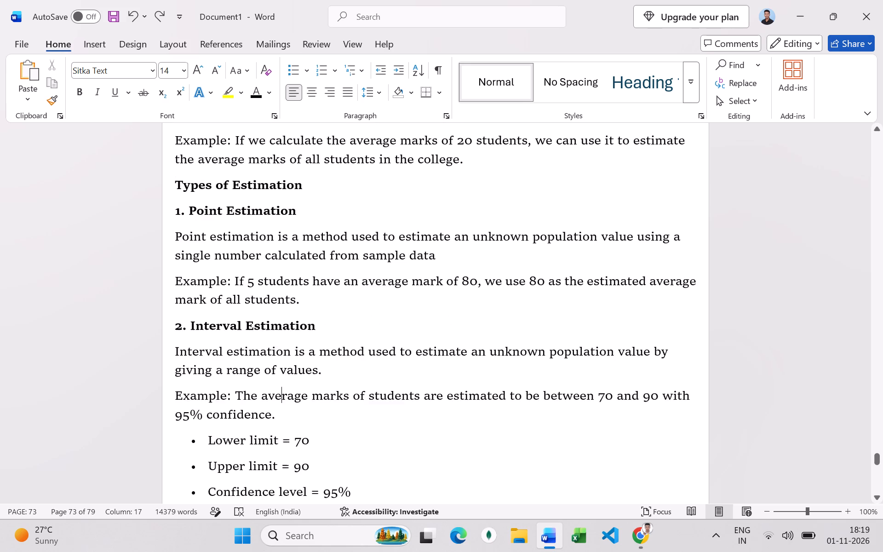
scroll(268, 328, "up", 11)
scroll(257, 342, "down", 1)
scroll(254, 341, "up", 7)
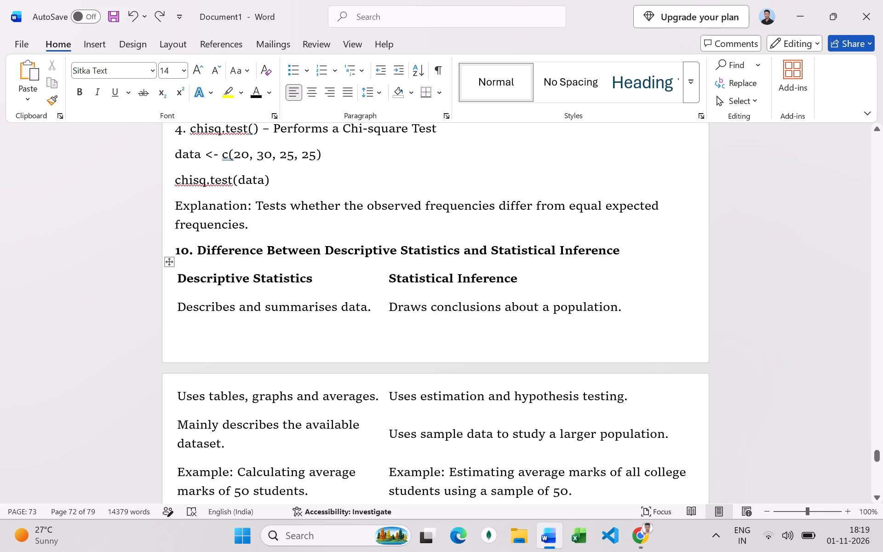
scroll(299, 327, "up", 1)
scroll(297, 322, "down", 2)
scroll(295, 320, "up", 20)
scroll(295, 320, "up", 3)
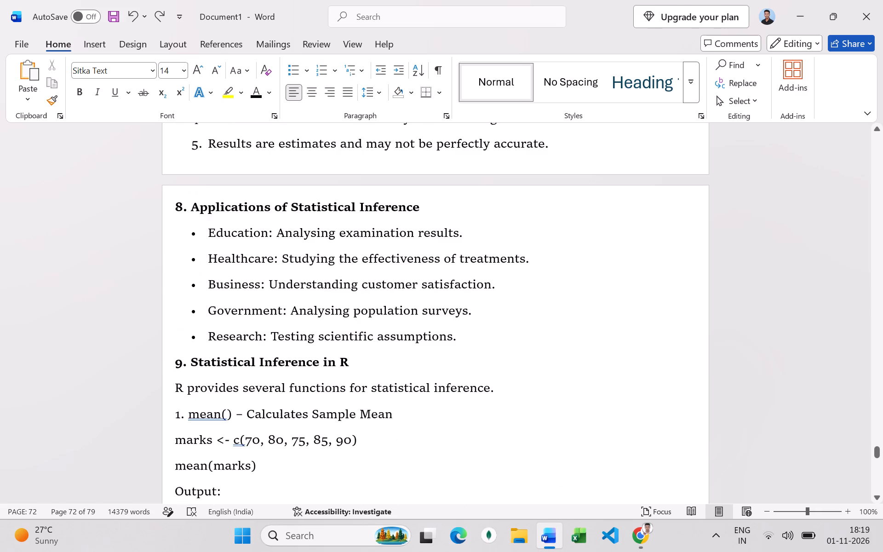
scroll(269, 201, "up", 6)
scroll(212, 297, "down", 1)
scroll(212, 297, "up", 6)
scroll(190, 373, "down", 1)
scroll(186, 380, "up", 1)
scroll(186, 380, "up", 20)
scroll(186, 380, "up", 2)
scroll(184, 395, "down", 2)
scroll(174, 426, "up", 3)
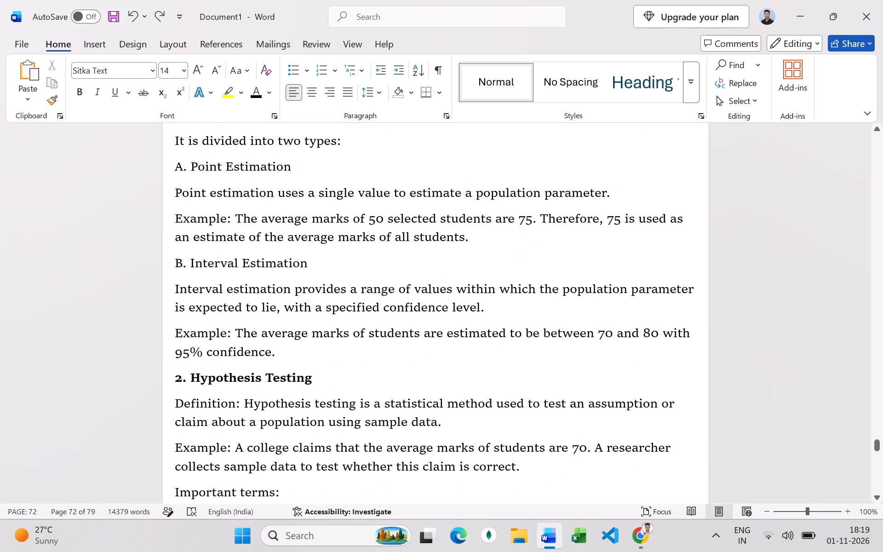
scroll(171, 492, "up", 20)
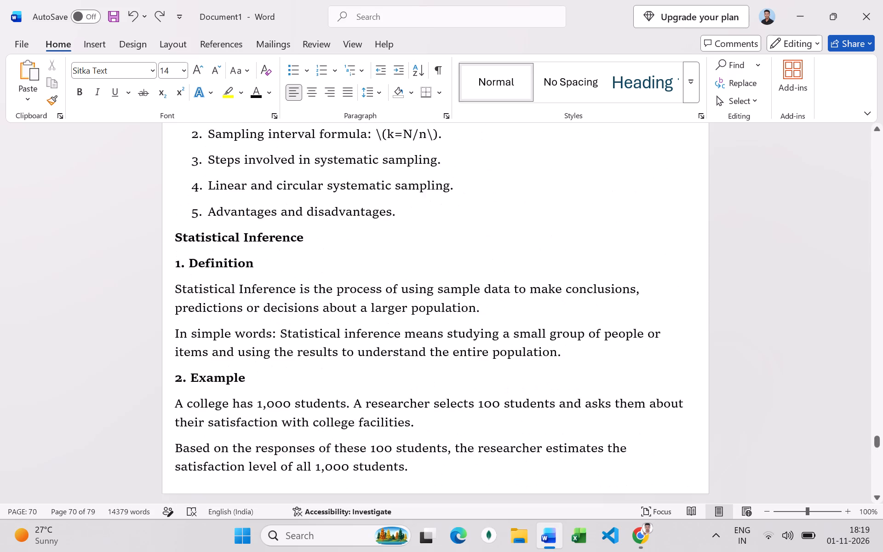
scroll(156, 497, "up", 1)
scroll(123, 551, "up", 9)
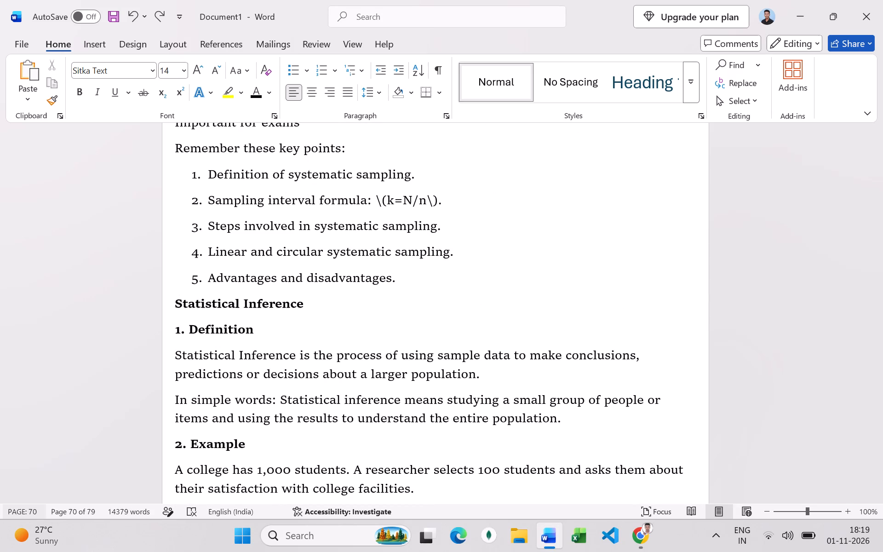
scroll(248, 328, "up", 16)
scroll(251, 296, "up", 7)
scroll(249, 287, "down", 1)
scroll(249, 287, "up", 5)
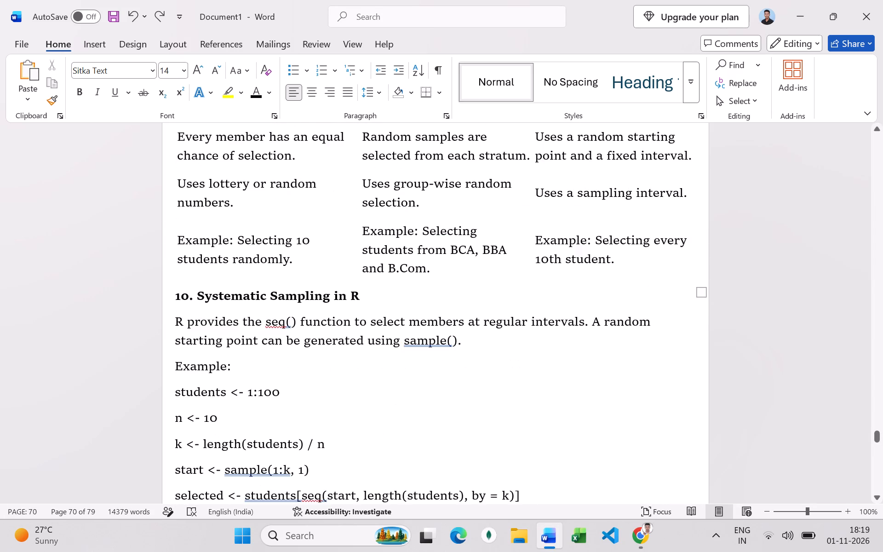
scroll(247, 286, "up", 11)
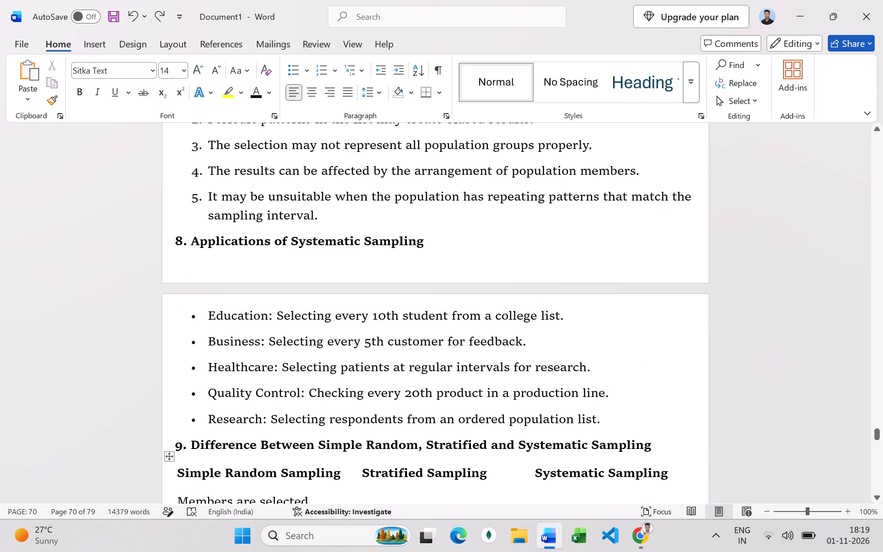
scroll(239, 286, "up", 2)
scroll(267, 260, "up", 5)
scroll(267, 260, "down", 1)
scroll(267, 260, "up", 9)
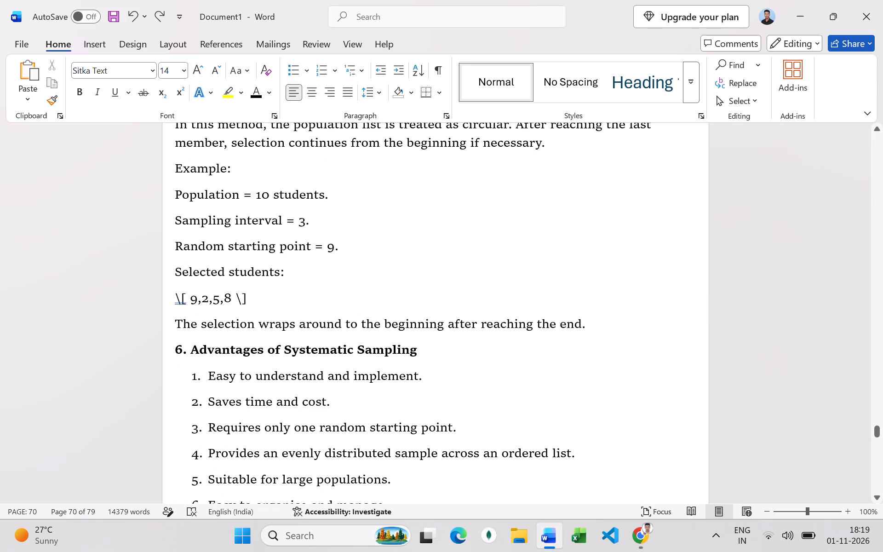
Insert a horizontal line after the "Advantages and disadvantages." list item, above the Statistical Inference heading.
scroll(267, 260, "down", 7)
scroll(267, 260, "up", 2)
scroll(267, 260, "down", 15)
scroll(310, 288, "down", 1)
scroll(310, 288, "up", 1)
scroll(310, 288, "down", 10)
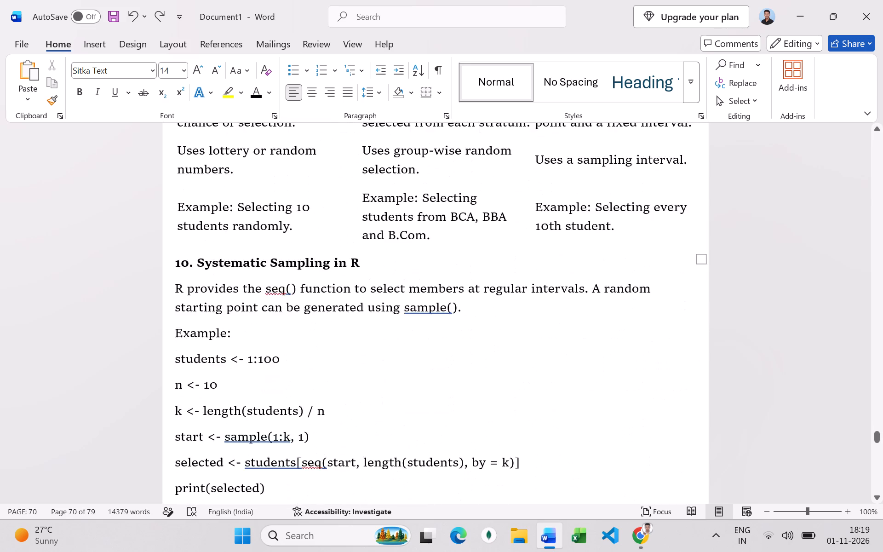
scroll(310, 292, "down", 15)
scroll(303, 290, "down", 8)
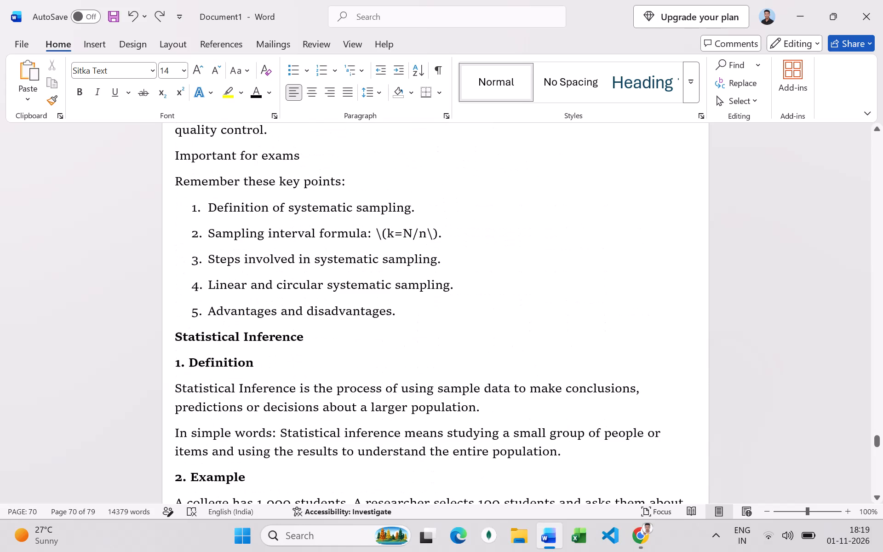
left_click(411, 274)
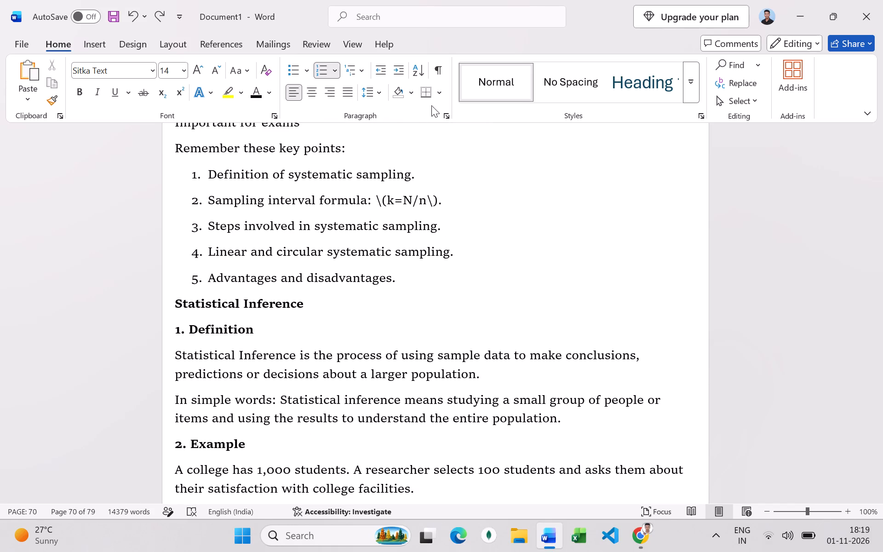
left_click(442, 95)
left_click(471, 337)
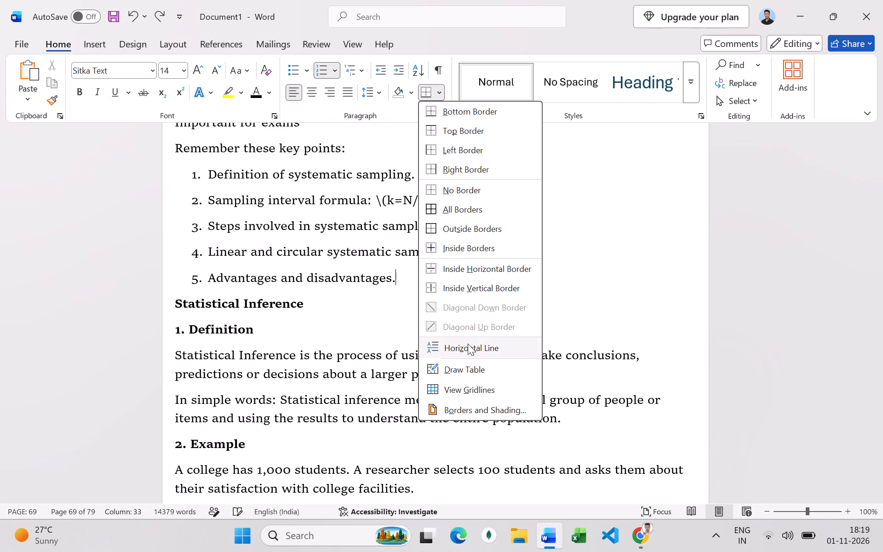
left_click(468, 344)
Centre the Statistical Inference heading and change it to uppercase.
left_click_drag(336, 325, 133, 330)
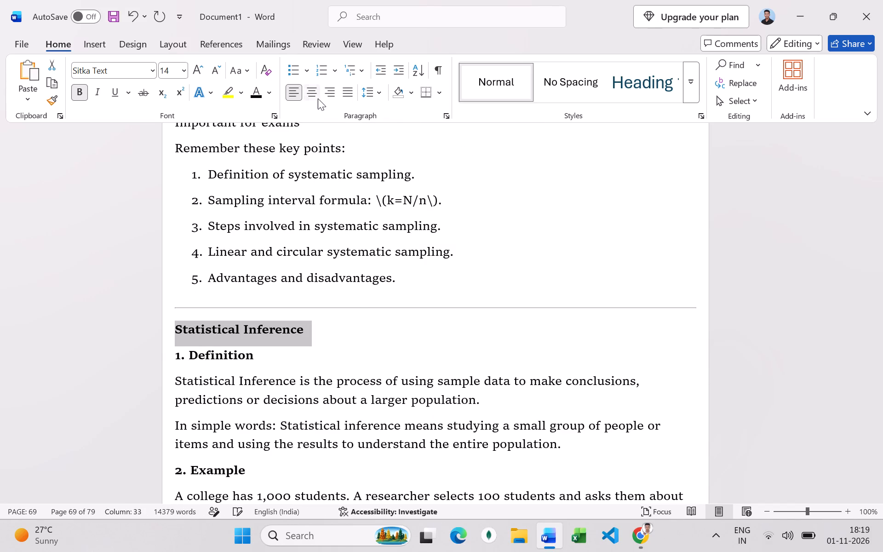
left_click(318, 98)
left_click(240, 73)
left_click(243, 121)
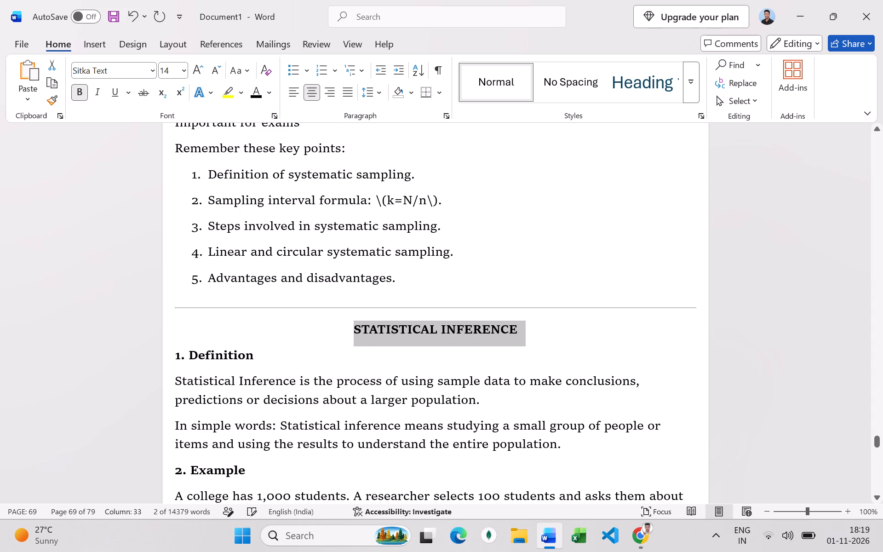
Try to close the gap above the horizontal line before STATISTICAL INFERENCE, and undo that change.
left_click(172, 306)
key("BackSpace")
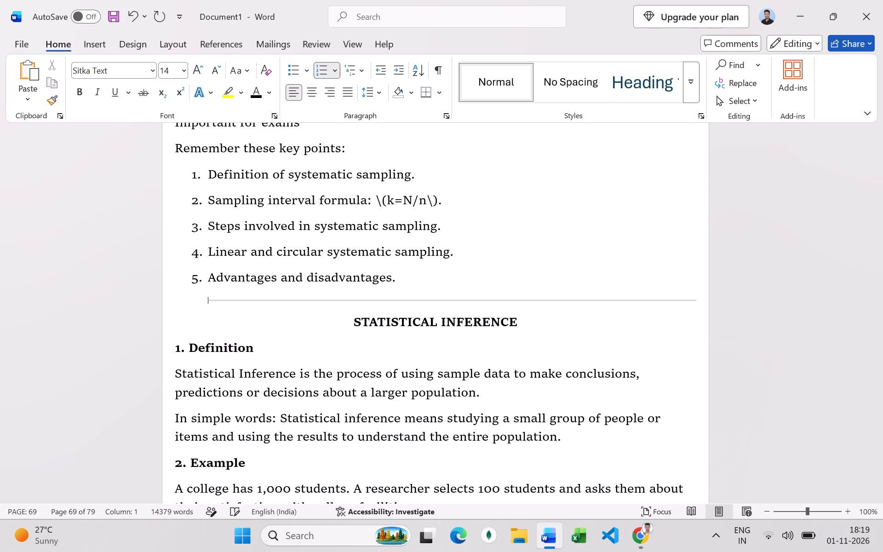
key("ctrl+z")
Copy the two paragraphs under "1. Definition" of Statistical Inference and switch to another window.
left_click(227, 407)
left_click_drag(172, 393, 388, 432)
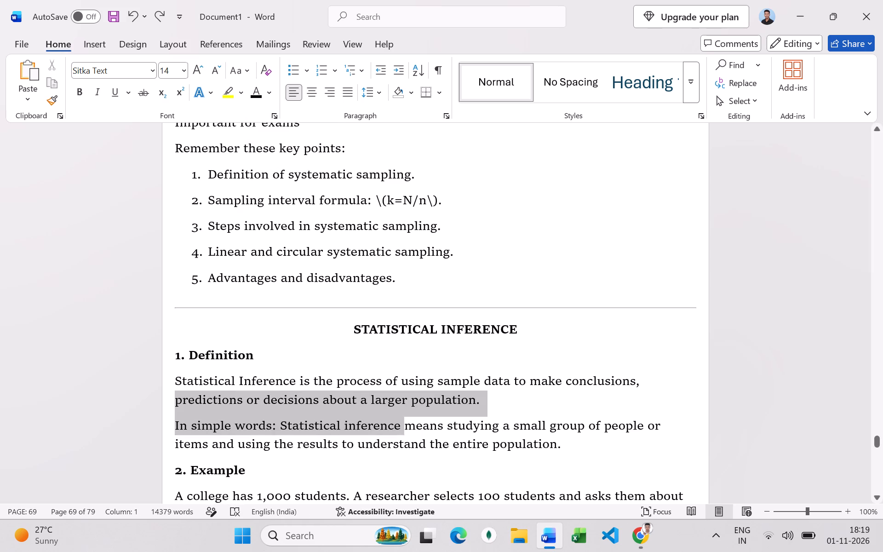
left_click_drag(388, 432, 567, 436)
left_click(567, 455)
left_click_drag(565, 454, 229, 386)
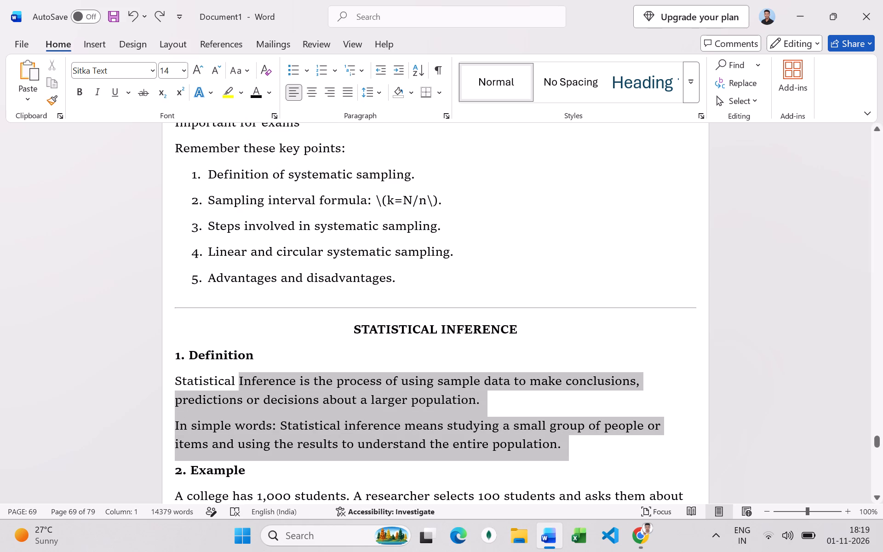
left_click_drag(229, 386, 175, 382)
key("ctrl+c")
key("super+Tab")
key("alt+super+Tab")
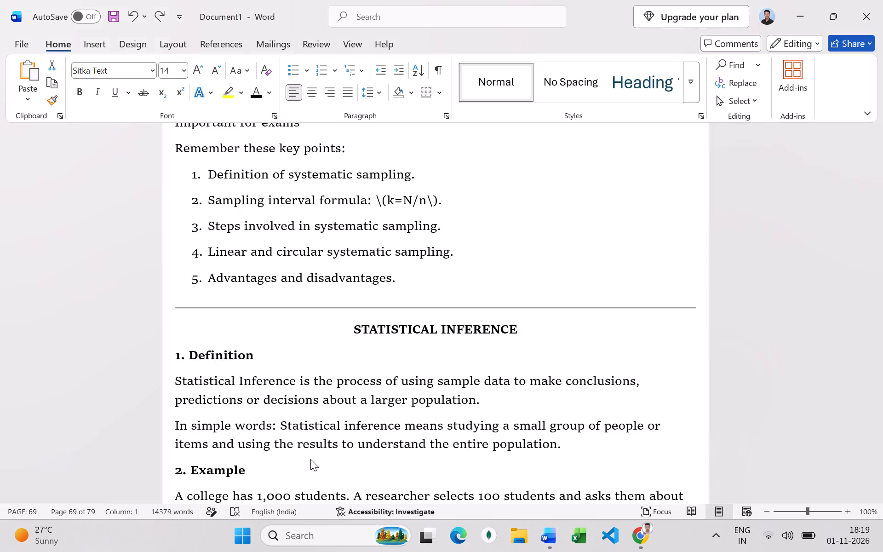
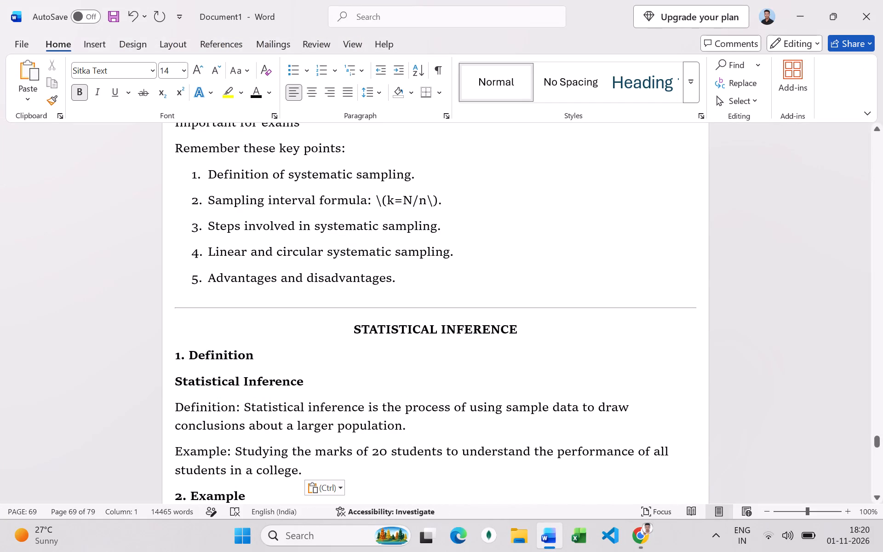
Delete the "1. Definition" and "Statistical Inference" subheadings and the "Definition:" label before the definition sentence under STATISTICAL INFERENCE.
left_click_drag(239, 401, 143, 346)
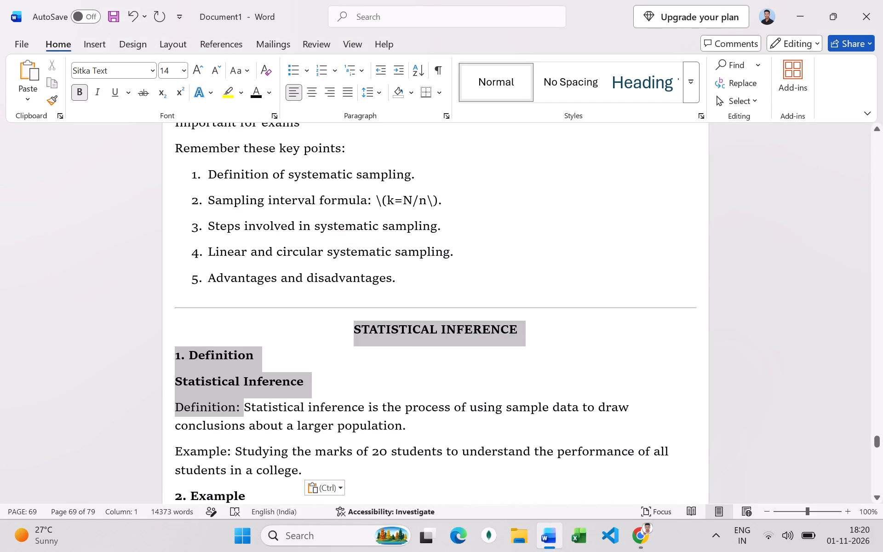
left_click_drag(143, 346, 133, 375)
key("equal")
key("BackSpace")
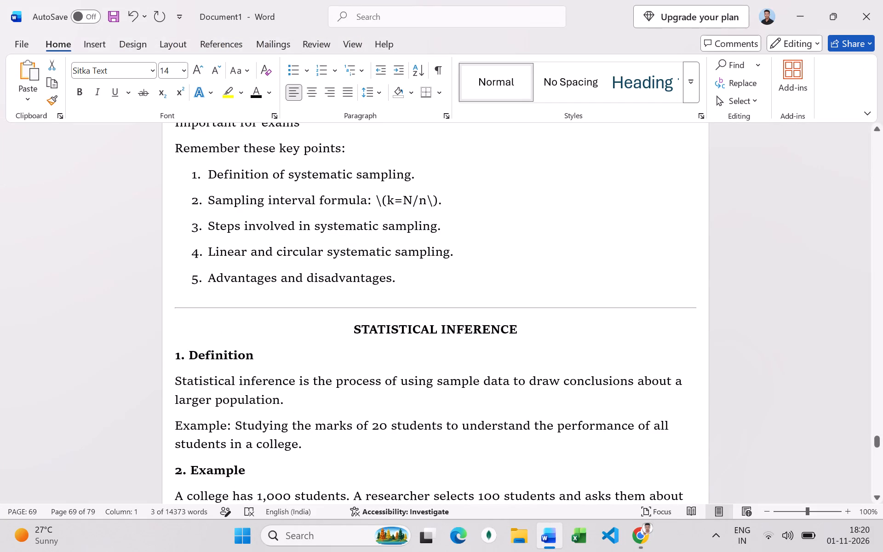
left_click_drag(267, 350, 134, 371)
key("BackSpace")
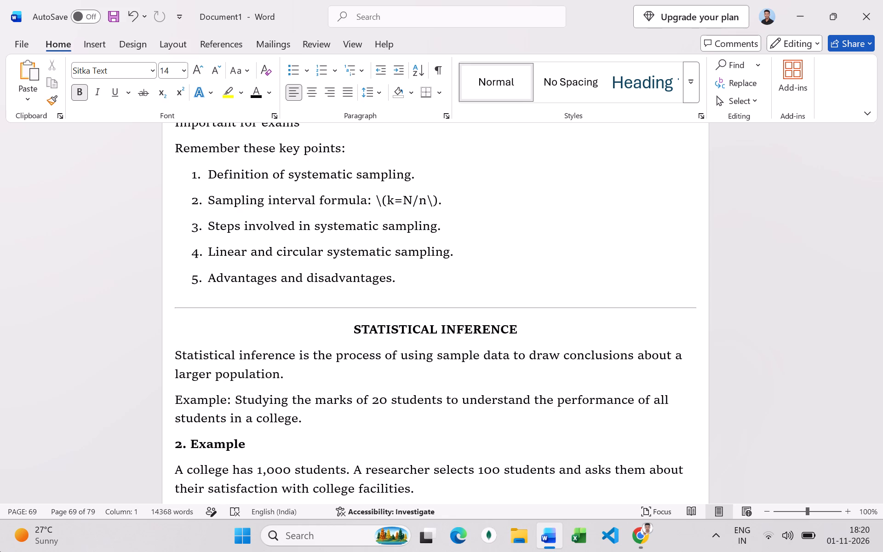
Delete the whole "2. Example" section of Statistical Inference, including the "Here:" line and its bullets.
scroll(250, 432, "down", 8)
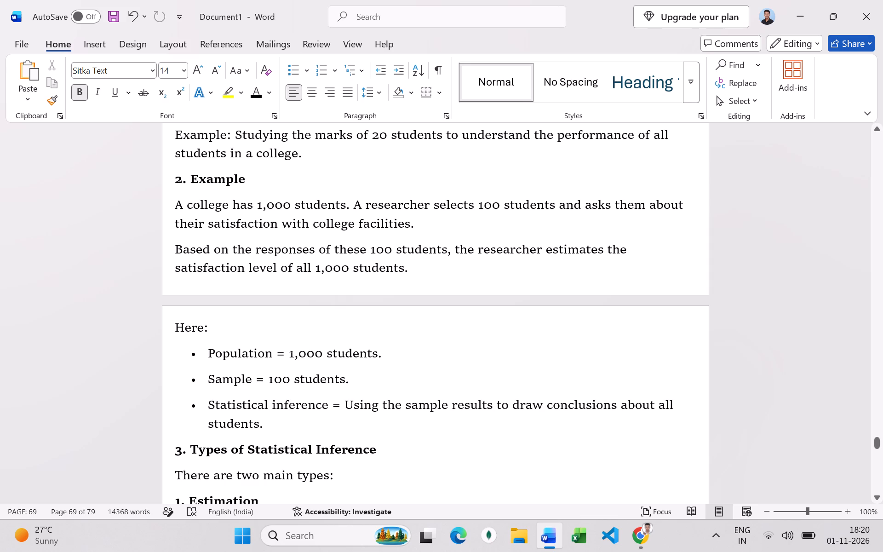
scroll(249, 296, "down", 3)
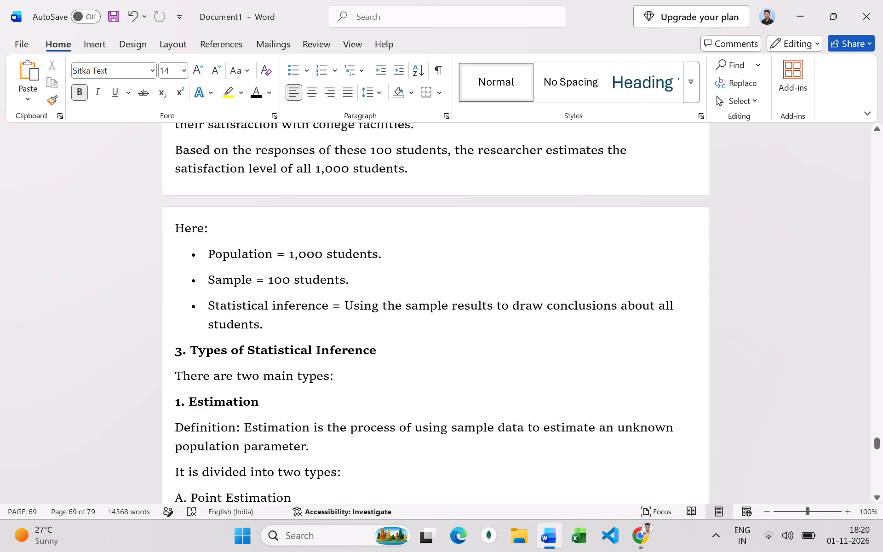
left_click_drag(265, 328, 137, 310)
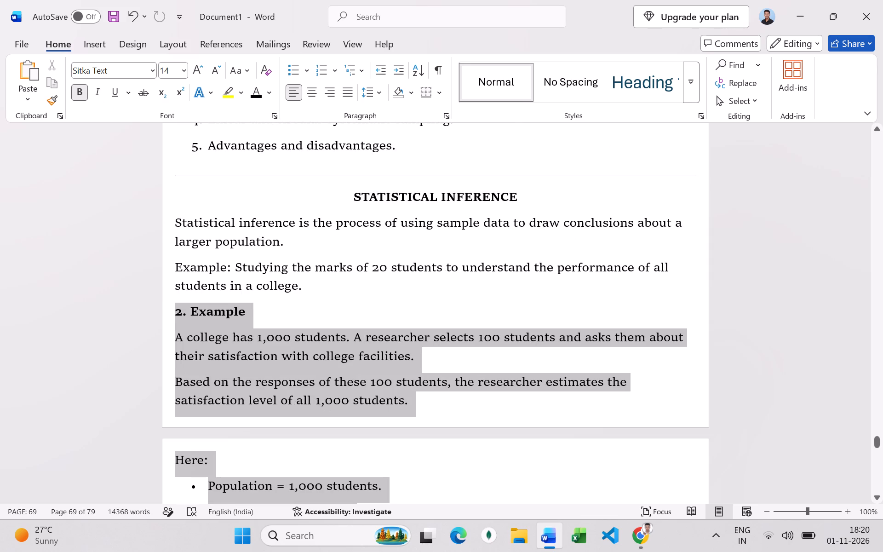
left_click_drag(137, 310, 140, 319)
key("BackSpace")
Remove the number 3 from the Types of Statistical Inference heading and delete the "There are two main types:" line, keeping "1. Estimation" beneath it.
left_click(195, 315)
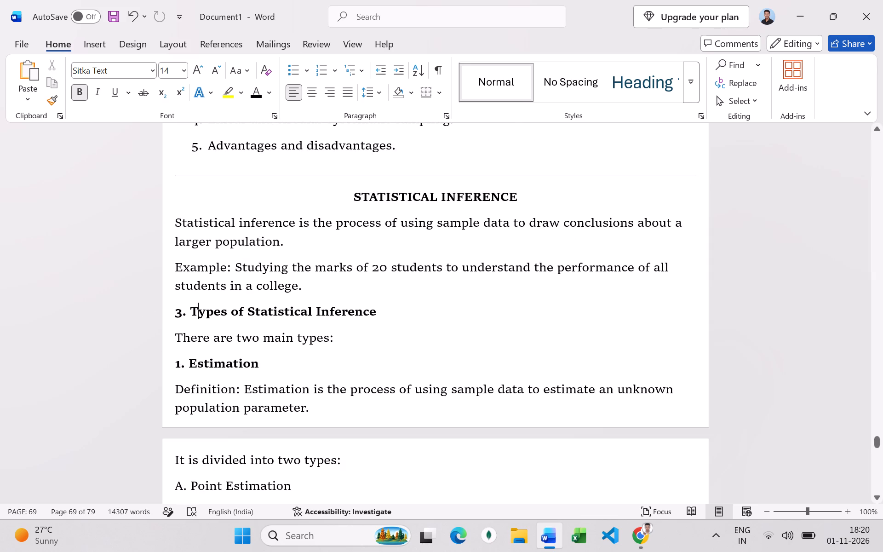
left_click(194, 313)
key("BackSpace")
key("BackSpace")
key("BackSpace")
left_click_drag(347, 342, 116, 354)
key("BackSpace")
key("BackSpace")
left_click(188, 344)
key("BackSpace")
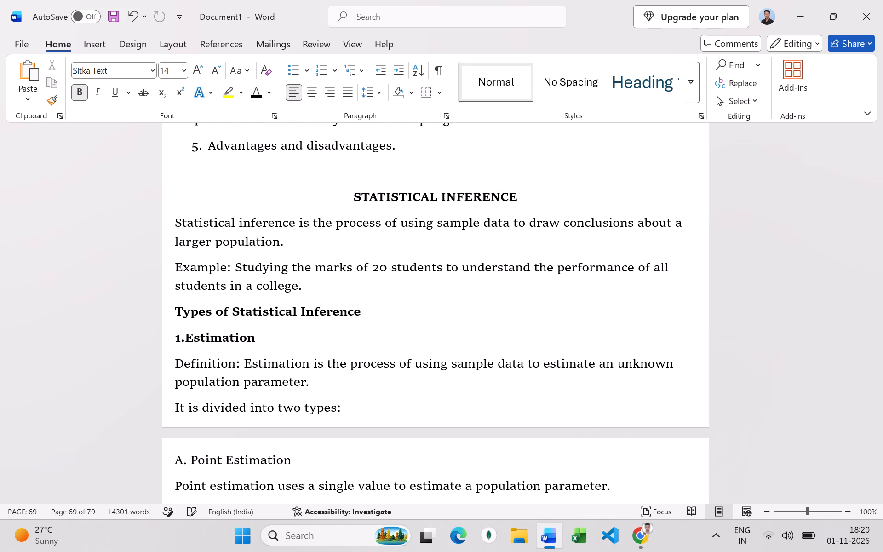
key("space")
Delete the text under "1. Estimation", from its definition through the Interval Estimation example, so "2. Hypothesis Testing" follows directly.
scroll(184, 370, "down", 11)
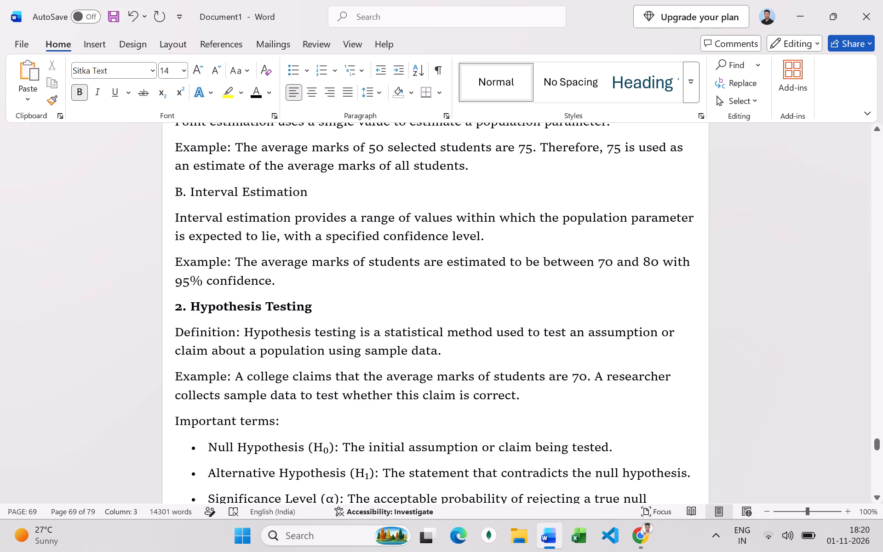
left_click_drag(277, 287, 179, 183)
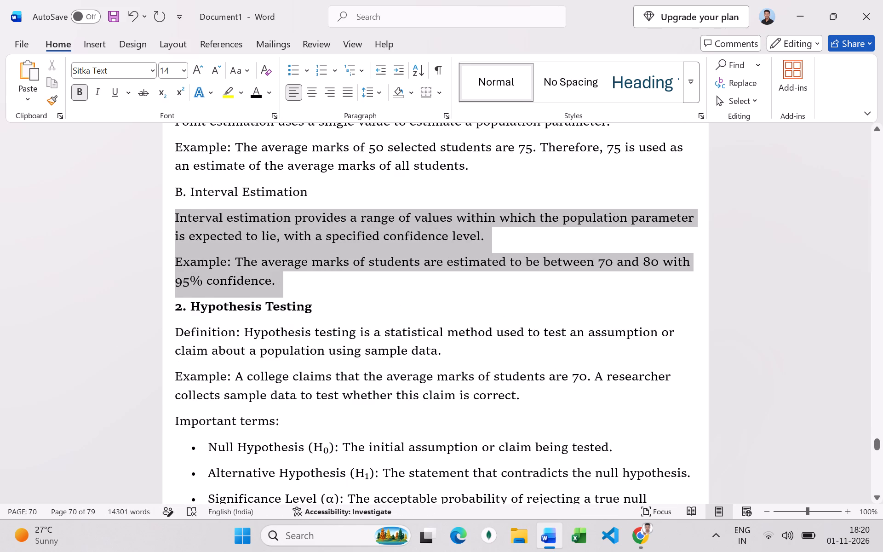
left_click_drag(179, 183, 167, 307)
key("BackSpace")
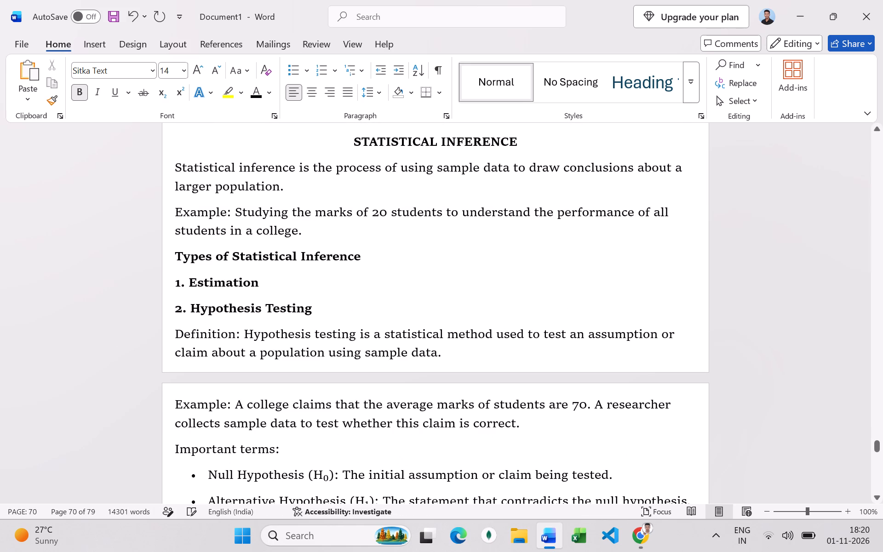
Delete all content after the "2. Hypothesis Testing" heading, from its definition through the Conclusion, up to the line before ESTIMATION.
scroll(194, 325, "down", 3)
left_click_drag(174, 235, 273, 545)
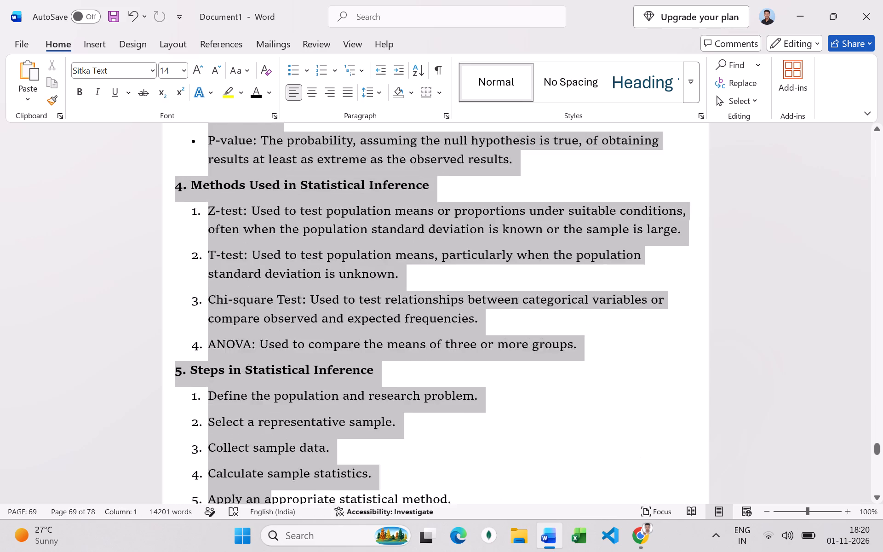
left_click_drag(273, 545, 307, 548)
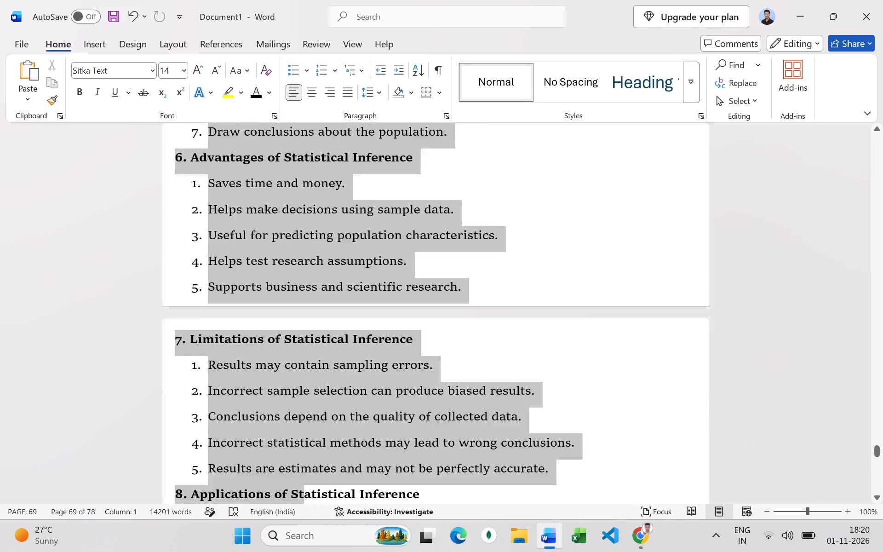
left_click_drag(307, 548, 330, 541)
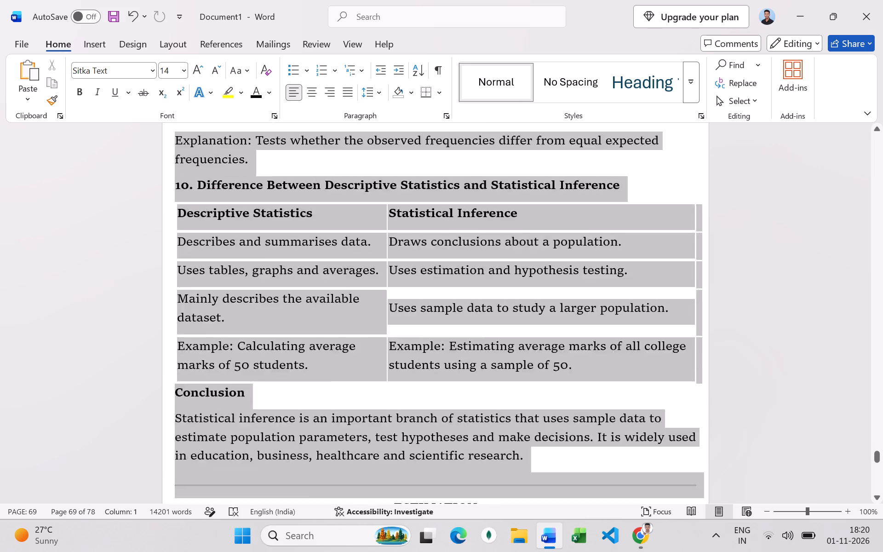
left_click_drag(330, 541, 525, 326)
key("BackSpace")
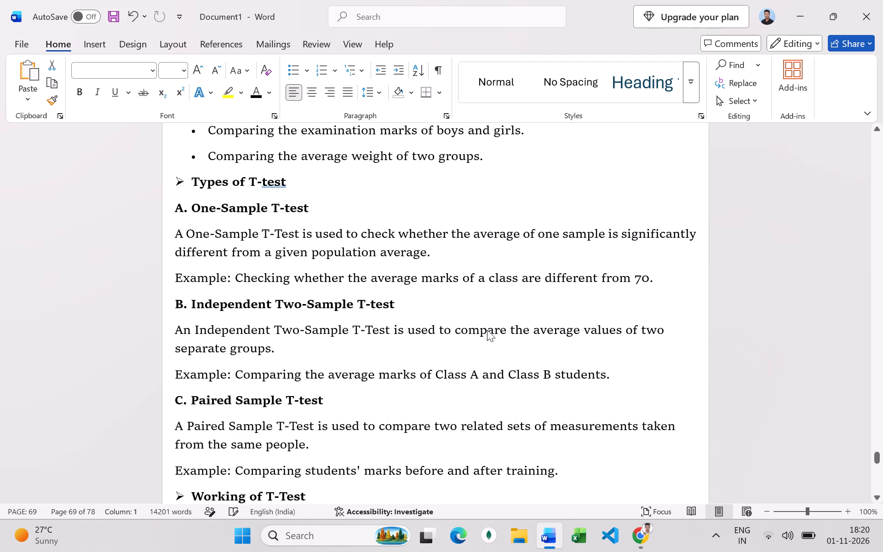
Remove the bold formatting from "1. Estimation" and "2. Hypothesis Testing" under Types of Statistical Inference.
scroll(356, 298, "up", 6)
left_click_drag(323, 309, 183, 289)
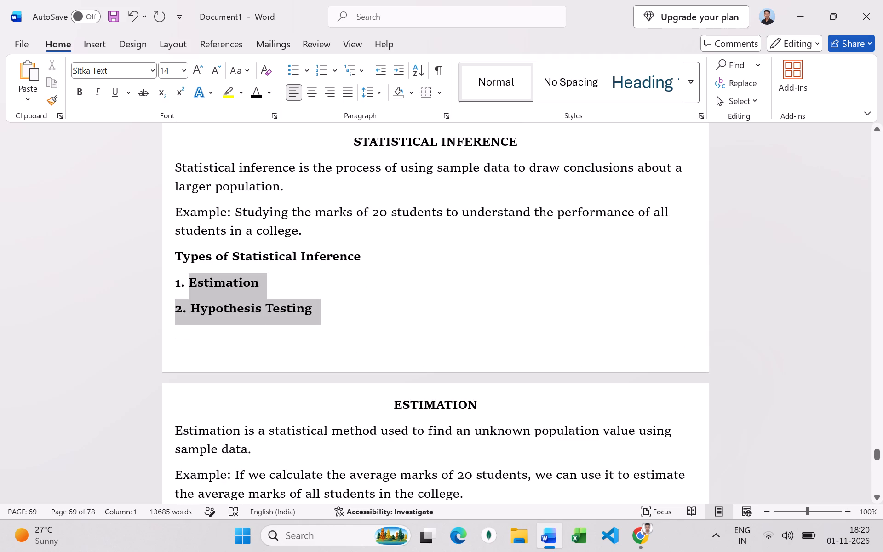
left_click_drag(183, 289, 167, 286)
left_click(173, 264)
left_click(264, 315)
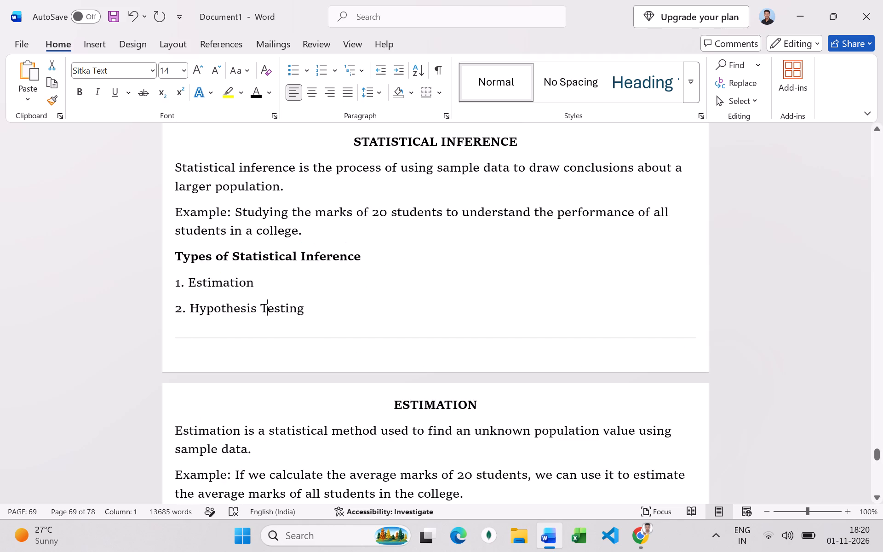
Delete the horizontal line between "2. Hypothesis Testing" and the ESTIMATION heading.
scroll(276, 311, "up", 4)
scroll(278, 319, "down", 1)
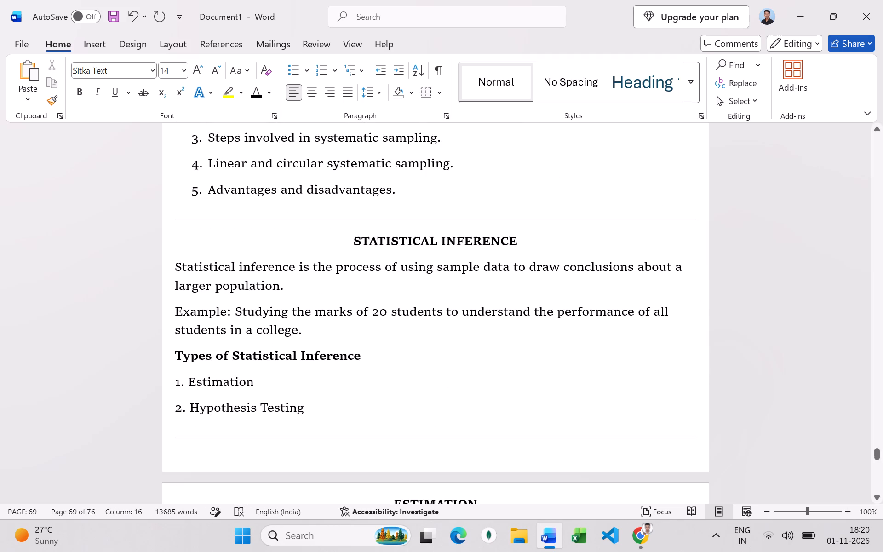
scroll(372, 336, "up", 2)
scroll(372, 336, "down", 1)
scroll(372, 336, "up", 1)
scroll(378, 332, "down", 5)
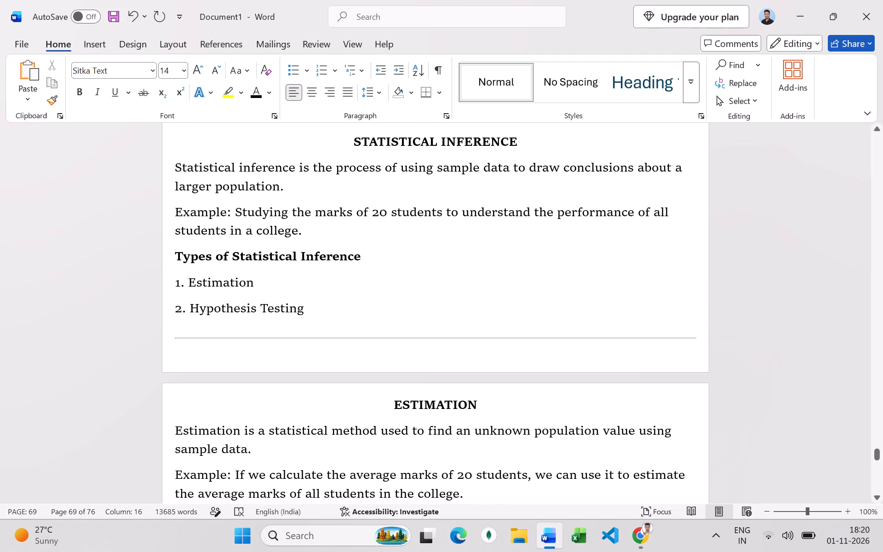
left_click(390, 340)
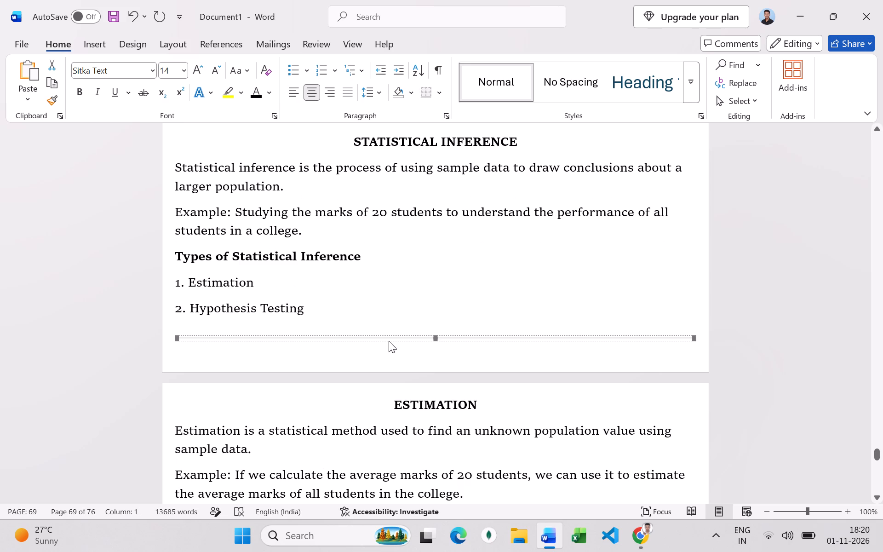
key("BackSpace")
key("BackSpace")
Review the Statistical Inference, Estimation and Confidence Intervals sections for layout and remaining content.
scroll(388, 334, "down", 4)
scroll(388, 333, "up", 1)
scroll(388, 333, "down", 7)
scroll(384, 328, "up", 1)
scroll(384, 331, "down", 8)
scroll(380, 321, "up", 1)
scroll(380, 321, "down", 4)
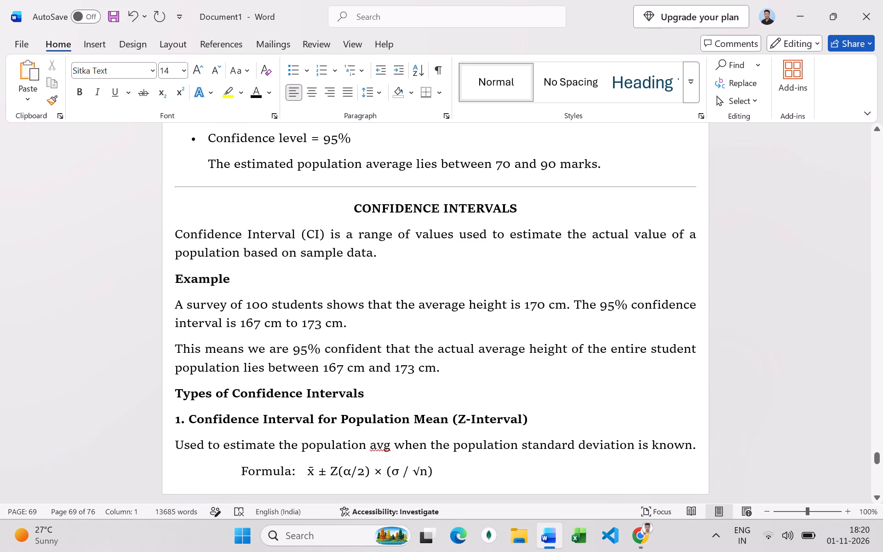
scroll(389, 297, "up", 8)
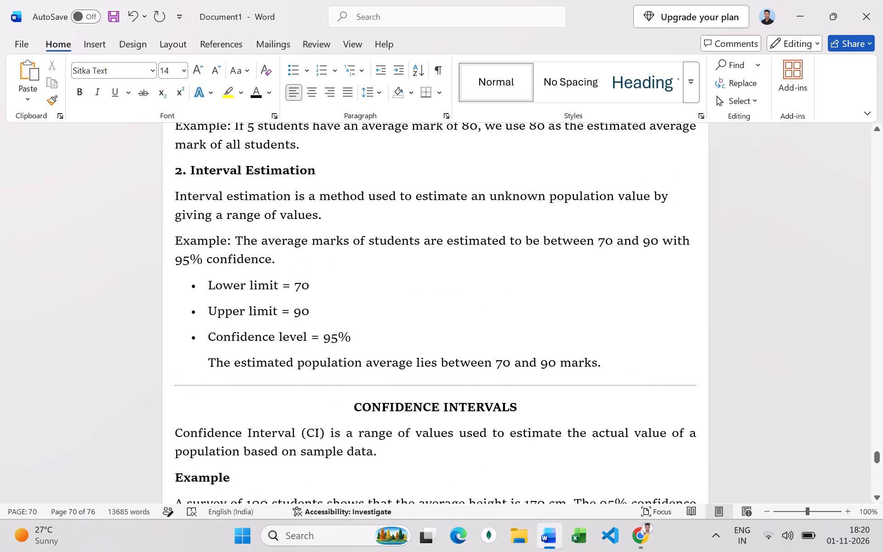
scroll(389, 297, "up", 6)
scroll(389, 297, "down", 1)
scroll(389, 297, "up", 2)
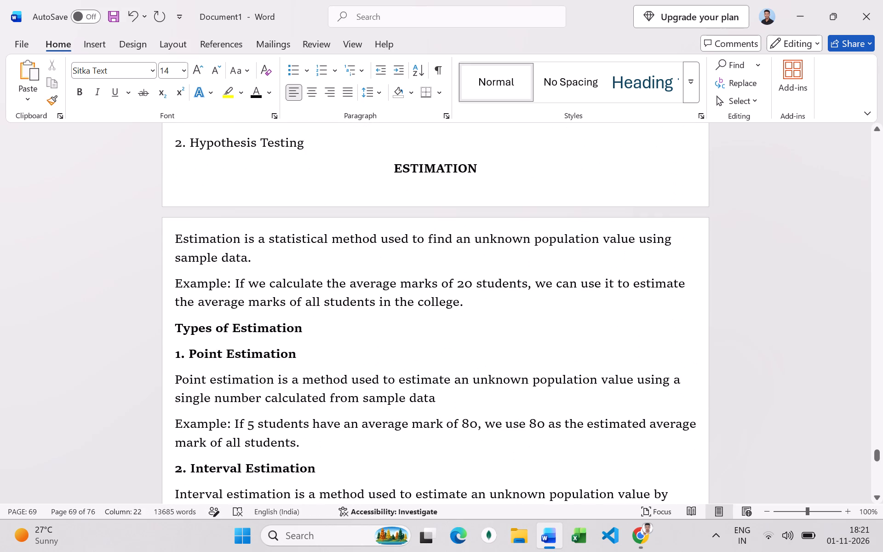
scroll(390, 294, "up", 1)
scroll(390, 294, "down", 1)
scroll(390, 294, "up", 7)
scroll(395, 298, "down", 1)
scroll(395, 298, "up", 6)
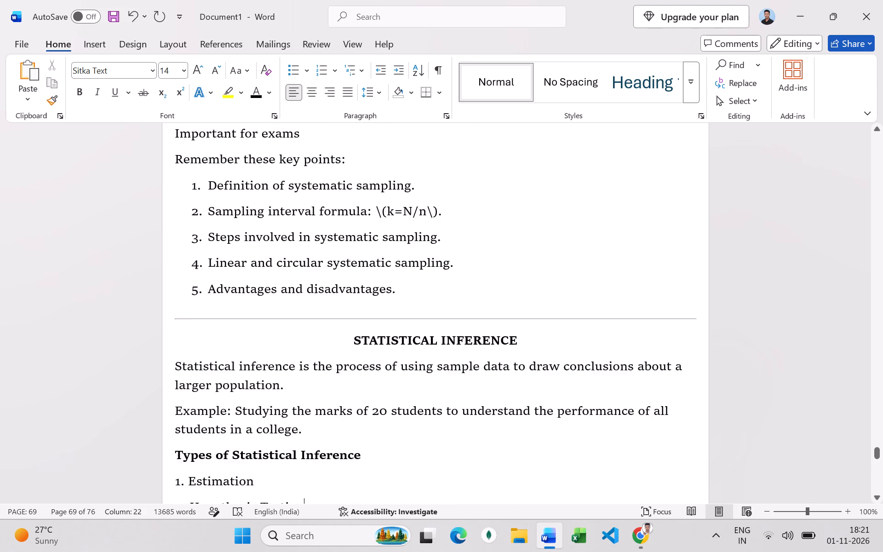
Delete everything from "8. Applications of Systematic Sampling" through the exam key points, up to the horizontal line above STATISTICAL INFERENCE.
scroll(395, 298, "up", 5)
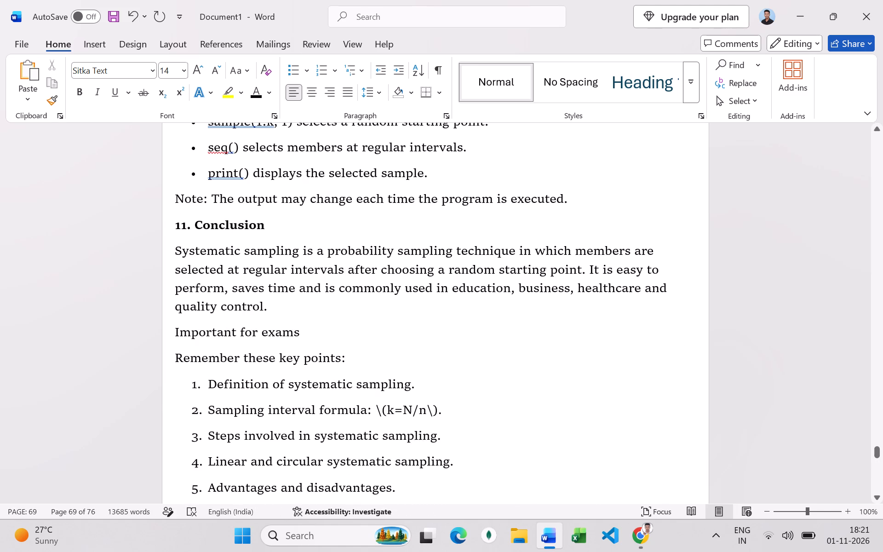
scroll(141, 448, "up", 3)
scroll(141, 448, "down", 1)
scroll(124, 443, "up", 7)
scroll(57, 389, "up", 2)
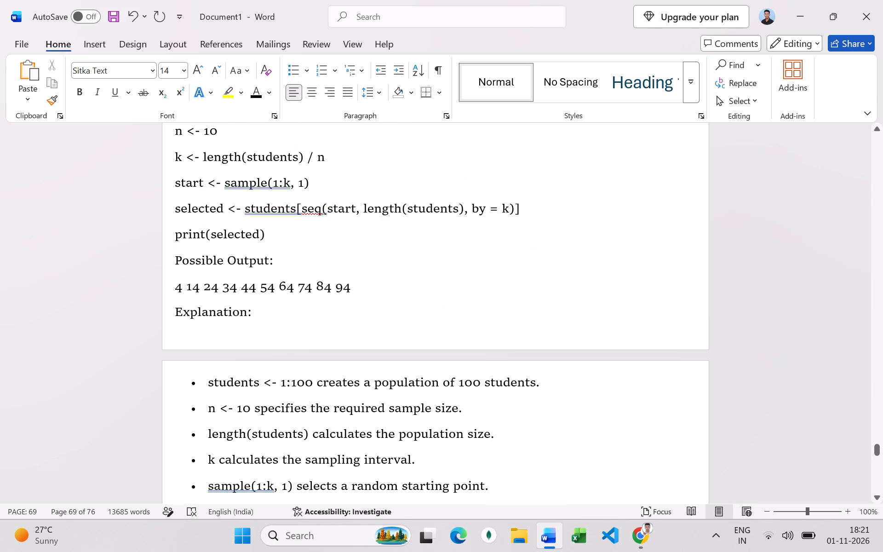
scroll(25, 295, "up", 6)
scroll(55, 251, "up", 5)
scroll(225, 269, "up", 4)
scroll(225, 269, "down", 1)
scroll(225, 269, "up", 2)
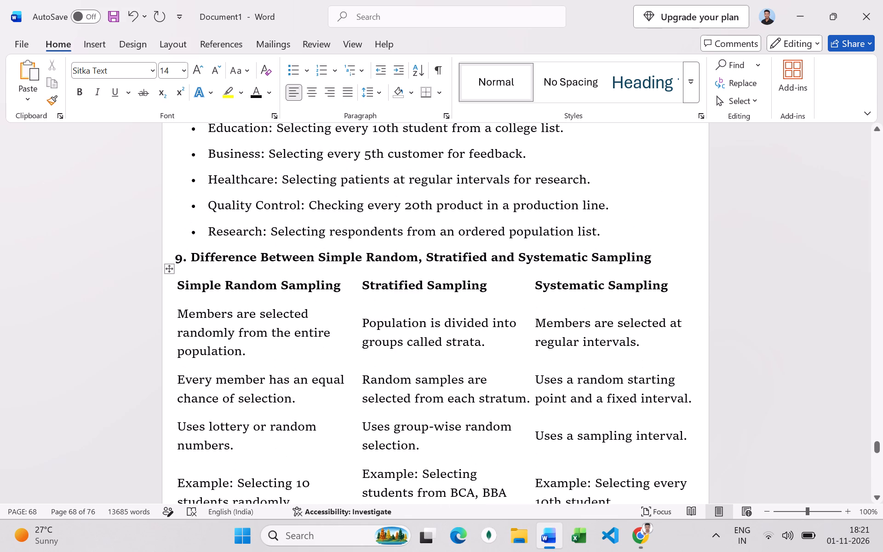
scroll(171, 276, "up", 6)
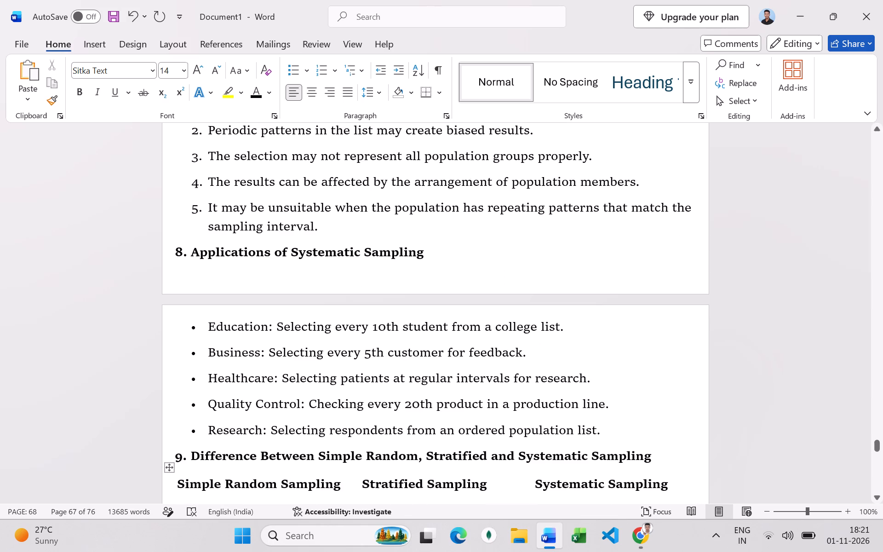
scroll(204, 343, "up", 3)
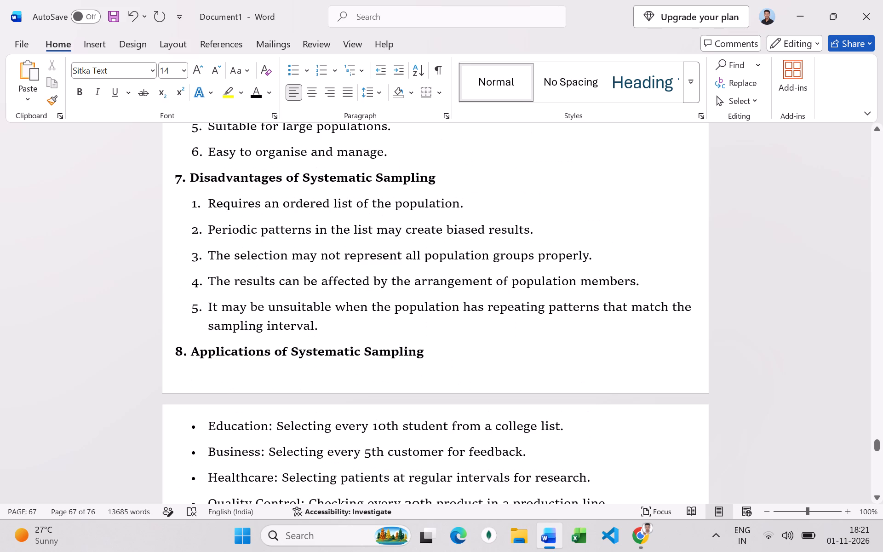
left_click_drag(169, 352, 271, 445)
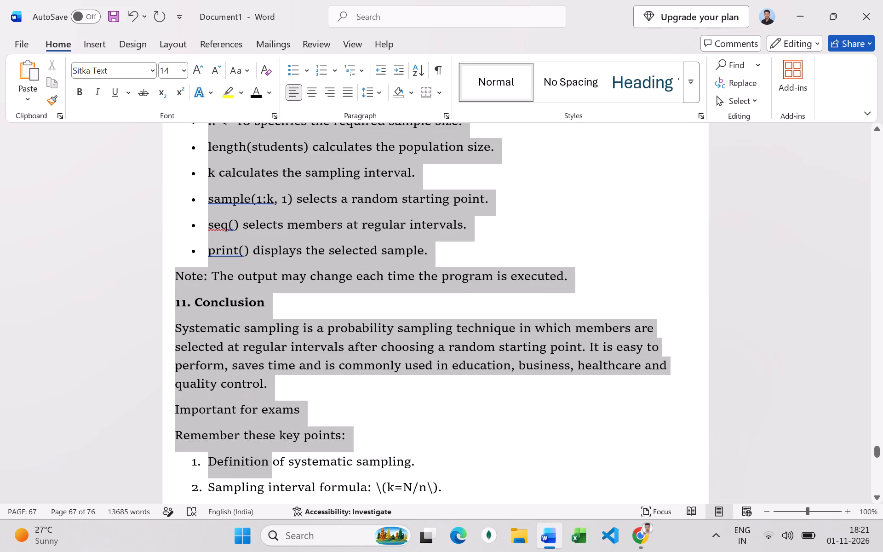
left_click_drag(271, 445, 396, 465)
key("BackSpace")
Trim the Disadvantages of Systematic Sampling list to the ordered-list and arrangement-of-members points, removing the leftover empty item.
scroll(305, 359, "up", 6)
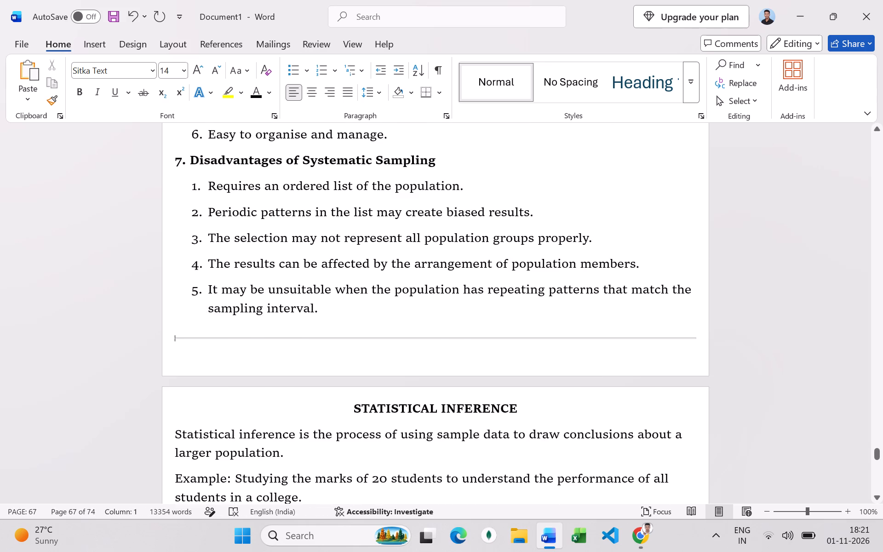
scroll(304, 355, "up", 3)
left_click_drag(328, 406, 195, 333)
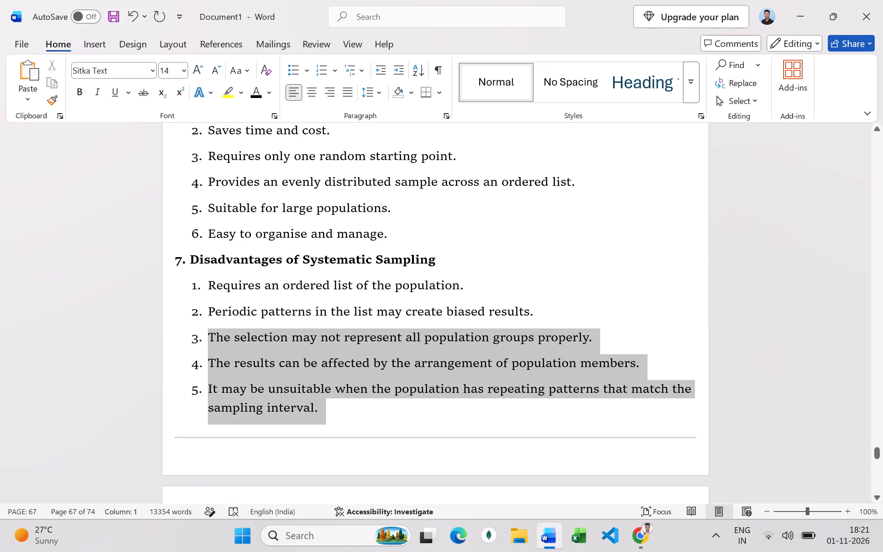
left_click_drag(195, 333, 200, 361)
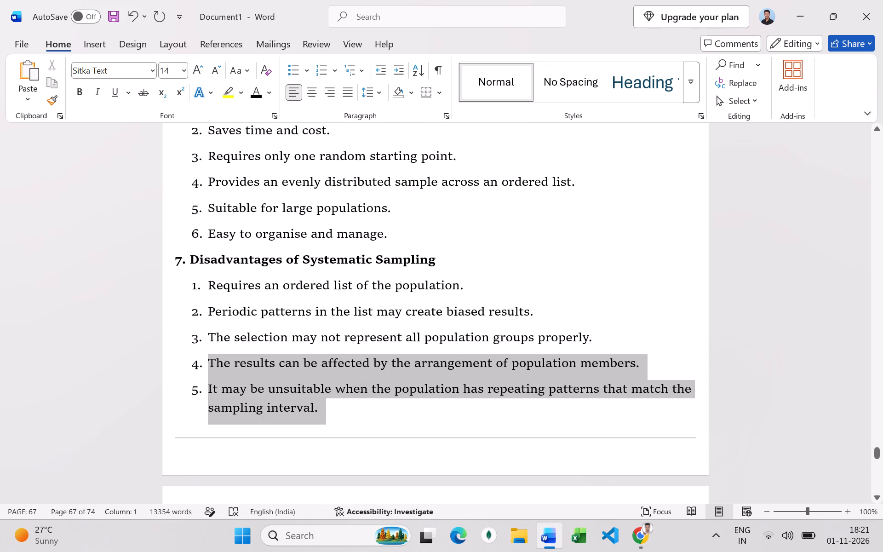
left_click_drag(200, 361, 211, 396)
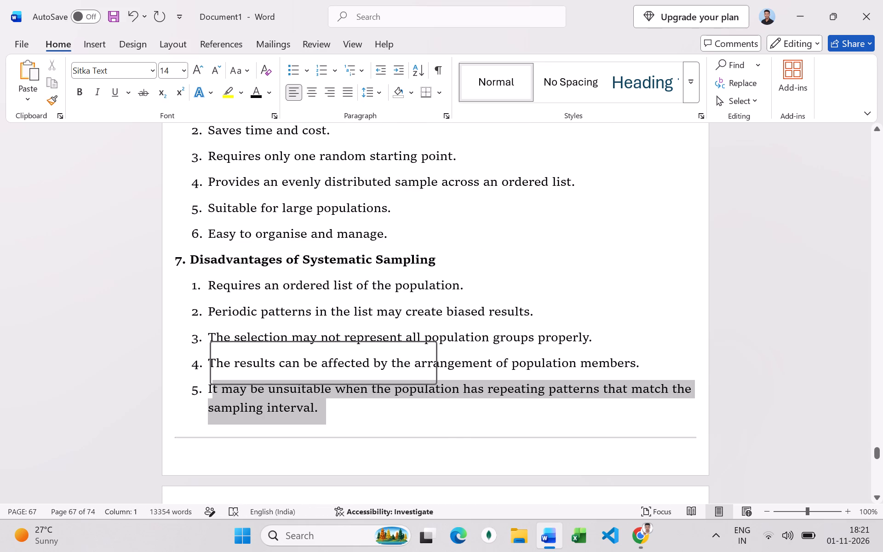
key("BackSpace")
left_click_drag(596, 335, 204, 310)
key("BackSpace")
left_click(218, 337)
key("BackSpace")
key("BackSpace")
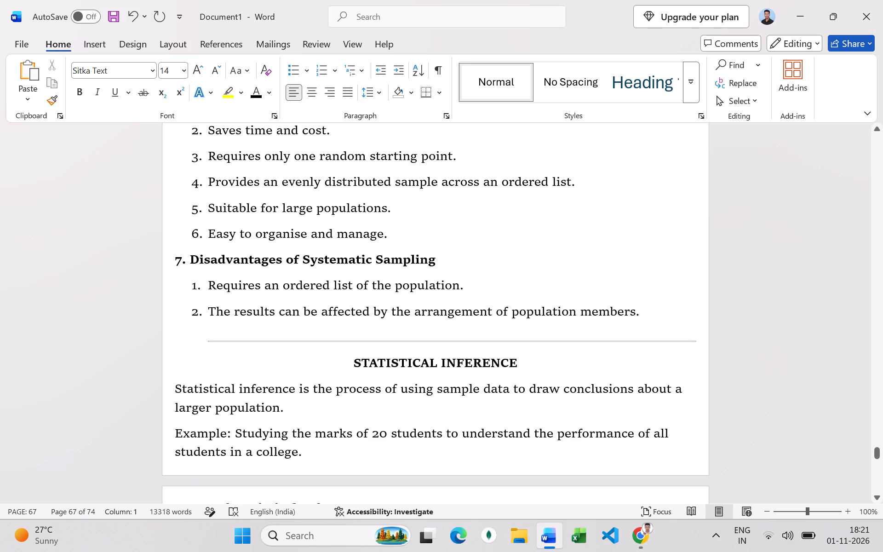
Decrease the indent of the horizontal line above STATISTICAL INFERENCE so it starts at the text margin.
left_click(264, 339)
left_click(385, 74)
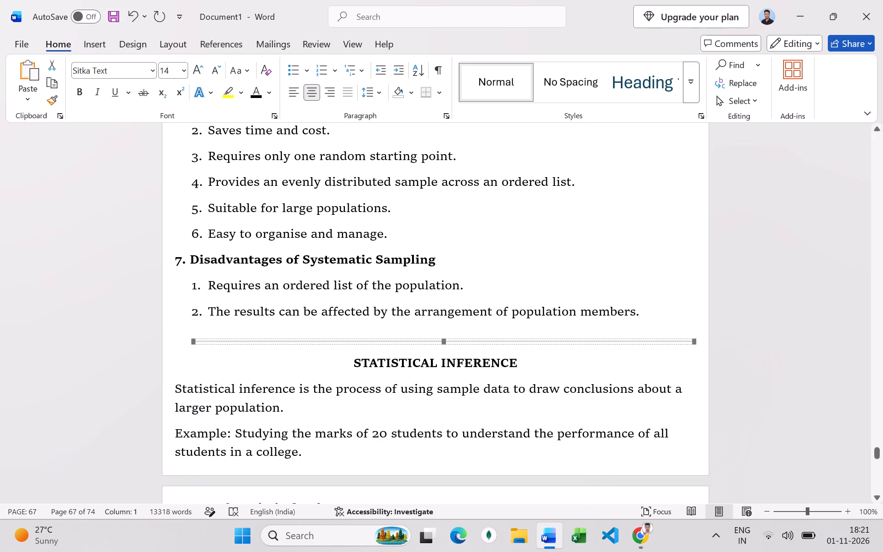
triple_click(381, 66)
Turn the two-item Disadvantages of Systematic Sampling list into bullets and shorten its heading to "Disadvantages" without a number.
left_click_drag(637, 312, 200, 278)
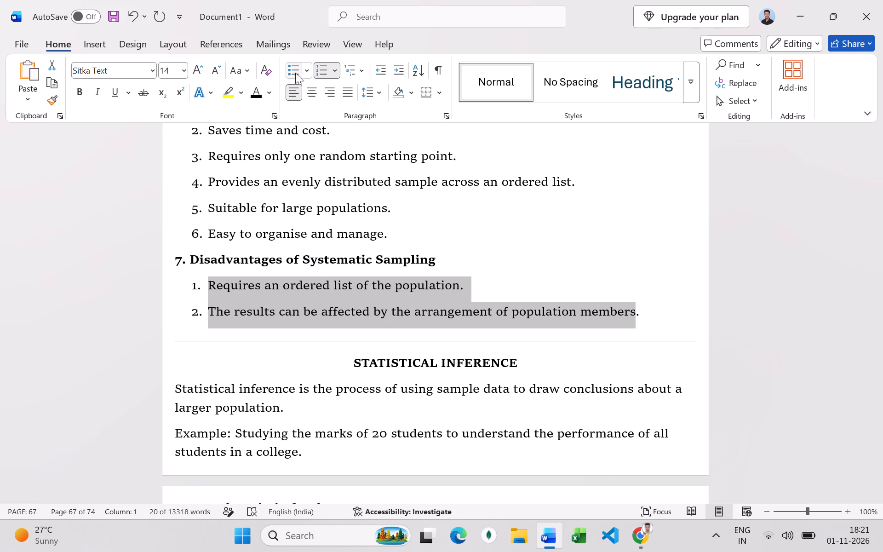
left_click(291, 73)
left_click(193, 256)
key("BackSpace")
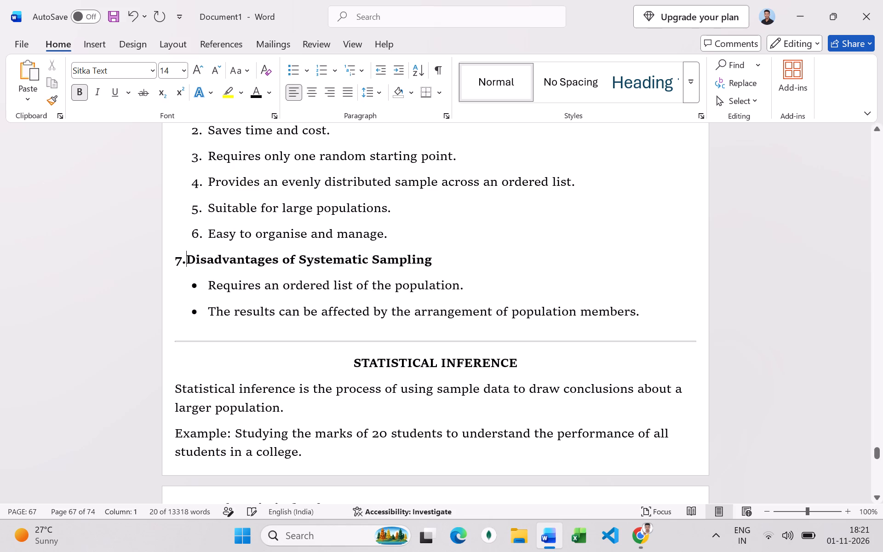
key("BackSpace")
key("BackSpace")
left_click_drag(429, 265, 274, 264)
key("BackSpace")
Trim the Advantages of Systematic Sampling list to "Easy to understand and implement." and "Saves time and cost.", formatted as bullets.
scroll(320, 264, "up", 3)
left_click_drag(392, 332, 286, 298)
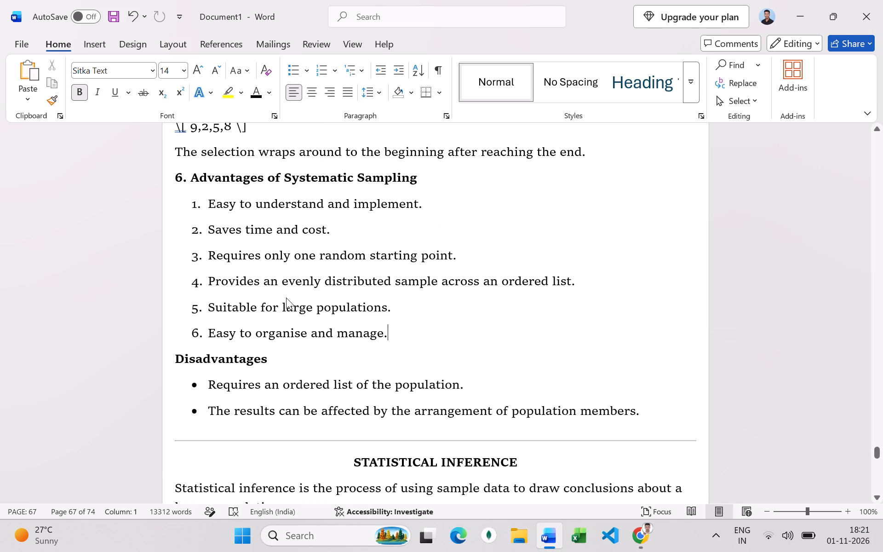
left_click_drag(286, 298, 179, 259)
key("BackSpace")
left_click_drag(342, 245, 178, 207)
left_click(294, 75)
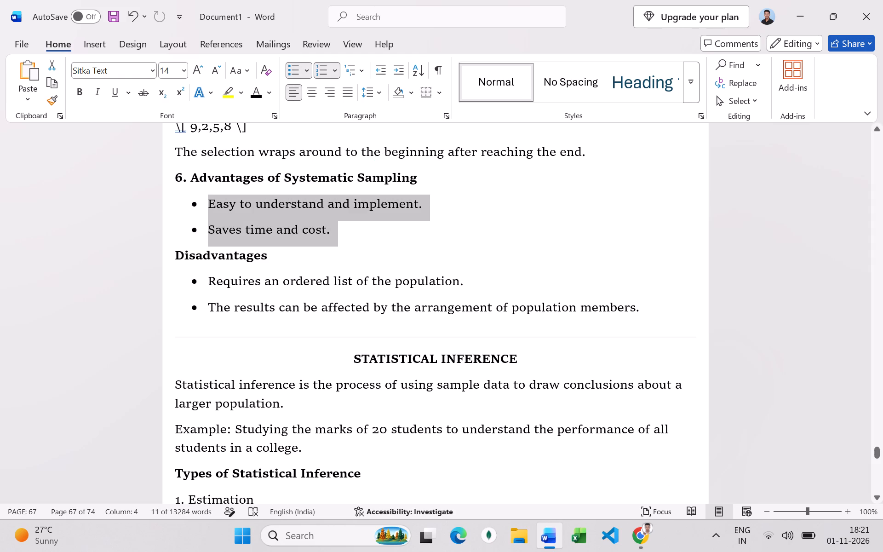
Shorten the heading "6. Advantages of Systematic Sampling" to "Advantages".
left_click(189, 181)
key("BackSpace")
key("BackSpace")
key("BackSpace")
left_click_drag(405, 186, 330, 198)
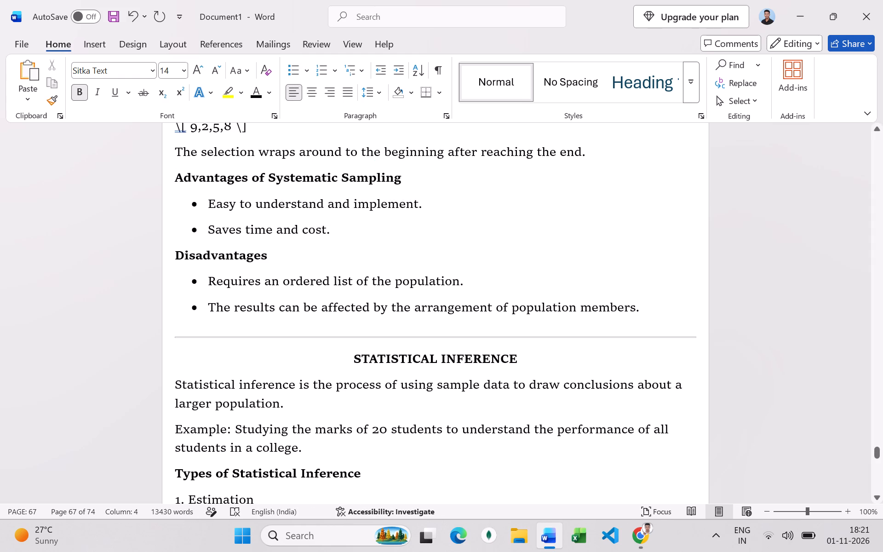
left_click_drag(330, 198, 258, 181)
key("BackSpace")
key("BackSpace")
Review the Systematic Sampling section from its circular sampling example back to the section's beginning.
scroll(266, 225, "up", 2)
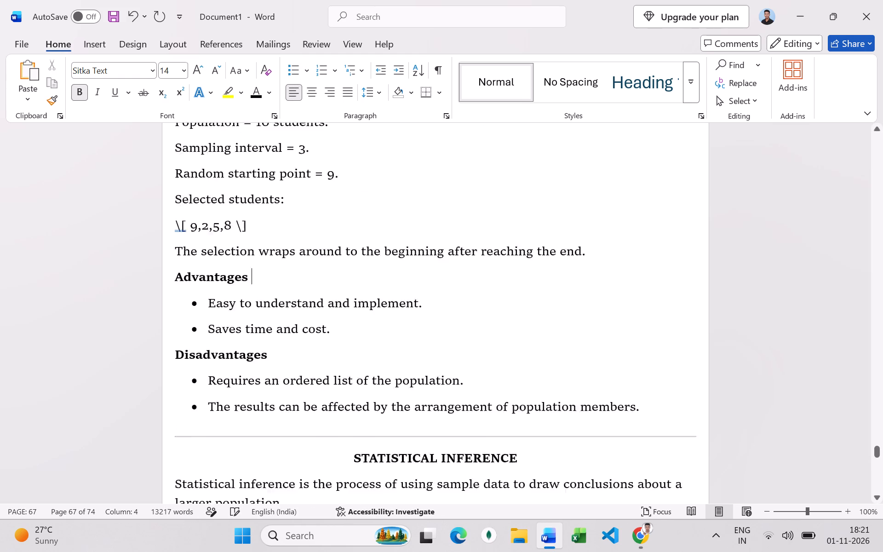
scroll(252, 242, "up", 5)
left_click(213, 257)
scroll(226, 250, "up", 2)
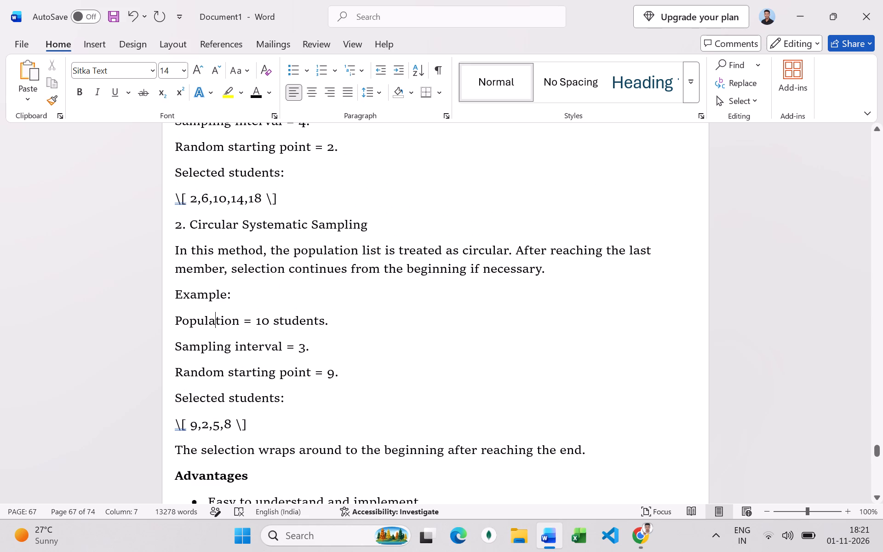
scroll(212, 274, "up", 8)
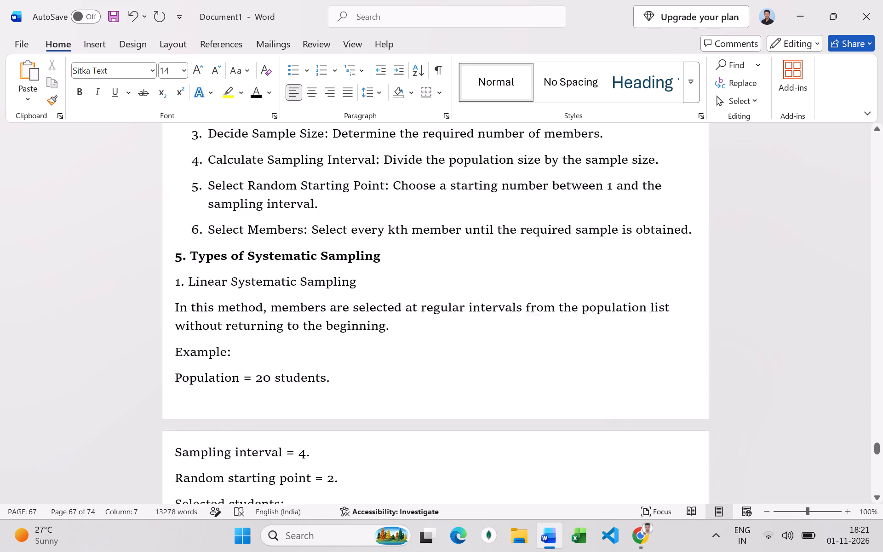
scroll(209, 275, "up", 6)
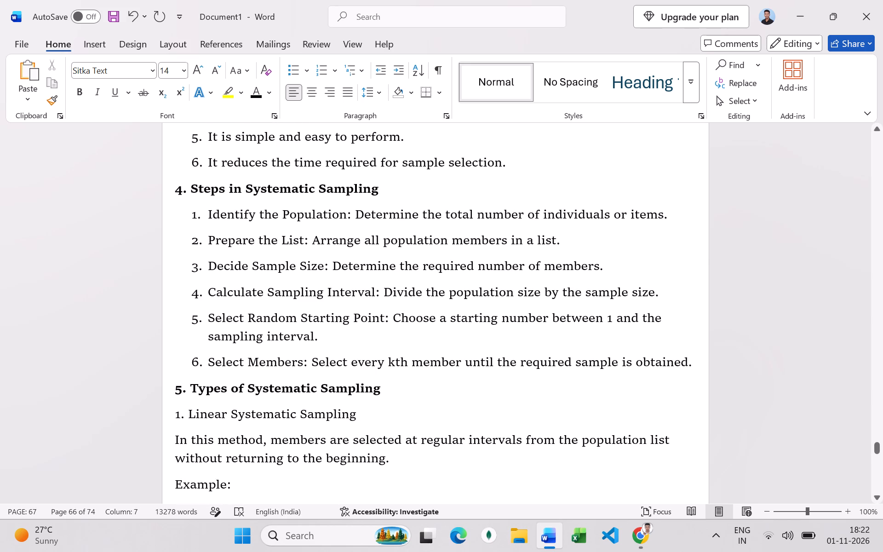
scroll(256, 290, "up", 8)
scroll(257, 290, "down", 1)
scroll(257, 290, "up", 14)
scroll(264, 283, "down", 1)
scroll(264, 283, "up", 2)
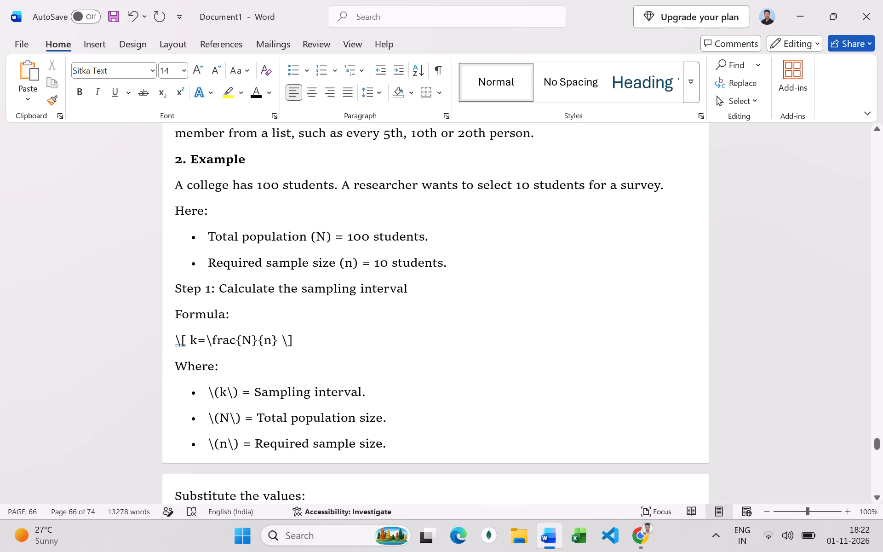
scroll(264, 283, "up", 4)
scroll(264, 283, "down", 1)
scroll(264, 283, "up", 1)
Insert a full-width horizontal line between the stratified sampling key points and the Systematic Sampling heading.
left_click(414, 136)
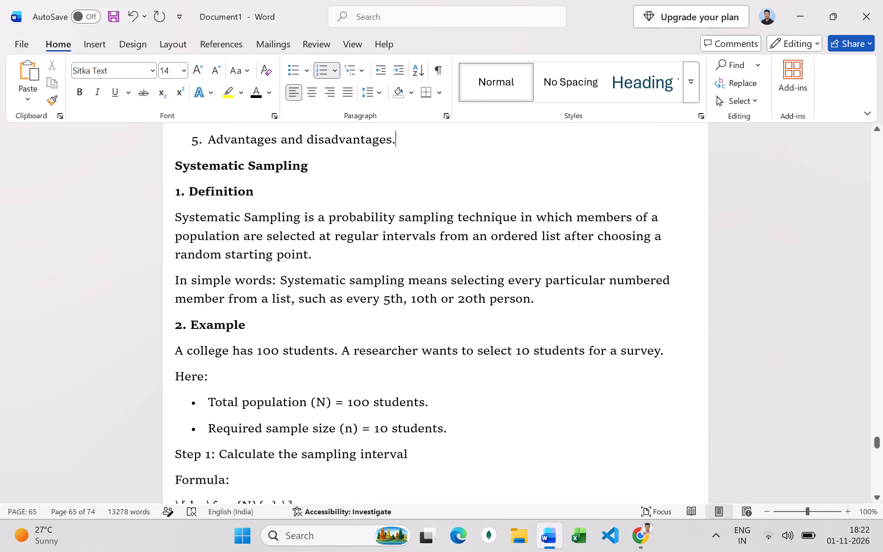
left_click(440, 96)
left_click(454, 343)
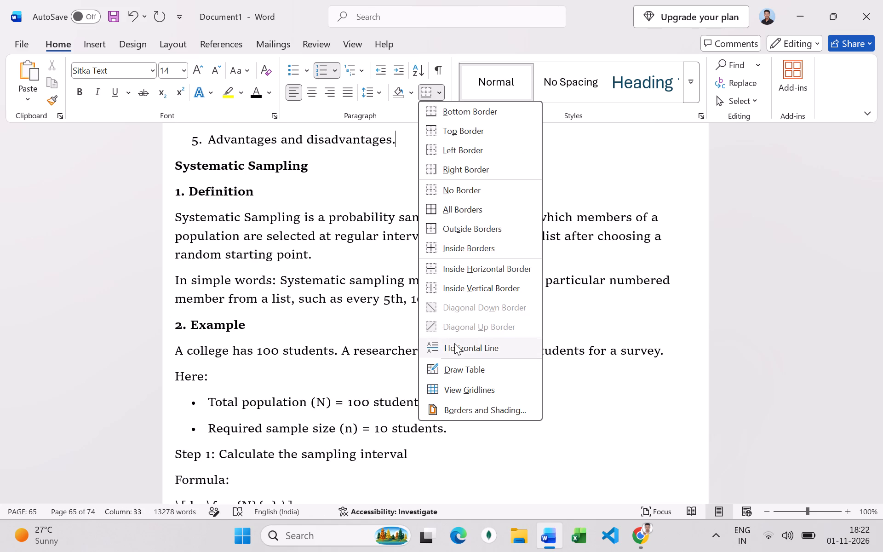
scroll(375, 292, "up", 5)
left_click(177, 331)
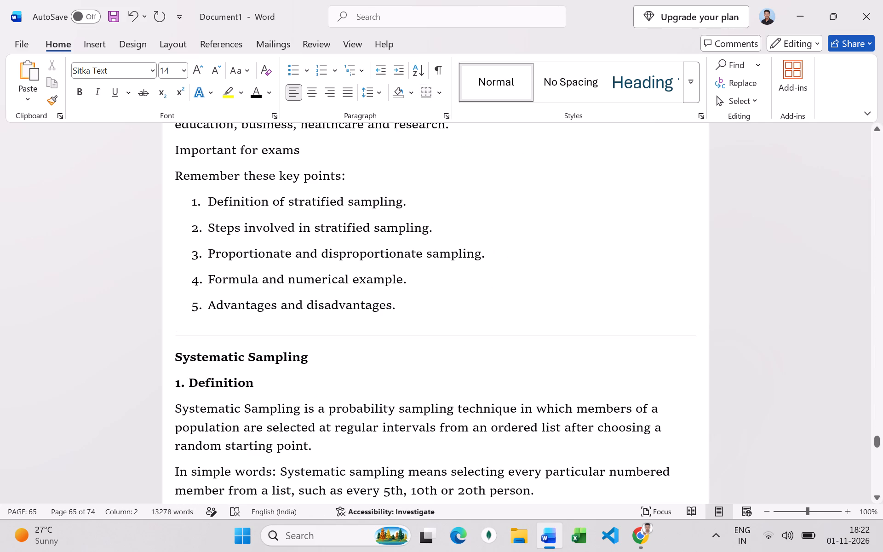
key("BackSpace")
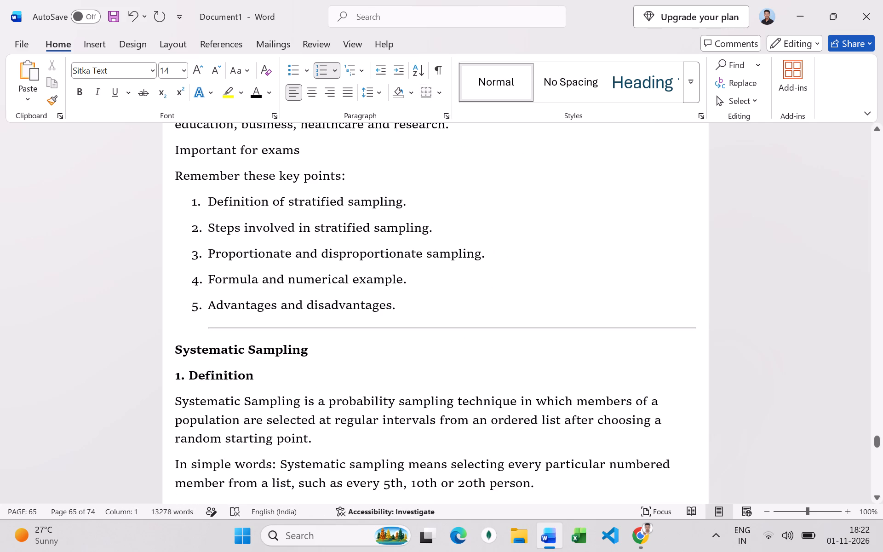
key("ctrl+z")
Centre the Systematic Sampling section title and change it to uppercase.
left_click_drag(335, 368, 128, 367)
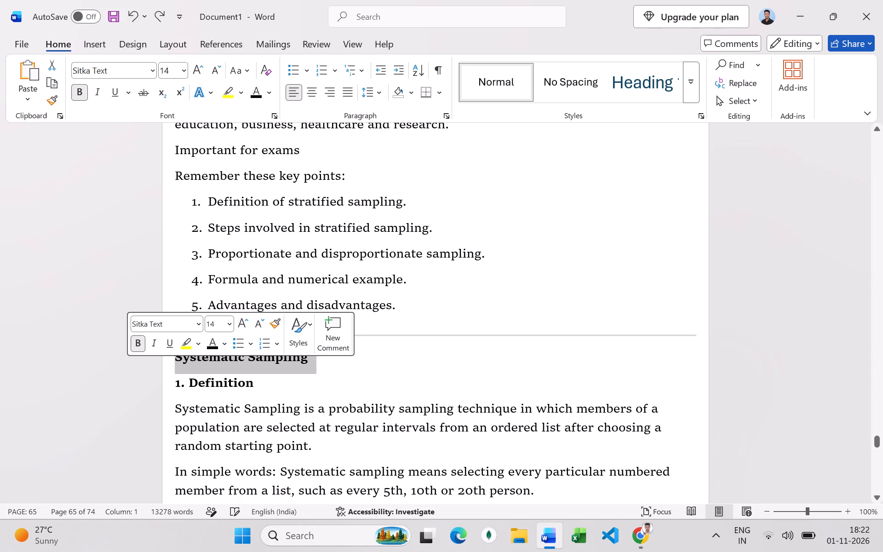
left_click(316, 89)
left_click(244, 69)
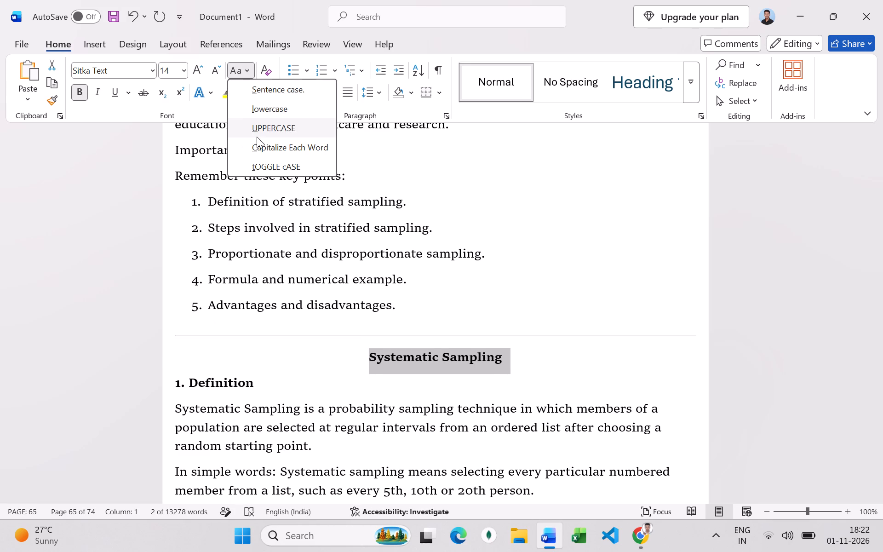
left_click(257, 137)
Delete the "1. Definition" subheading under SYSTEMATIC SAMPLING.
left_click_drag(261, 390, 116, 397)
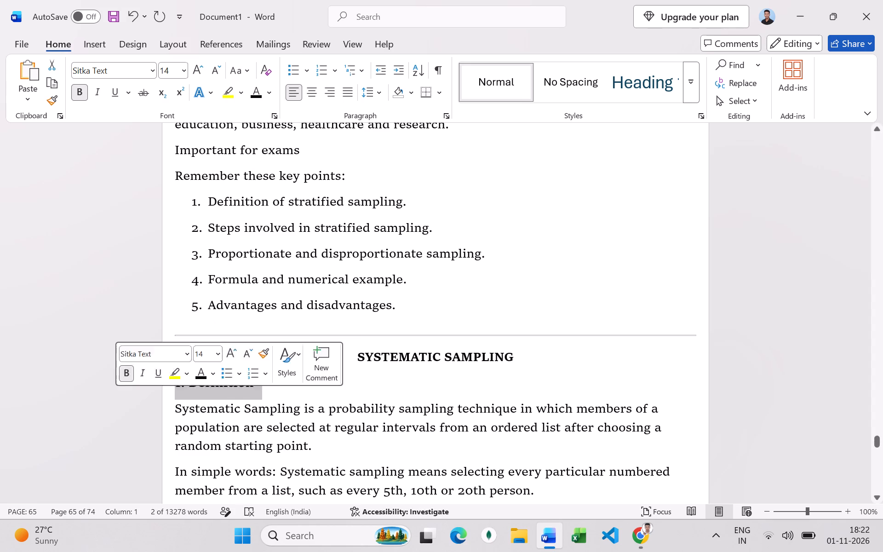
key("BackSpace")
Copy the Systematic Sampling definition and its "In simple words" paragraph, and submit them in the ChatGPT conversation in Chrome.
scroll(359, 462, "down", 4)
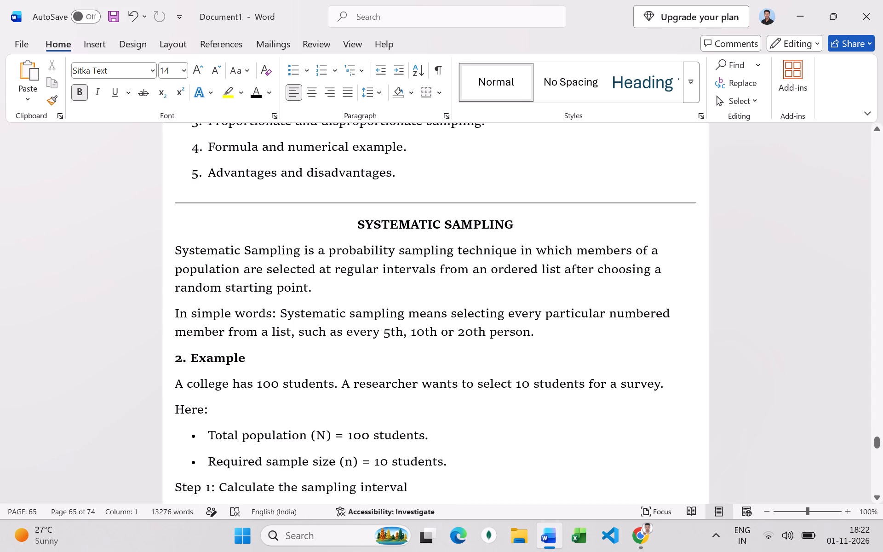
left_click_drag(544, 339, 119, 250)
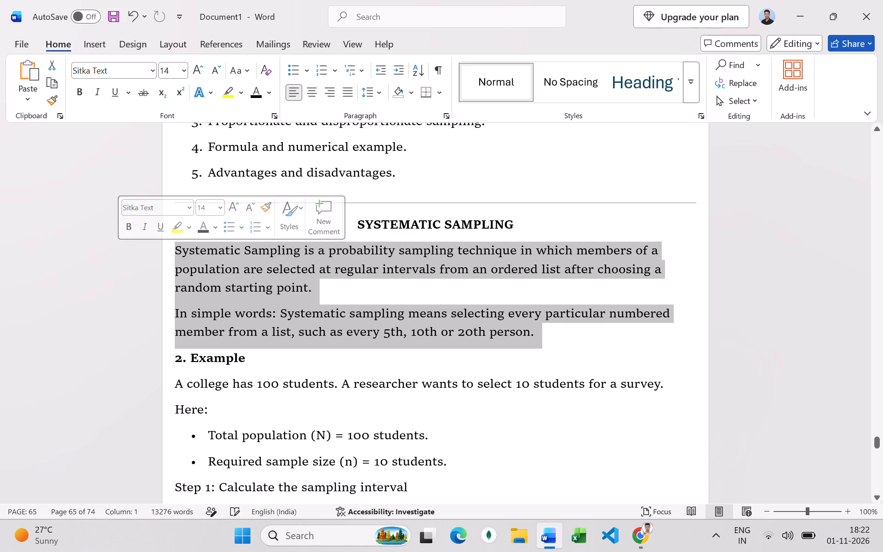
key("ctrl+c")
key("alt+Tab")
left_click(267, 483)
key("ctrl+v")
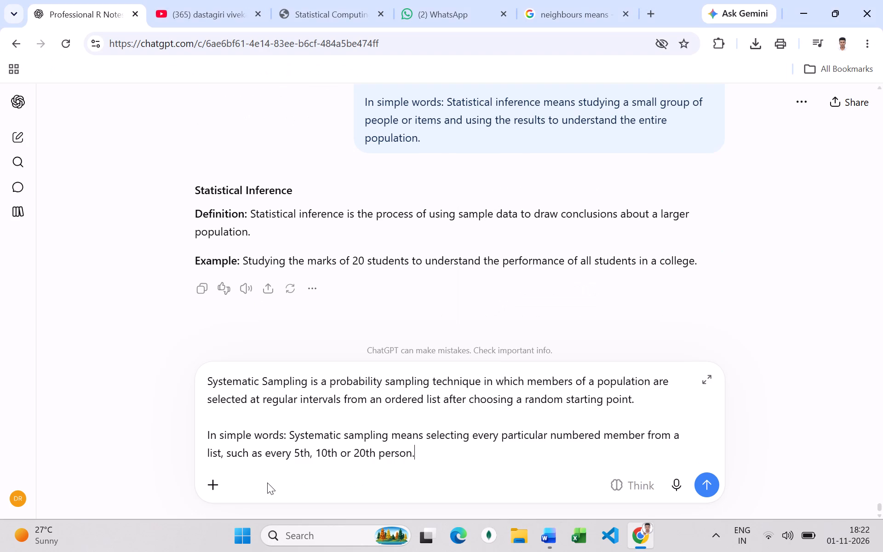
key("Return")
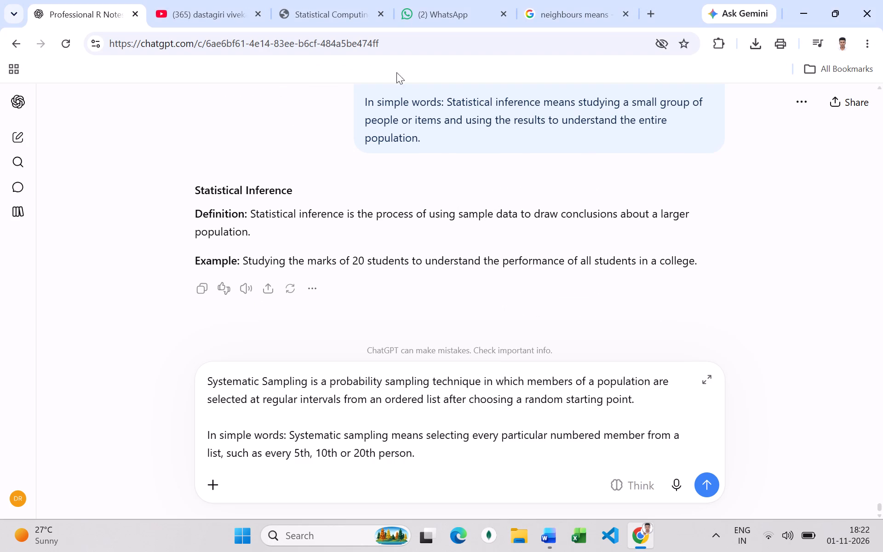